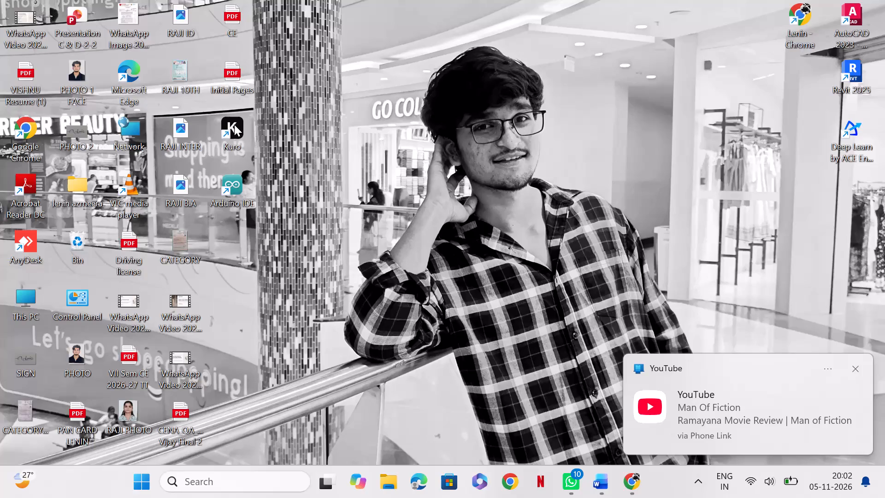
Dismiss the YouTube notification from the desktop.
{"action": "left_click", "coordinate": [853, 364]}
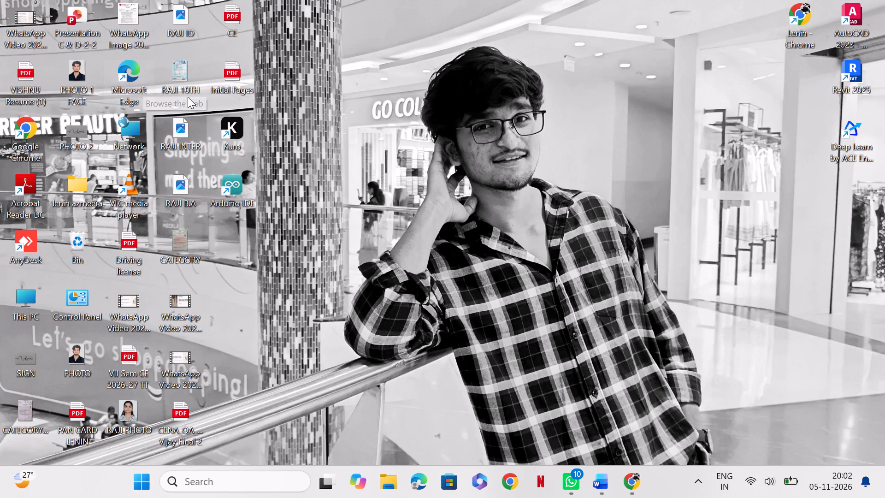
Launch the Kuro application from its desktop shortcut.
{"action": "double_click", "coordinate": [229, 125]}
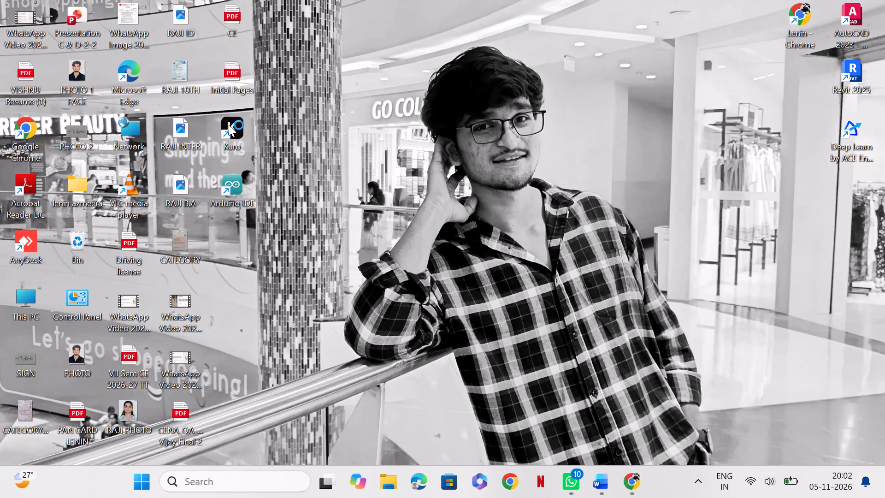
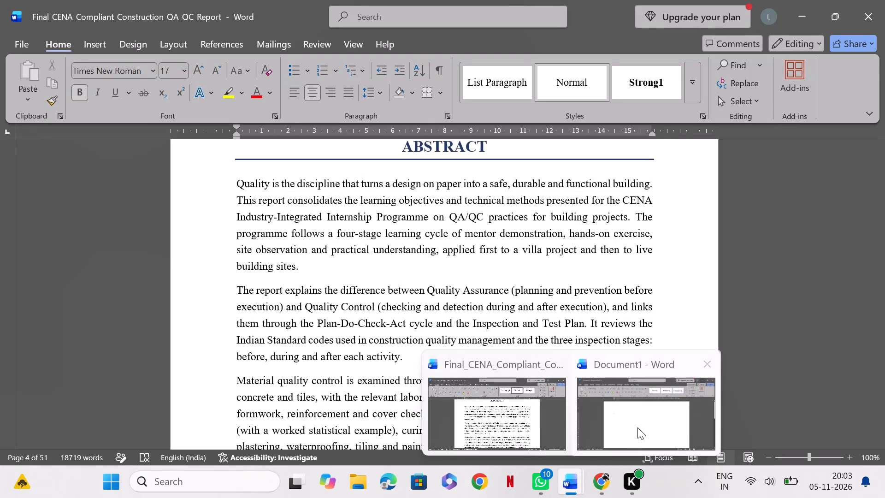
Skim the CENA QA/QC report from the abstract to the table of contents, and return to the blank Document1.
{"action": "left_click", "coordinate": [642, 422]}
{"action": "left_click", "coordinate": [510, 427]}
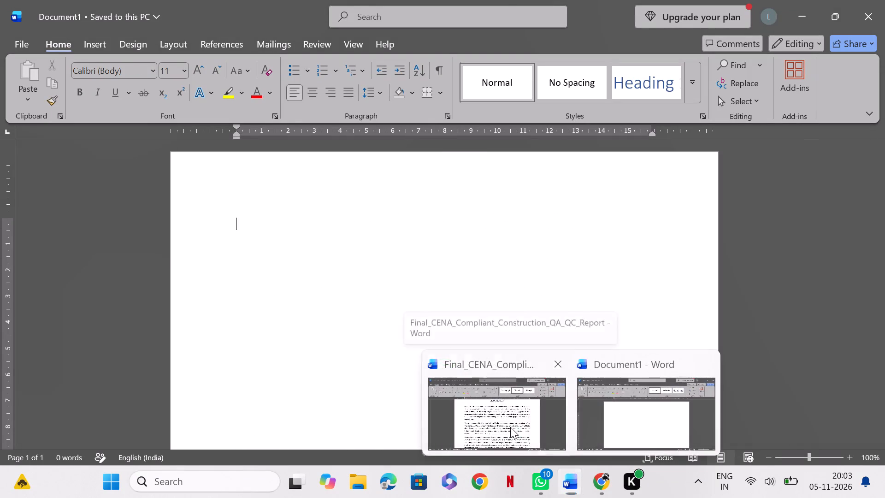
{"action": "scroll", "coordinate": [404, 243], "scroll_direction": "up", "scroll_amount": 6}
{"action": "scroll", "coordinate": [415, 242], "scroll_direction": "down", "scroll_amount": 12}
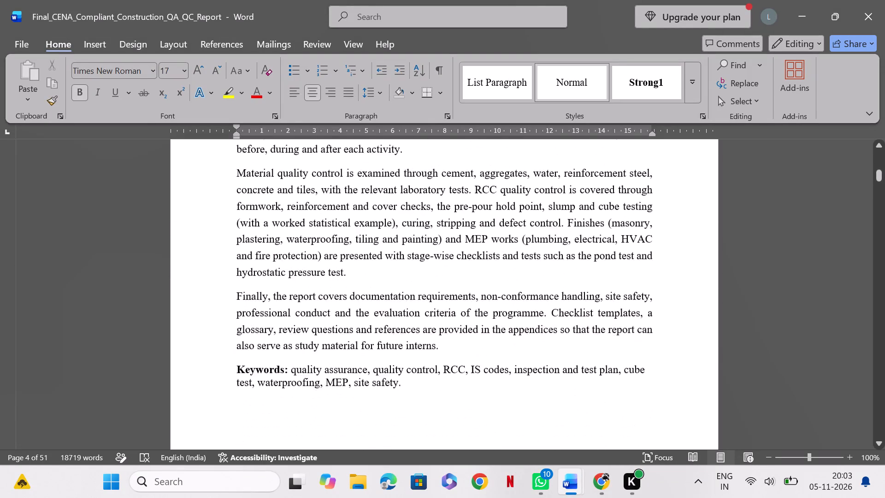
{"action": "scroll", "coordinate": [415, 242], "scroll_direction": "down", "scroll_amount": 13}
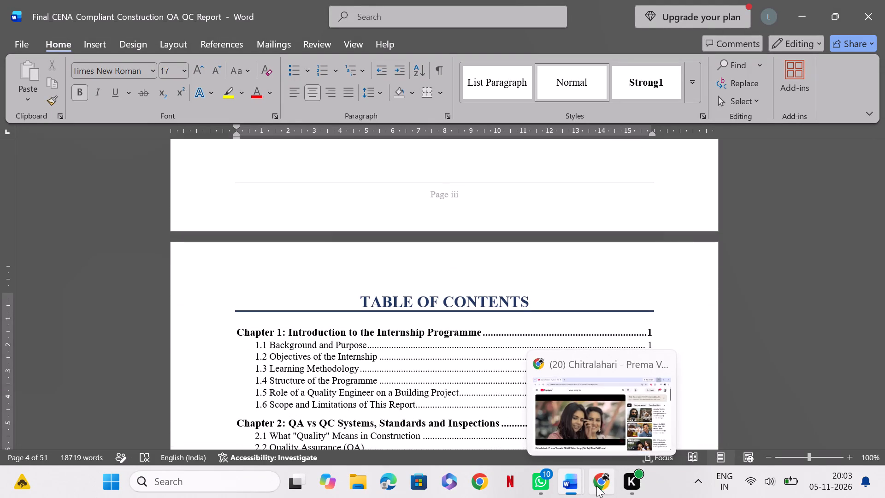
{"action": "left_click", "coordinate": [624, 438]}
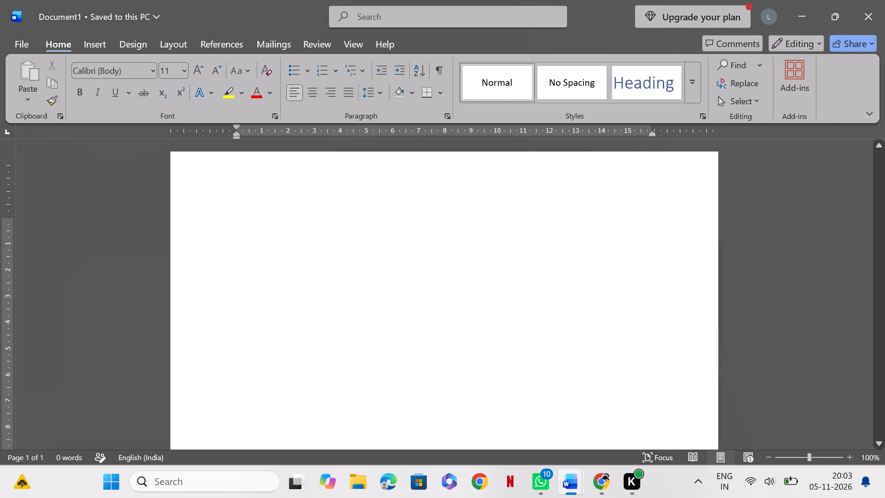
Set the zoom of the blank Document1 to 81%.
{"action": "left_click", "coordinate": [800, 454]}
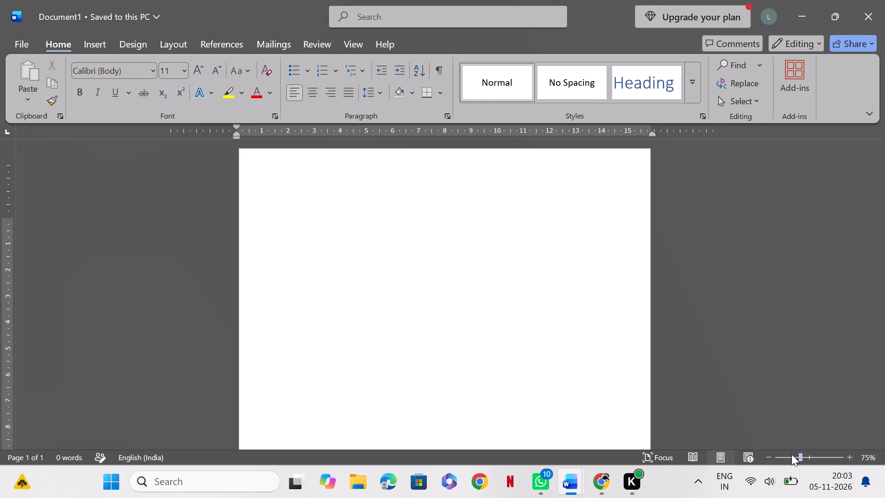
{"action": "left_click", "coordinate": [789, 455]}
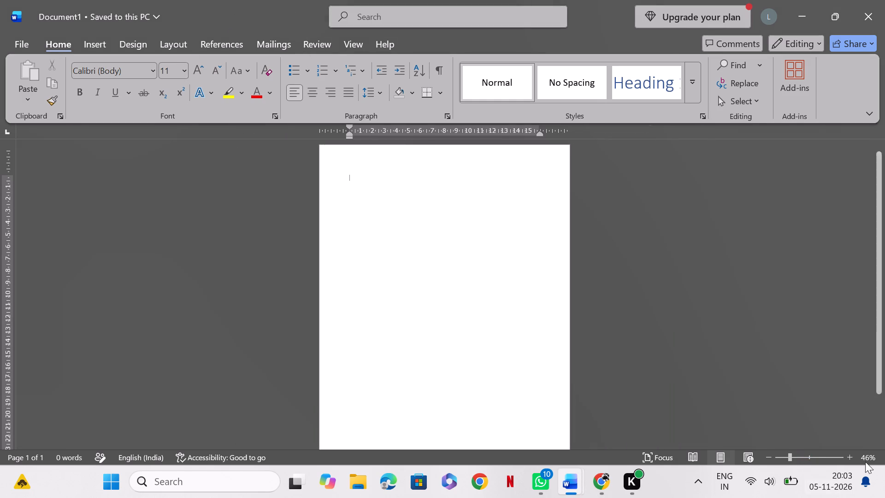
{"action": "left_click", "coordinate": [793, 456]}
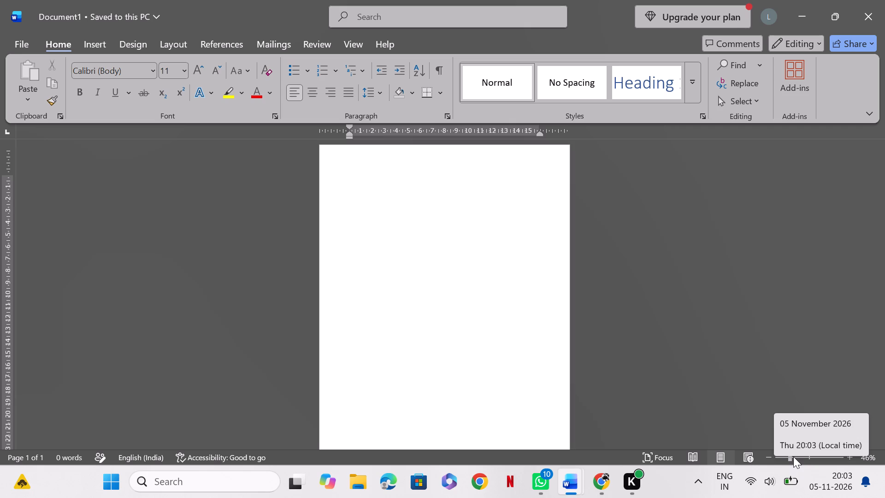
{"action": "left_click", "coordinate": [796, 456]}
{"action": "left_click", "coordinate": [803, 456]}
{"action": "left_click", "coordinate": [740, 362]}
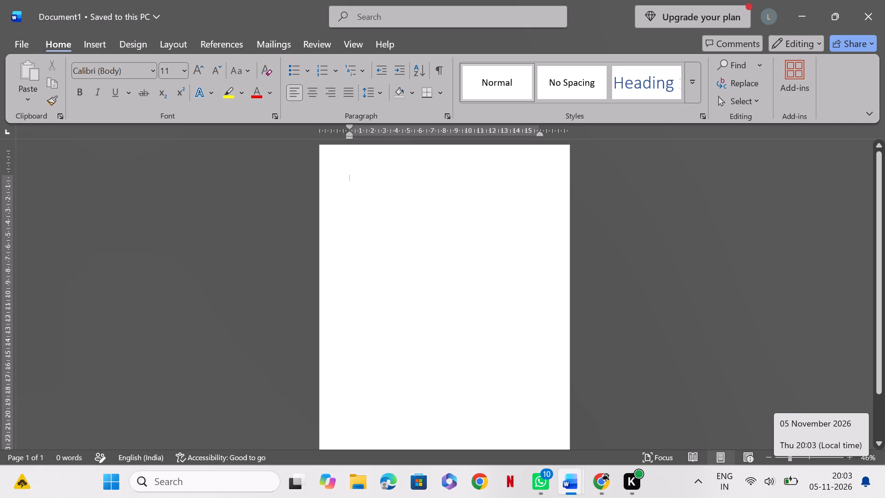
{"action": "left_click", "coordinate": [798, 458]}
{"action": "left_click", "coordinate": [571, 354]}
{"action": "left_click", "coordinate": [547, 349]}
{"action": "left_click", "coordinate": [794, 456]}
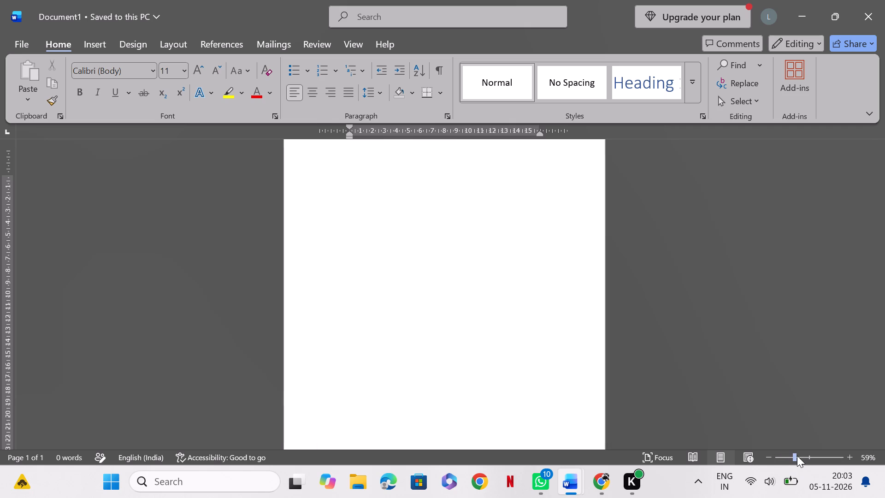
{"action": "left_click", "coordinate": [797, 456]}
{"action": "left_click", "coordinate": [802, 456]}
{"action": "scroll", "coordinate": [495, 264], "scroll_direction": "up", "scroll_amount": 4}
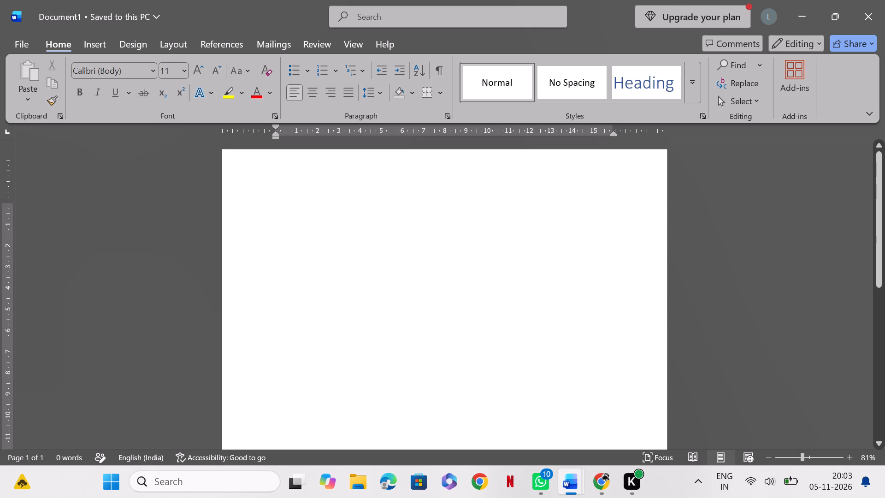
{"action": "scroll", "coordinate": [458, 249], "scroll_direction": "up", "scroll_amount": 2}
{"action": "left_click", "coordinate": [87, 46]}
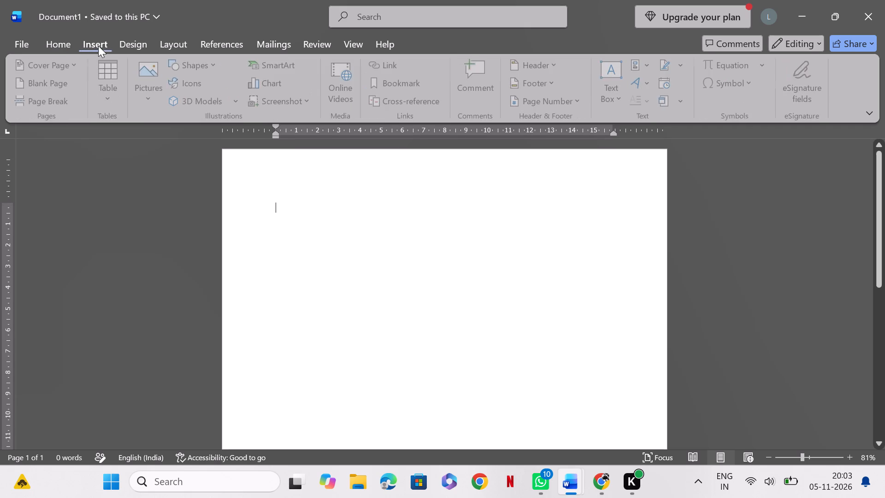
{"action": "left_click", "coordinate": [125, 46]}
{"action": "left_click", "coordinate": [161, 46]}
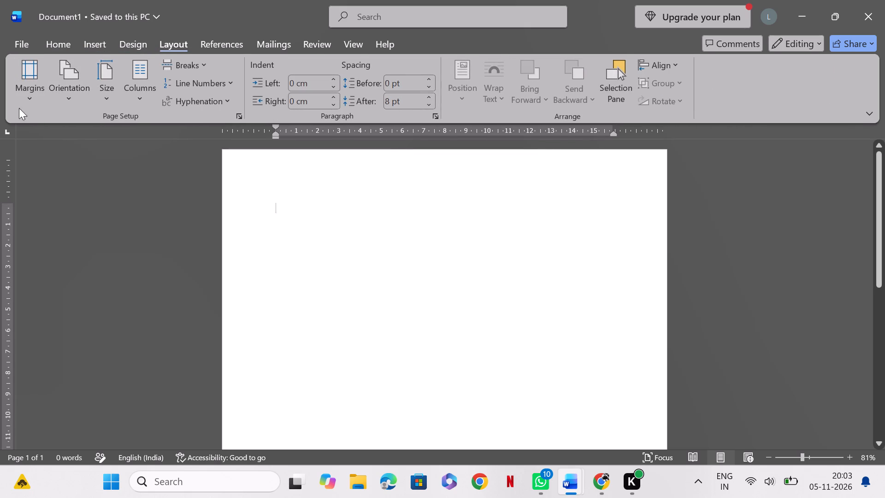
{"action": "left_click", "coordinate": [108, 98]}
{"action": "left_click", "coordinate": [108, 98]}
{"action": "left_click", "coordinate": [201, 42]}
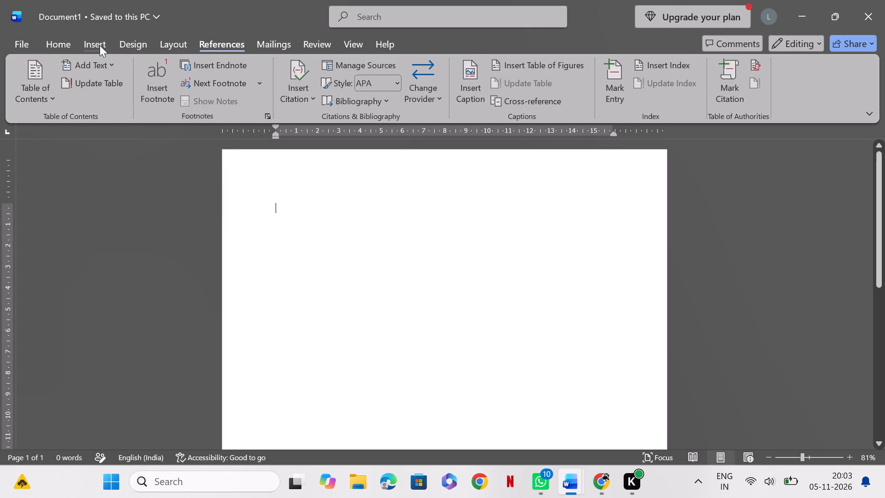
Insert the built-in footer design with a "pg. 1" page number and a page border, and return to the body text.
{"action": "left_click", "coordinate": [100, 45]}
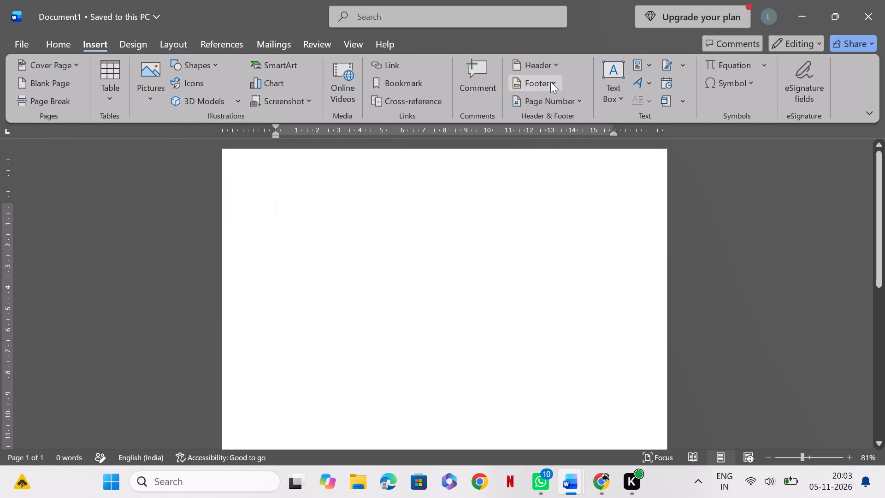
{"action": "left_click", "coordinate": [550, 80]}
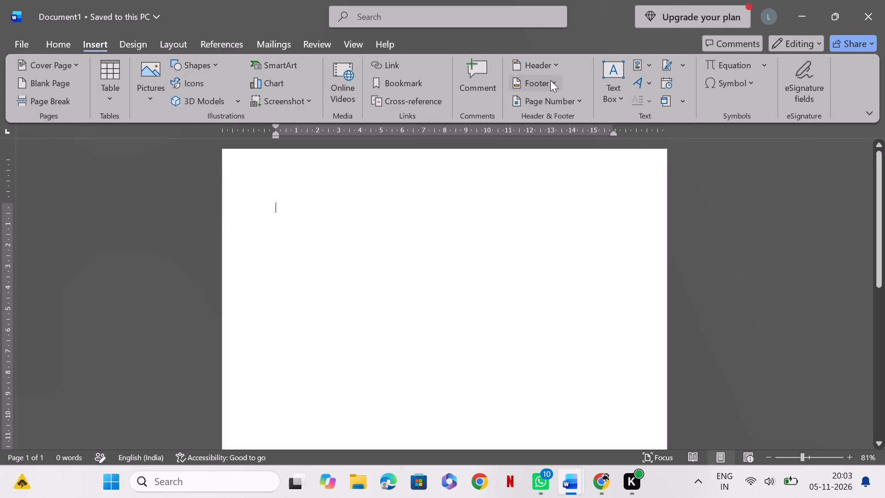
{"action": "left_click", "coordinate": [572, 299]}
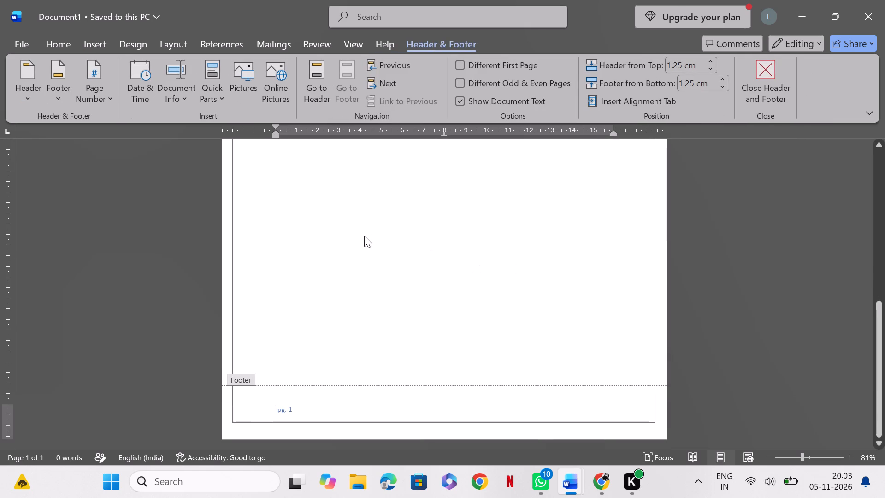
{"action": "scroll", "coordinate": [364, 236], "scroll_direction": "down", "scroll_amount": 1}
{"action": "scroll", "coordinate": [364, 236], "scroll_direction": "up", "scroll_amount": 1}
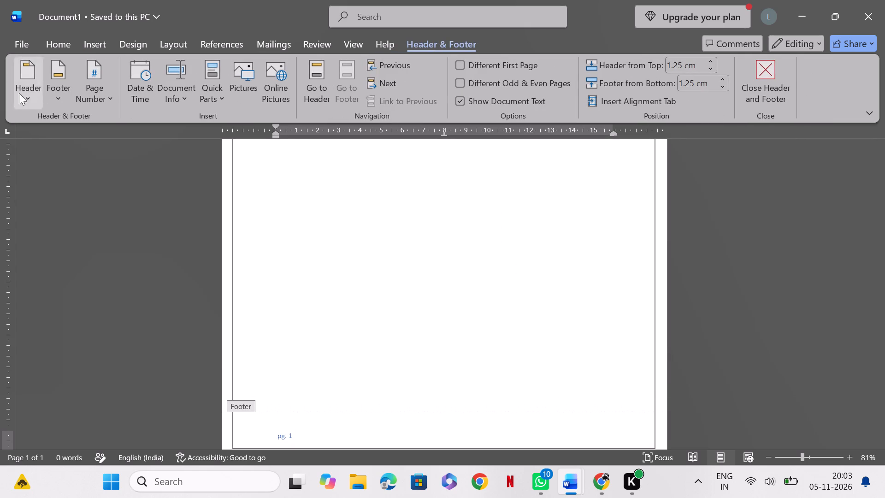
{"action": "left_click", "coordinate": [92, 92]}
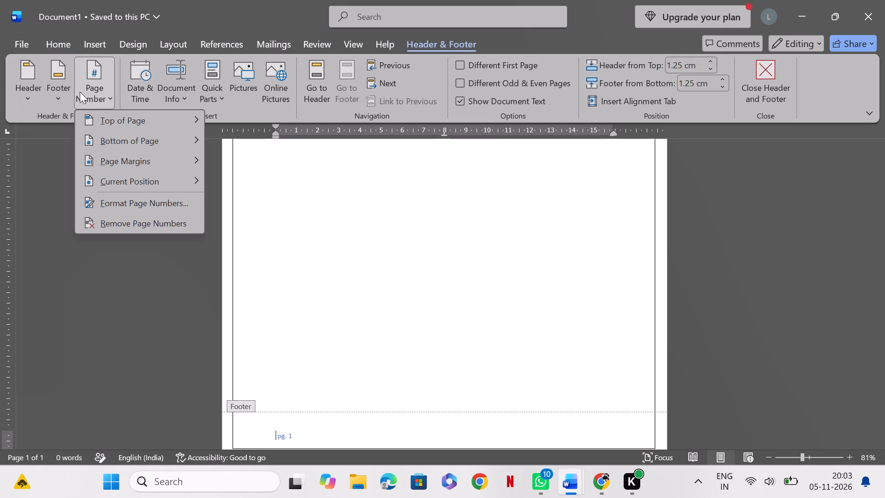
{"action": "scroll", "coordinate": [80, 92], "scroll_direction": "down", "scroll_amount": 2}
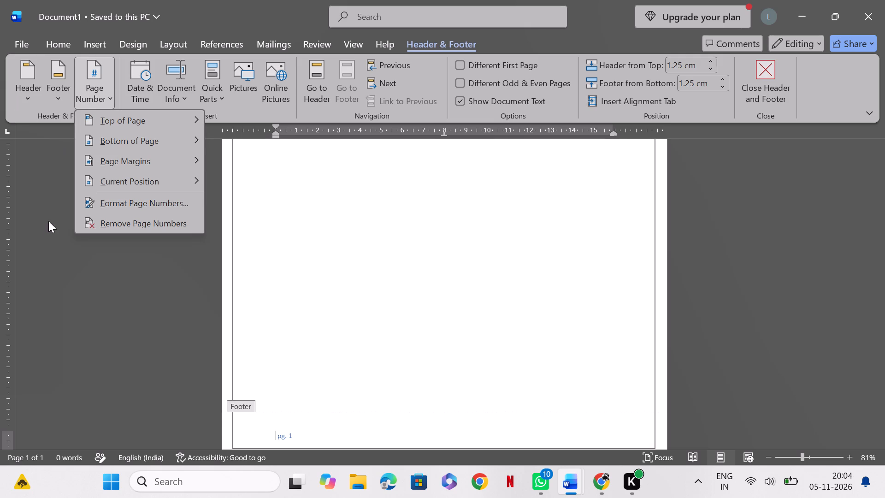
{"action": "left_click", "coordinate": [47, 225]}
{"action": "scroll", "coordinate": [344, 200], "scroll_direction": "up", "scroll_amount": 18}
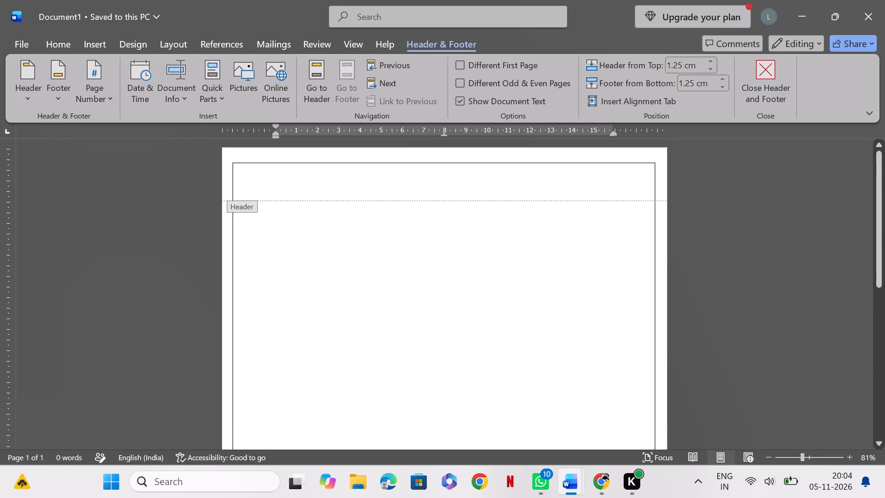
{"action": "double_click", "coordinate": [322, 257]}
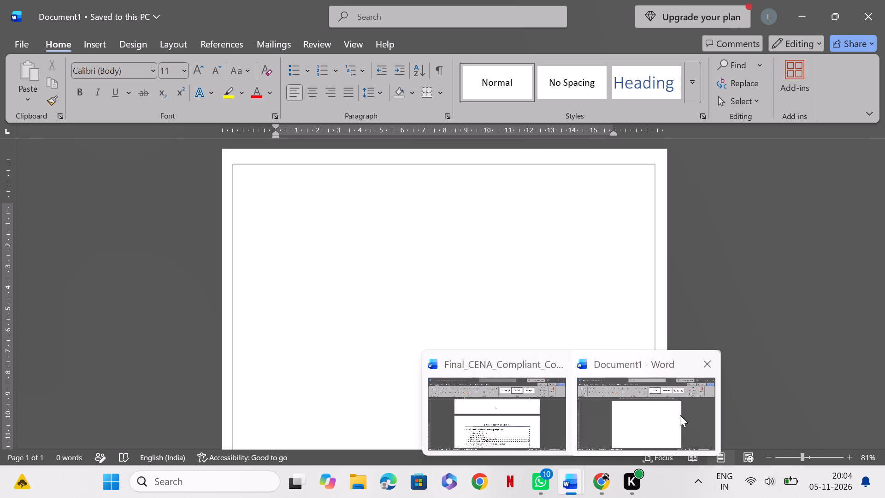
Copy the heading "Chapter 1: Introduction to the Internship Programme" from the CENA QA/QC report into Document1.
{"action": "left_click", "coordinate": [680, 415]}
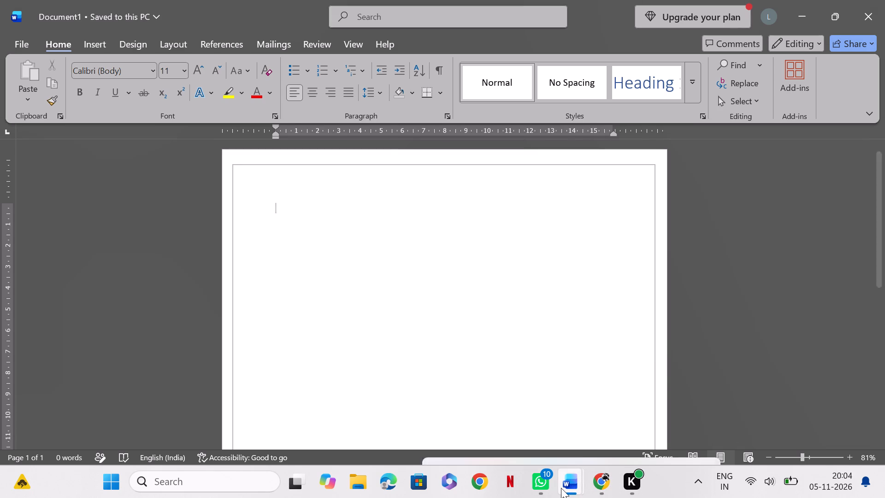
{"action": "left_click", "coordinate": [527, 423]}
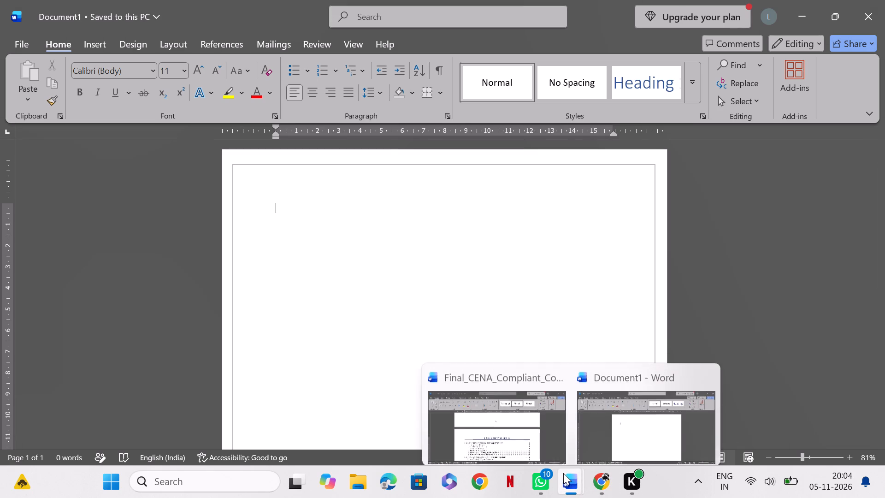
{"action": "left_click", "coordinate": [497, 415]}
{"action": "scroll", "coordinate": [345, 277], "scroll_direction": "up", "scroll_amount": 3}
{"action": "scroll", "coordinate": [353, 272], "scroll_direction": "down", "scroll_amount": 8}
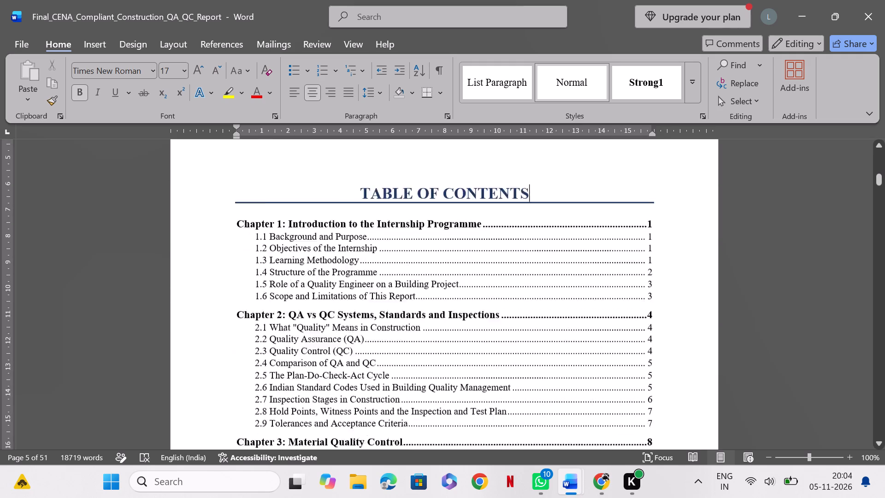
{"action": "scroll", "coordinate": [357, 269], "scroll_direction": "down", "scroll_amount": 20}
{"action": "scroll", "coordinate": [357, 269], "scroll_direction": "down", "scroll_amount": 12}
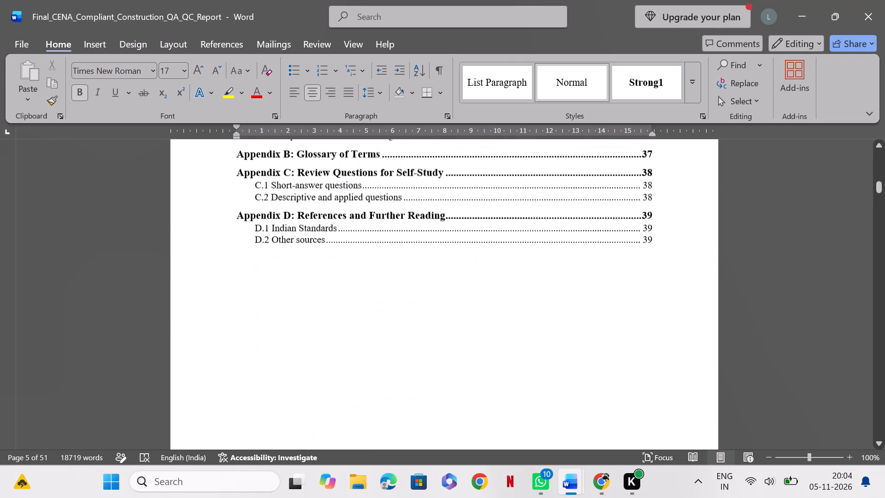
{"action": "scroll", "coordinate": [357, 269], "scroll_direction": "down", "scroll_amount": 14}
{"action": "scroll", "coordinate": [357, 269], "scroll_direction": "up", "scroll_amount": 2}
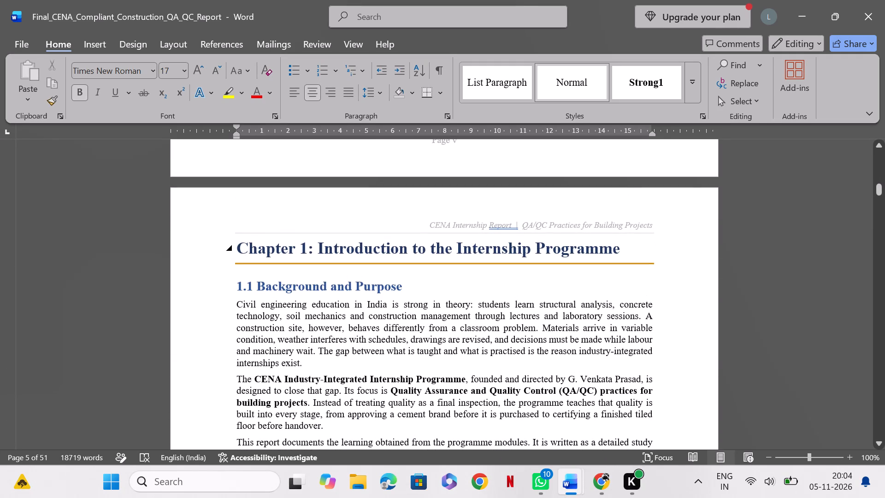
{"action": "left_click_drag", "start_coordinate": [631, 250], "coordinate": [237, 234]}
{"action": "key", "text": "ctrl+c"}
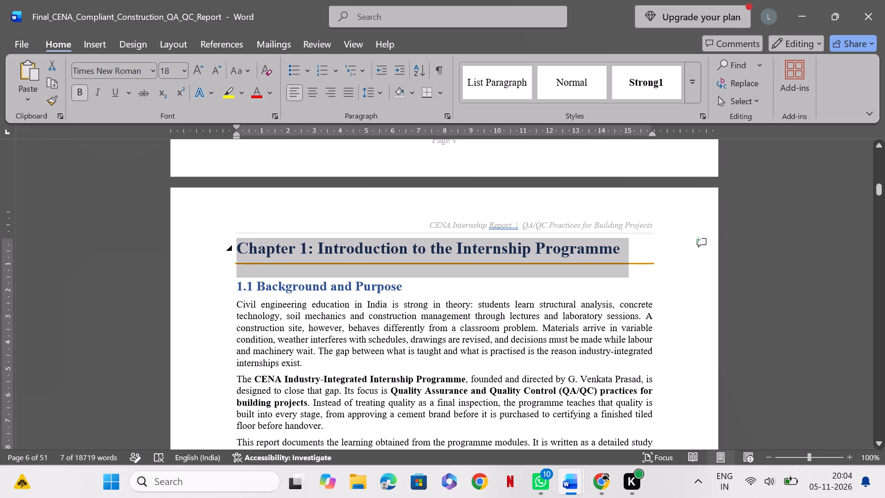
{"action": "left_click", "coordinate": [628, 428]}
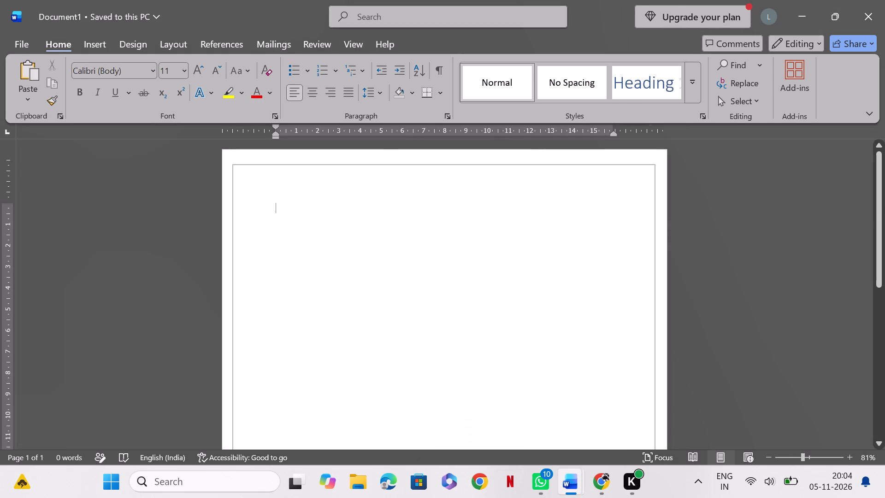
{"action": "key", "text": "ctrl+v"}
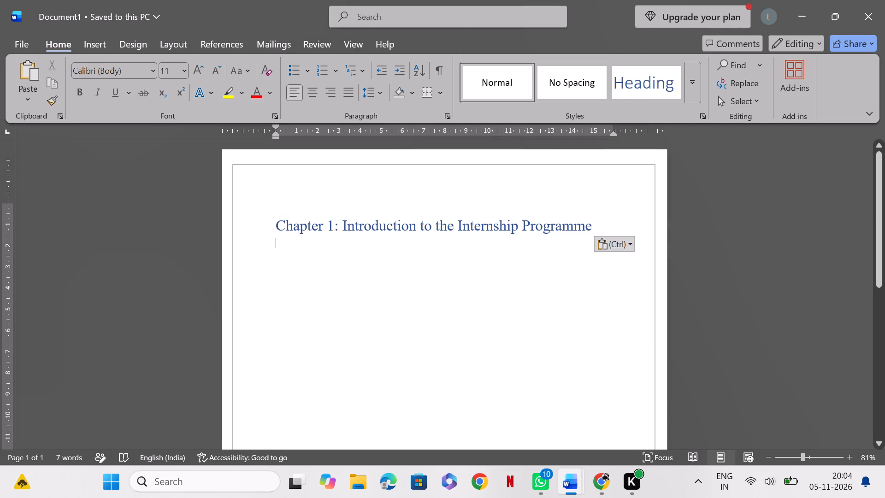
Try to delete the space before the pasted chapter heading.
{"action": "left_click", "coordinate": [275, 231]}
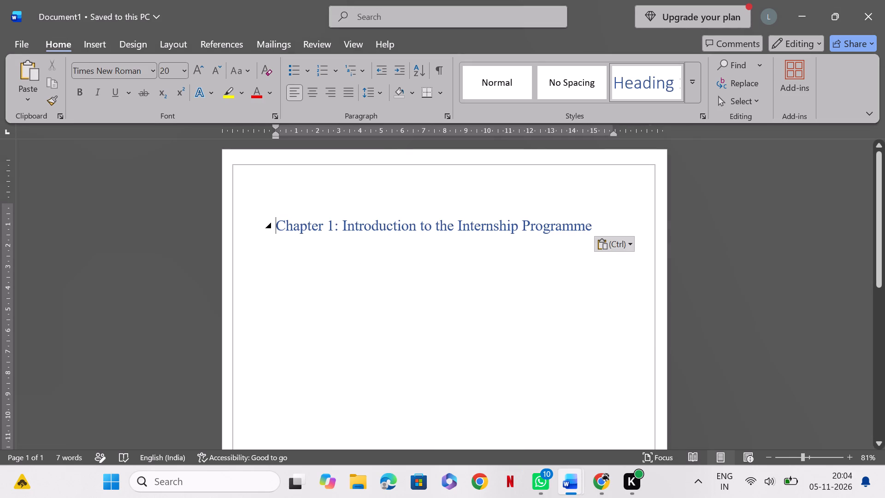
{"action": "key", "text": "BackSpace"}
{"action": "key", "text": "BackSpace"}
Make "Chapter 1" bold in the pasted heading.
{"action": "left_click_drag", "start_coordinate": [334, 225], "coordinate": [276, 225]}
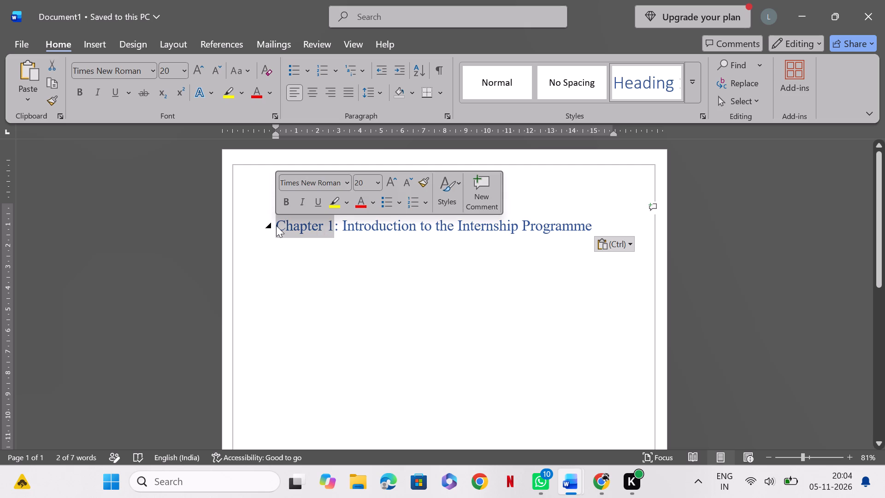
{"action": "left_click", "coordinate": [289, 205]}
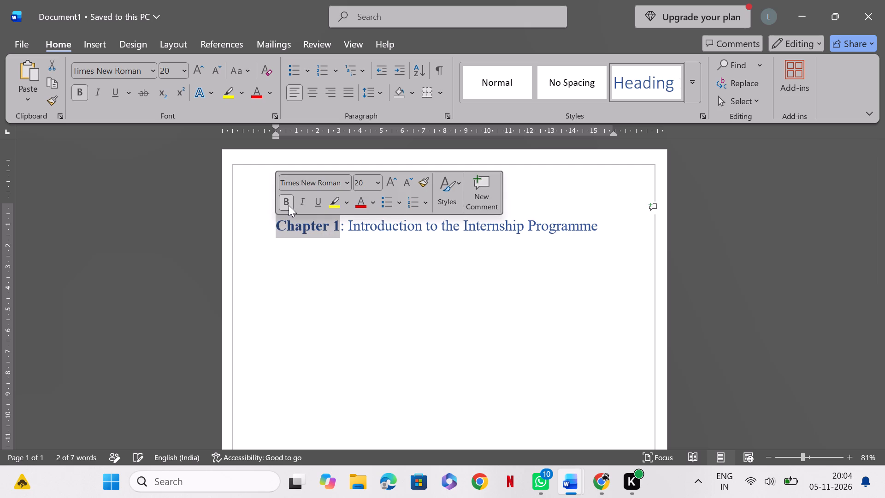
Reduce the font size of "Chapter 1" in the heading to 14.
{"action": "left_click", "coordinate": [394, 183]}
{"action": "double_click", "coordinate": [405, 183]}
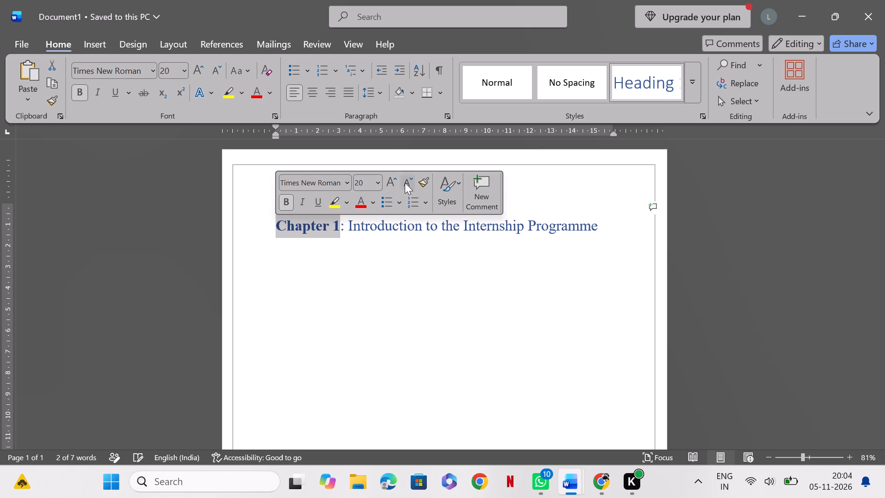
{"action": "left_click", "coordinate": [405, 183]}
{"action": "left_click", "coordinate": [405, 183]}
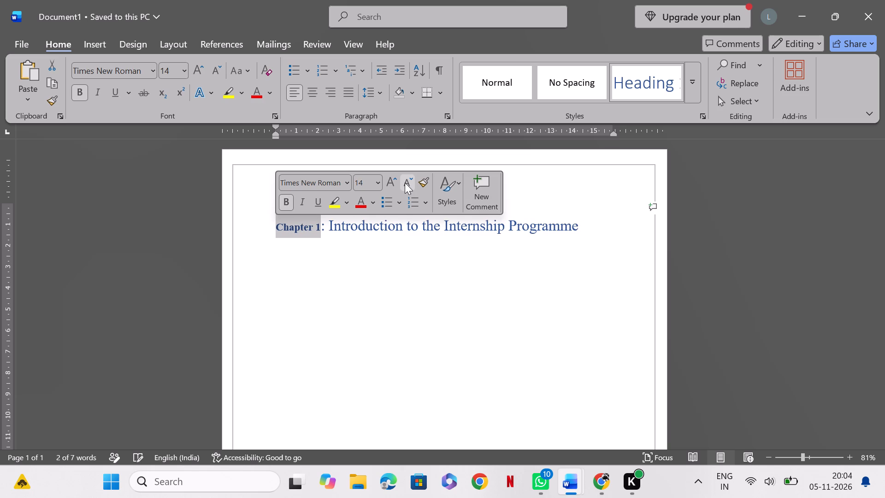
{"action": "left_click", "coordinate": [394, 277]}
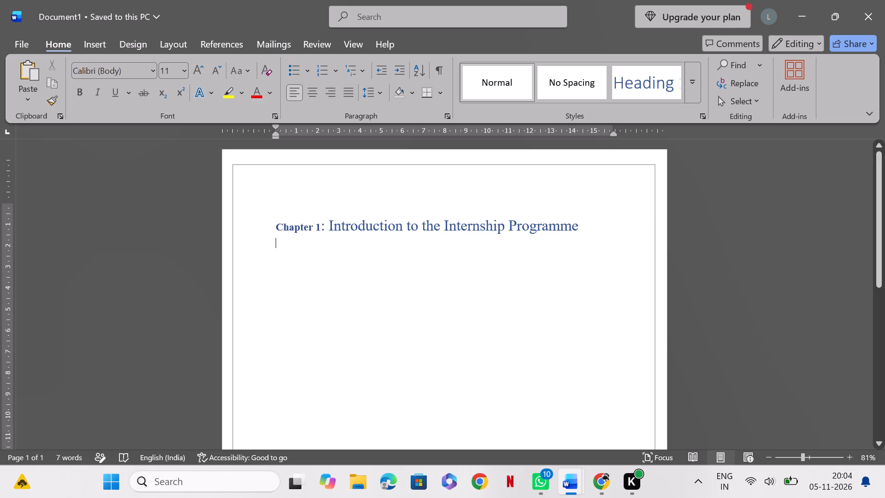
Set the font size of "Introduction to the Internship Programme" in the heading to 16.
{"action": "left_click_drag", "start_coordinate": [582, 227], "coordinate": [362, 227]}
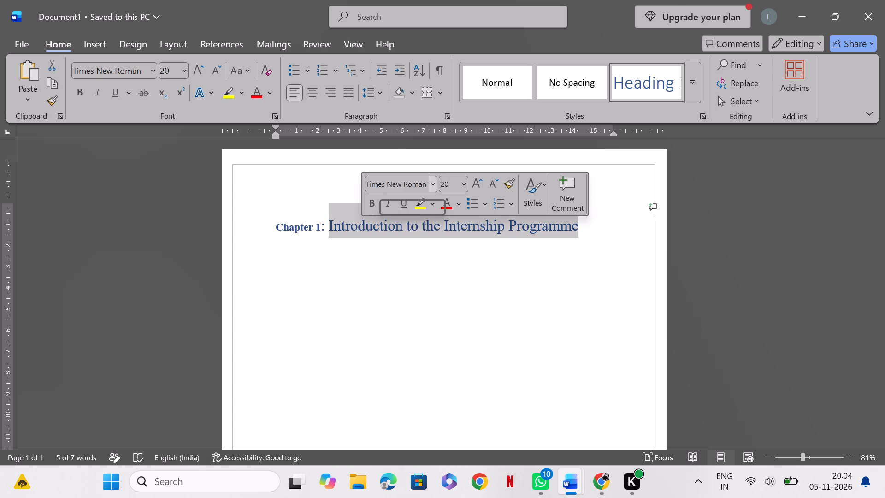
{"action": "left_click", "coordinate": [453, 184]}
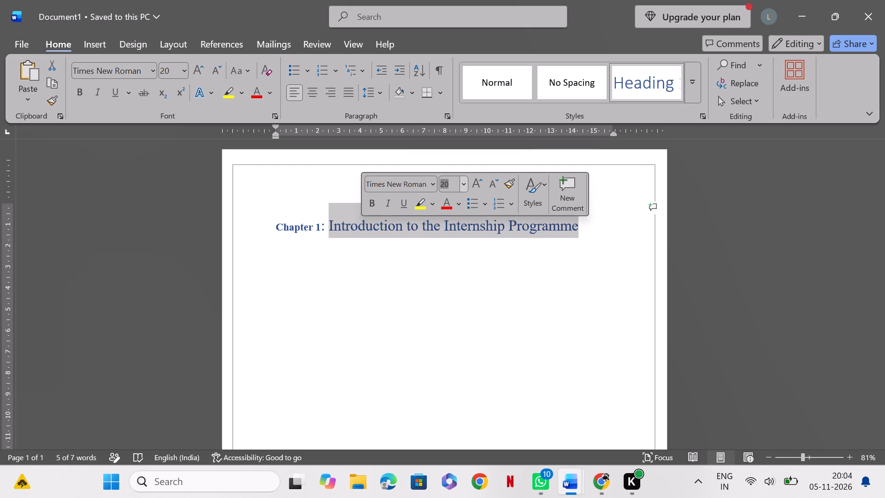
{"action": "type", "text": "16"}
{"action": "key", "text": "Return"}
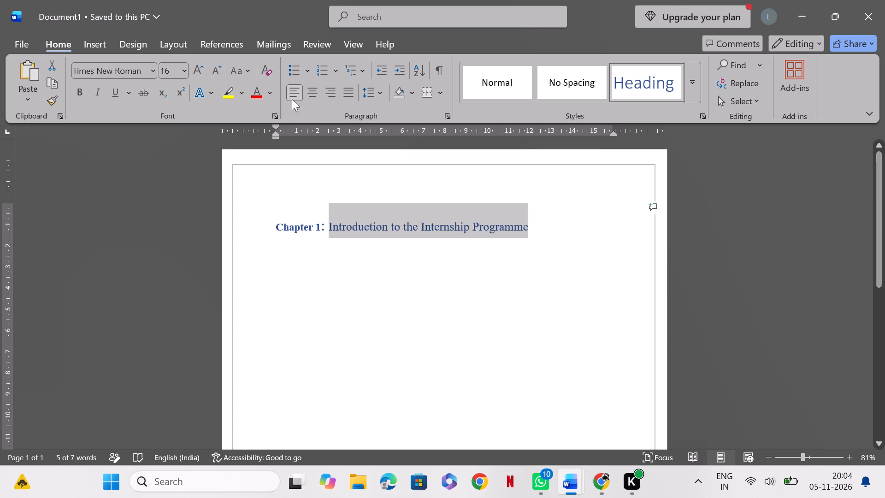
Change the heading text "Introduction to the Internship Programme" to uppercase.
{"action": "left_click", "coordinate": [247, 73]}
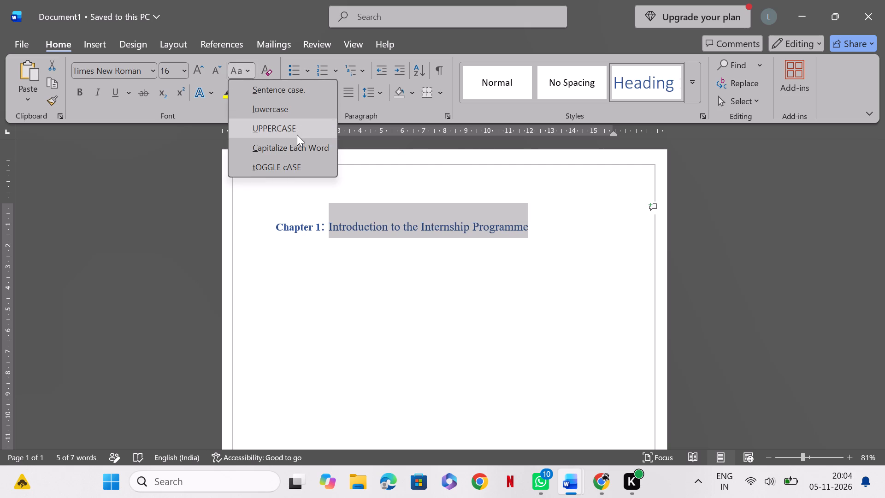
{"action": "left_click", "coordinate": [297, 135]}
{"action": "left_click", "coordinate": [438, 264]}
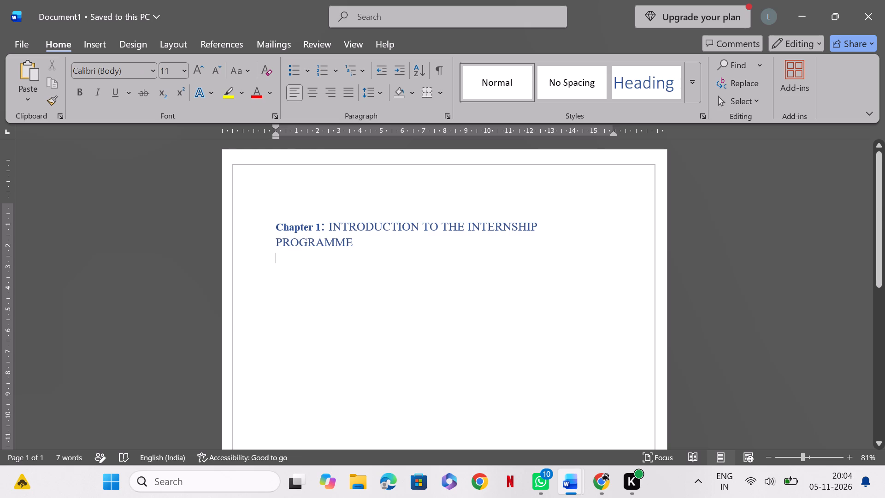
Move the chapter heading's left and right indents outward by about 0.8 cm each so it fits on one line.
{"action": "left_click", "coordinate": [538, 225]}
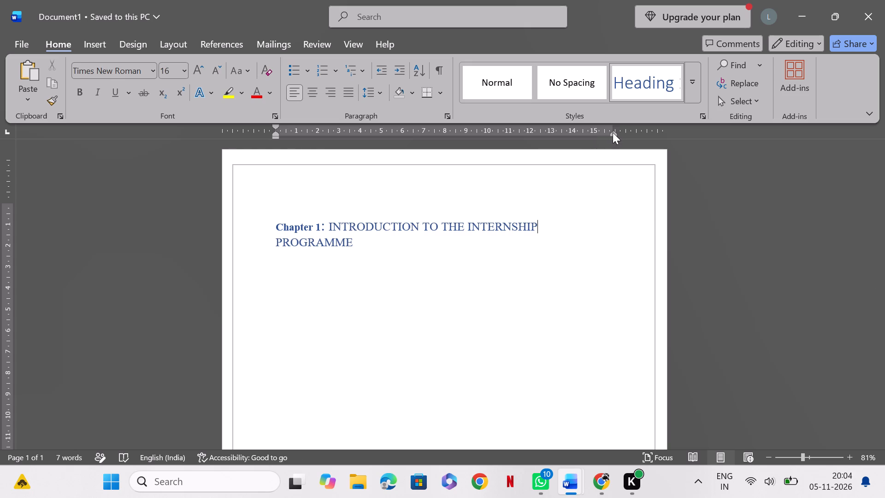
{"action": "left_click_drag", "start_coordinate": [613, 132], "coordinate": [631, 132]}
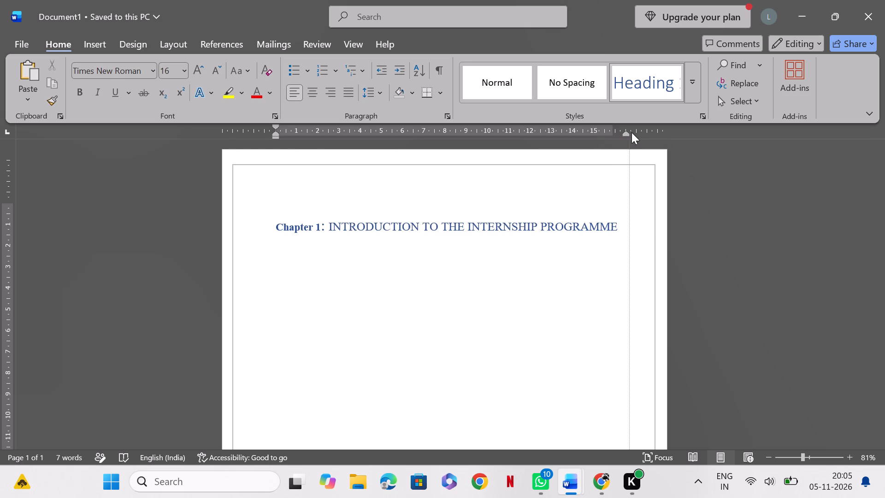
{"action": "left_click_drag", "start_coordinate": [631, 132], "coordinate": [632, 132]}
{"action": "left_click_drag", "start_coordinate": [273, 134], "coordinate": [248, 134]}
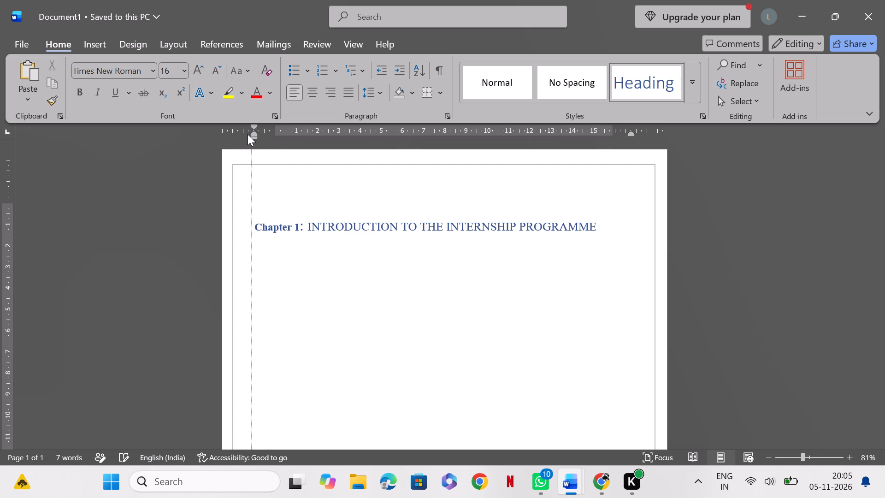
{"action": "left_click_drag", "start_coordinate": [248, 134], "coordinate": [254, 134]}
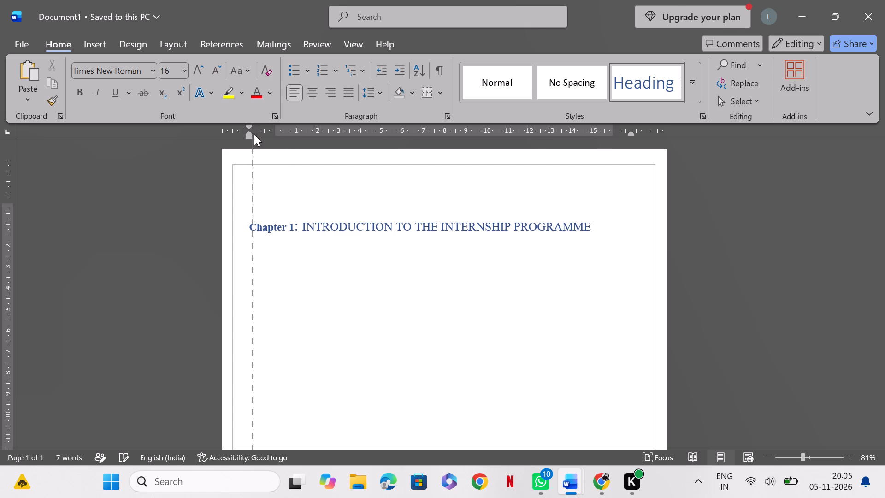
{"action": "left_click_drag", "start_coordinate": [254, 134], "coordinate": [260, 134]}
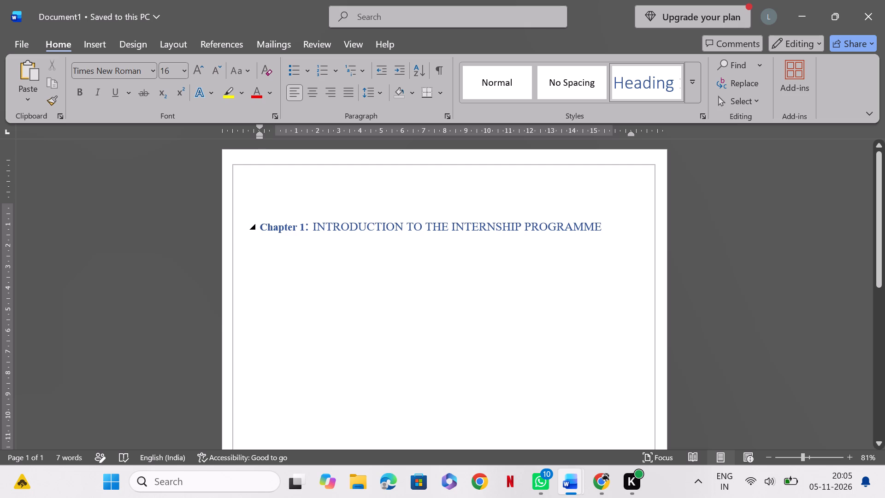
{"action": "left_click", "coordinate": [809, 459]}
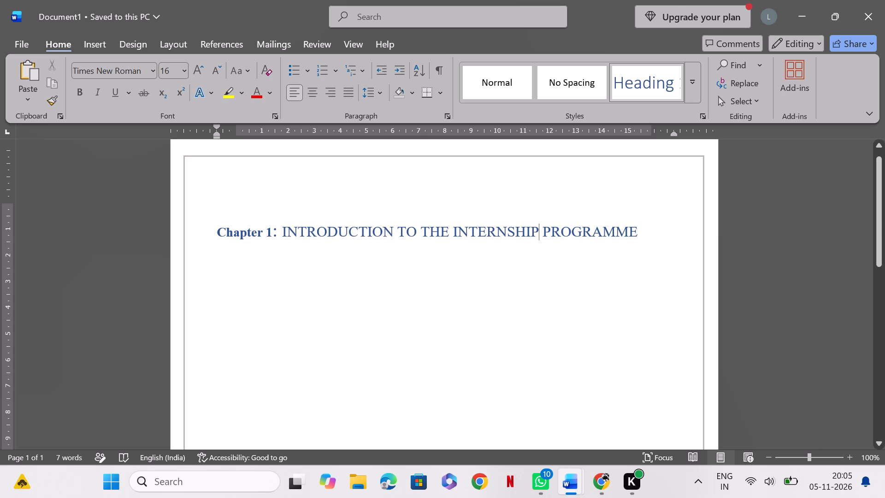
Switch to Chrome and pause the YouTube video.
{"action": "left_click", "coordinate": [601, 486]}
{"action": "key", "text": "space"}
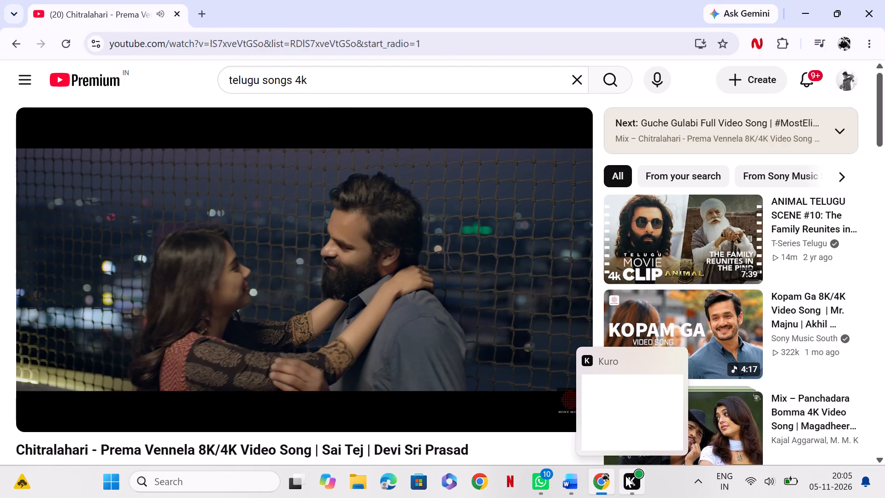
Switch to the CENA QA/QC report in Word and copy the heading "1.1 Background and Purpose" below the Chapter 1 title.
{"action": "left_click", "coordinate": [577, 477]}
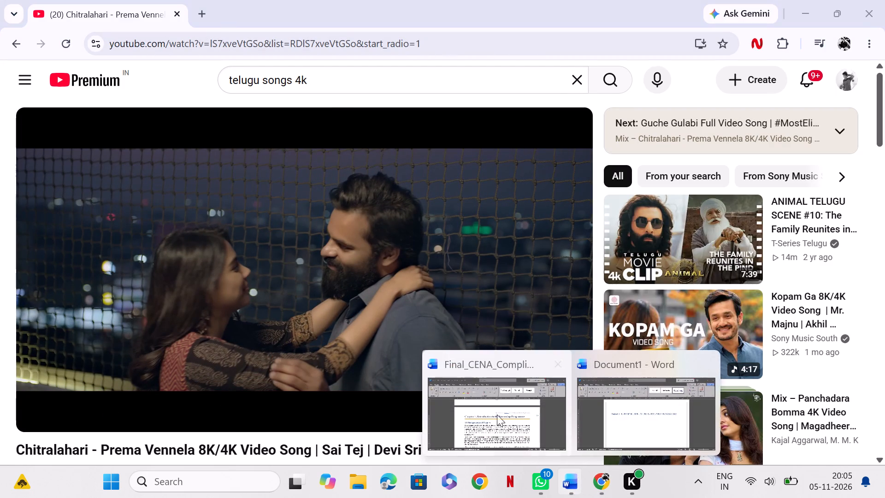
{"action": "left_click", "coordinate": [477, 398]}
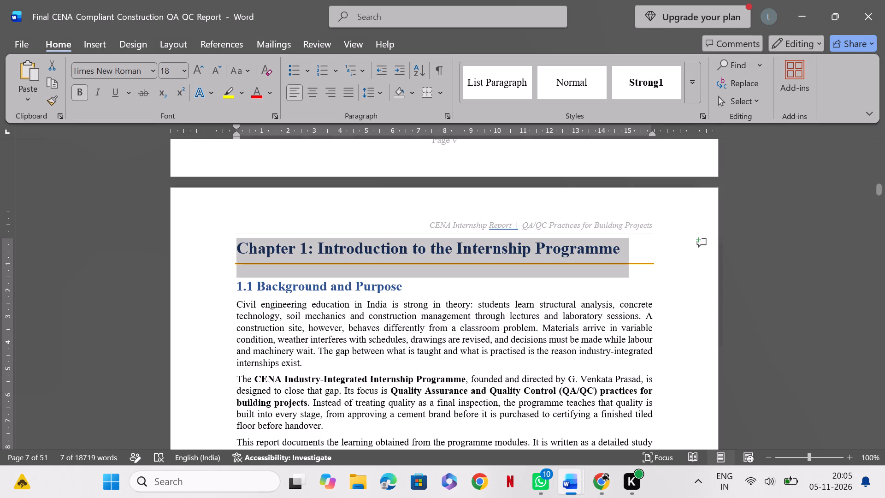
{"action": "left_click", "coordinate": [537, 367]}
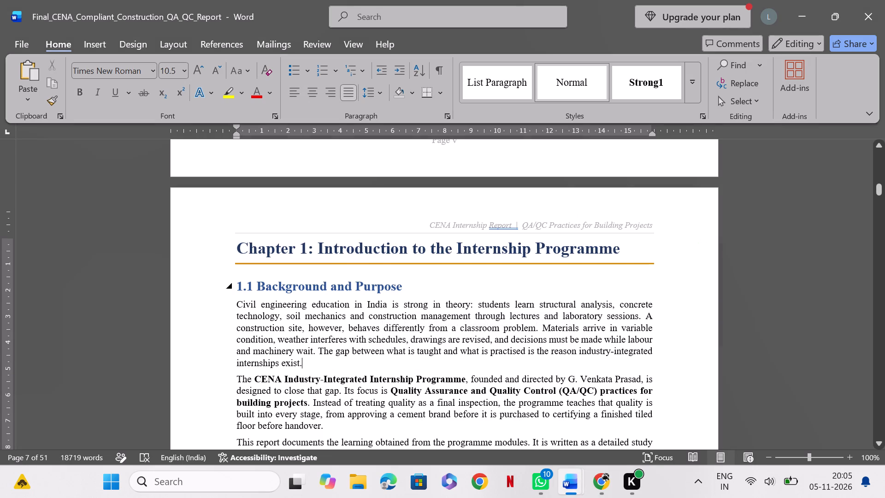
{"action": "scroll", "coordinate": [415, 283], "scroll_direction": "down", "scroll_amount": 1}
{"action": "left_click_drag", "start_coordinate": [409, 249], "coordinate": [313, 241]}
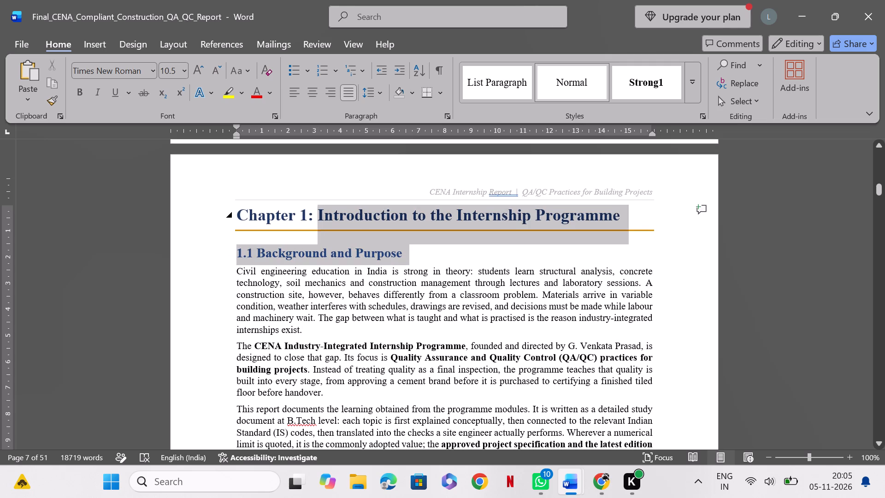
{"action": "left_click_drag", "start_coordinate": [313, 241], "coordinate": [233, 253]}
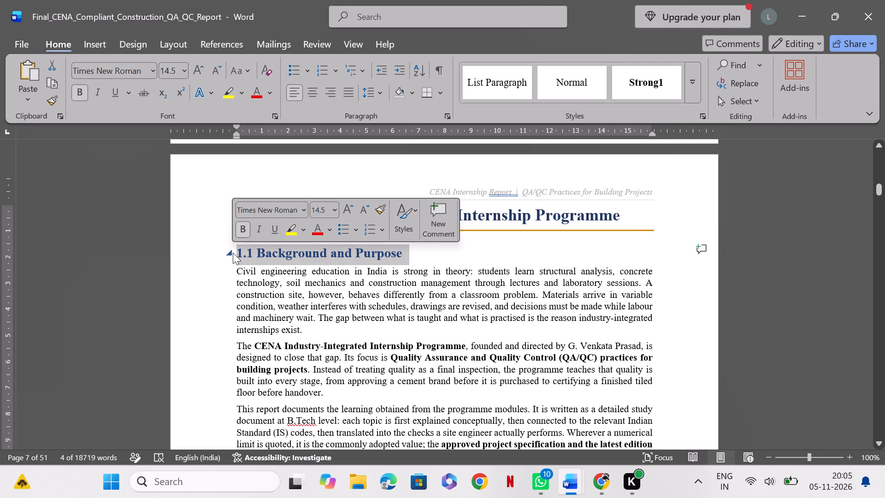
{"action": "key", "text": "ctrl+c"}
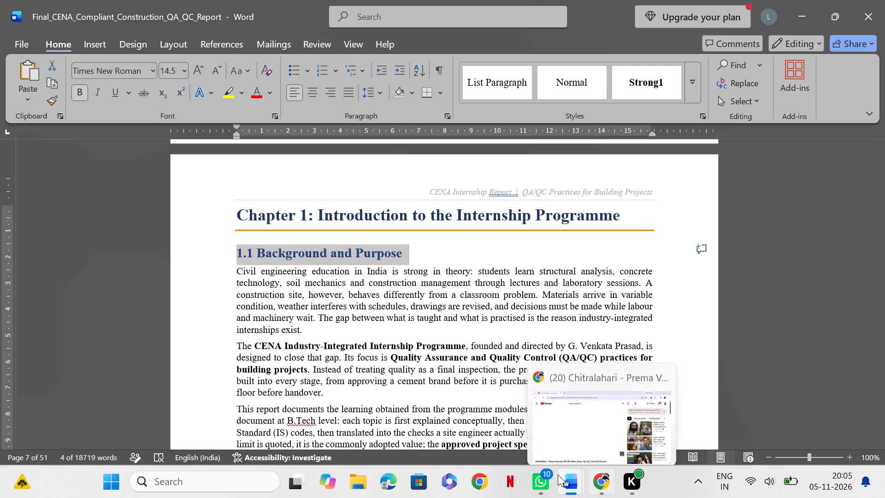
Return to Document1 and reduce the top margin by about 2 cm so the chapter heading sits just below the page border.
{"action": "left_click", "coordinate": [586, 419]}
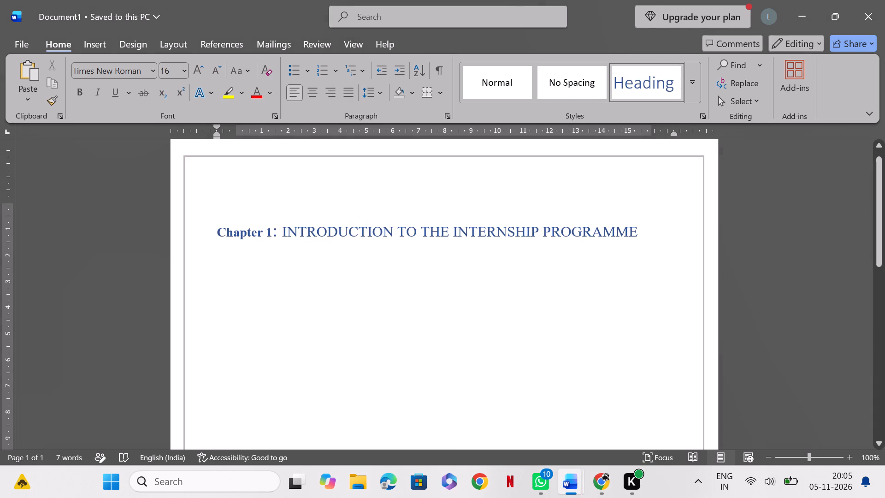
{"action": "left_click", "coordinate": [214, 215]}
{"action": "left_click_drag", "start_coordinate": [223, 210], "coordinate": [234, 177]}
{"action": "left_click", "coordinate": [239, 199]}
{"action": "left_click_drag", "start_coordinate": [3, 202], "coordinate": [6, 160]}
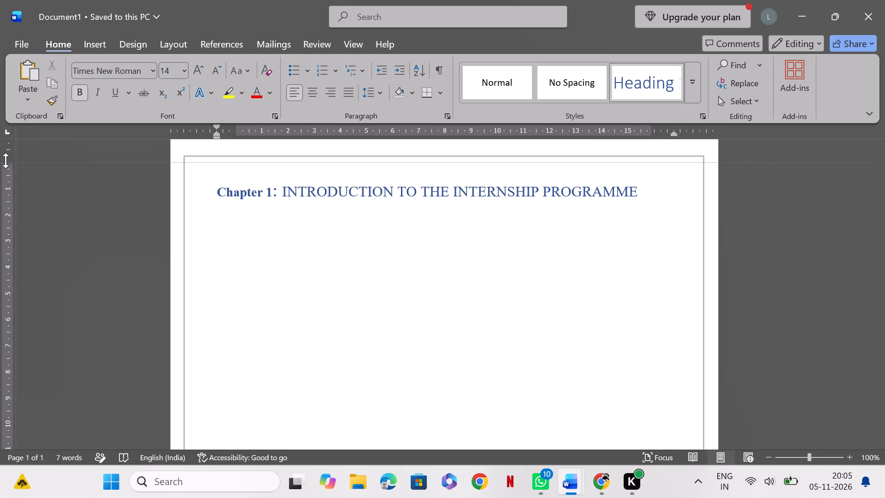
{"action": "left_click_drag", "start_coordinate": [6, 160], "coordinate": [6, 149]}
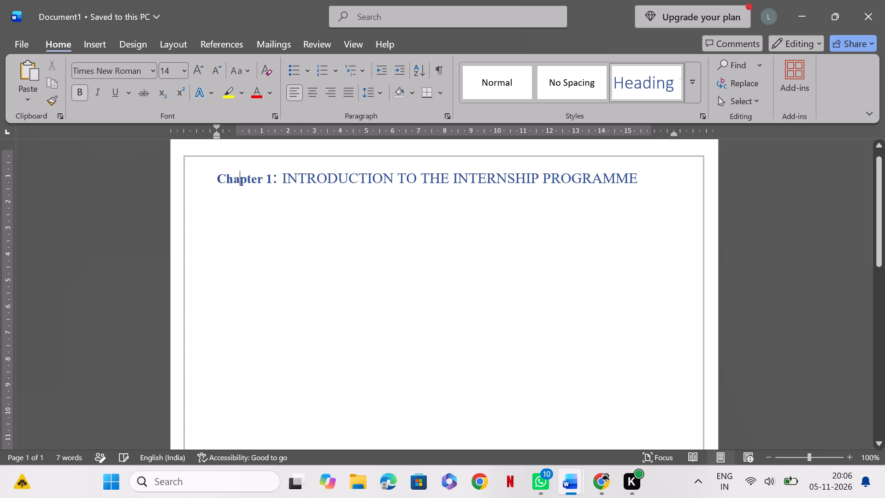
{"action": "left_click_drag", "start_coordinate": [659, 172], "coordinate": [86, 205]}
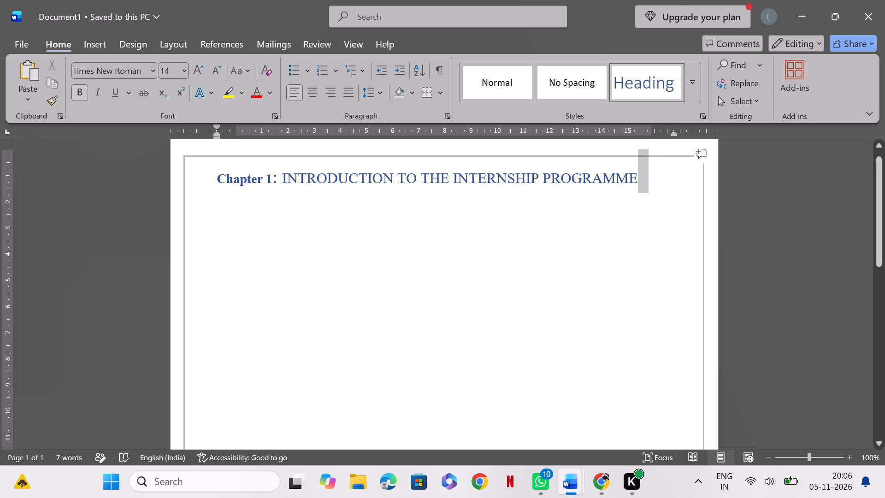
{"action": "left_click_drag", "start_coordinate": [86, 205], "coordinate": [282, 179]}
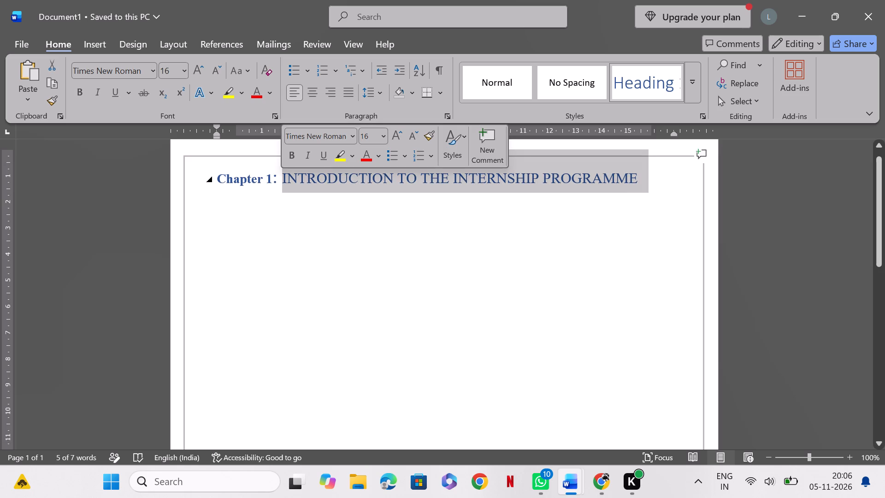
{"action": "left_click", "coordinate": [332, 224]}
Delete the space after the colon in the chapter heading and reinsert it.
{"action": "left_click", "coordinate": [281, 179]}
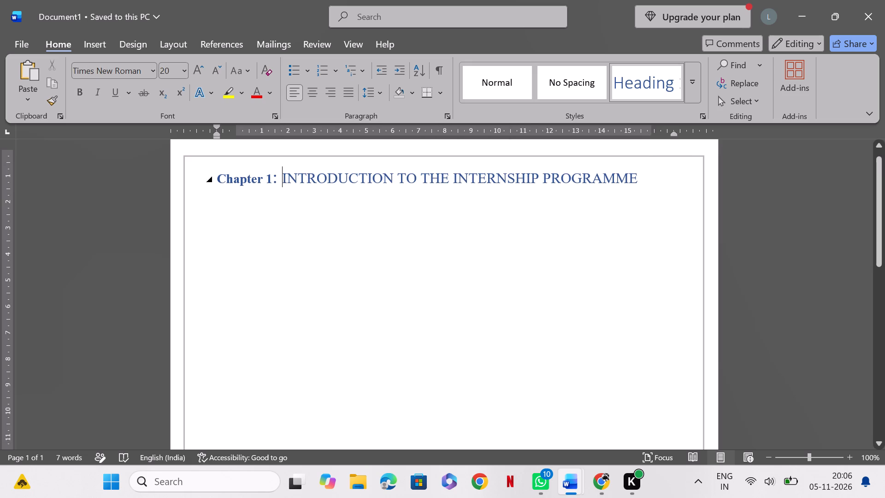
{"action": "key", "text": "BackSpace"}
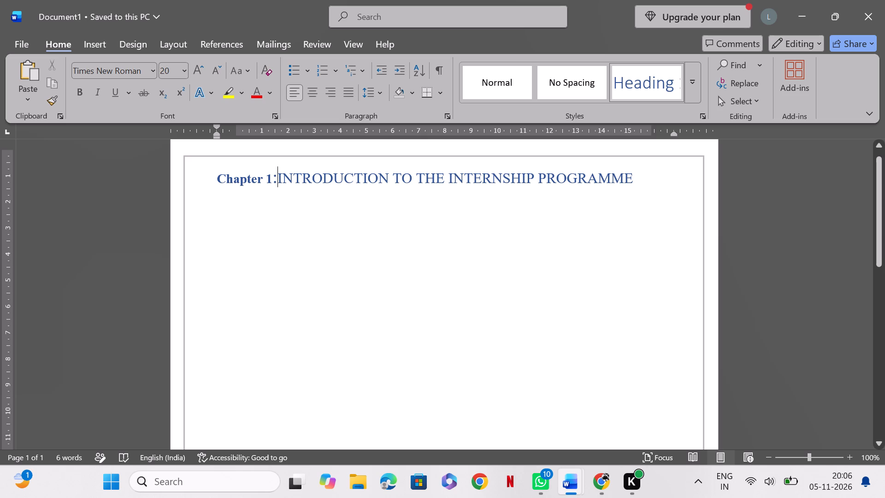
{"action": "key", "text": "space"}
Delete the space between "Chapter" and "1" in the heading.
{"action": "key", "text": "Left"}
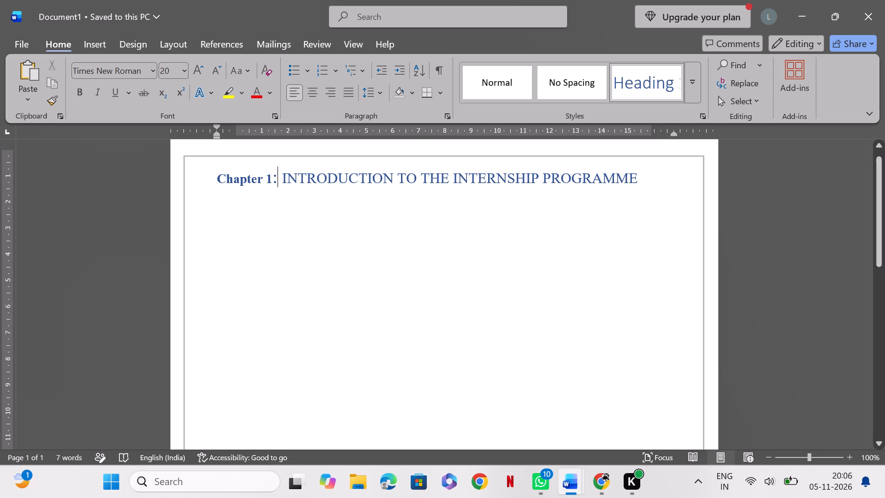
{"action": "key", "text": "Left"}
{"action": "key", "text": "Left"}
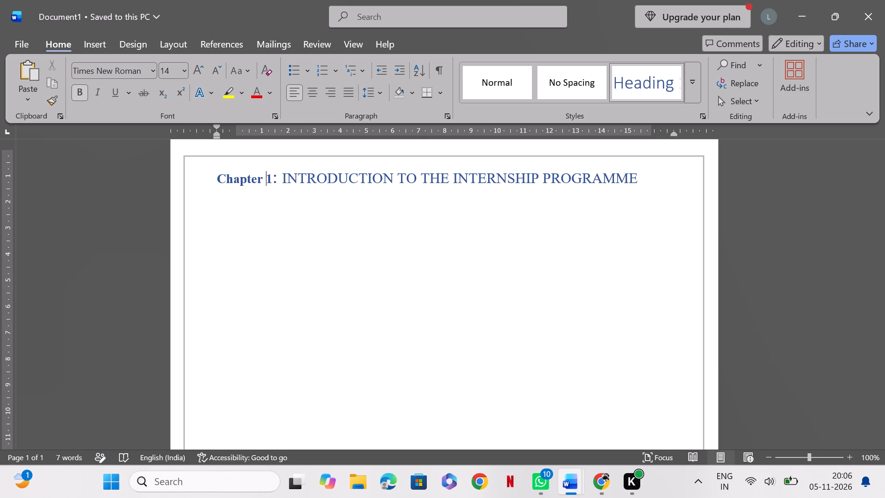
{"action": "key", "text": "Right"}
{"action": "key", "text": "Left"}
{"action": "key", "text": "BackSpace"}
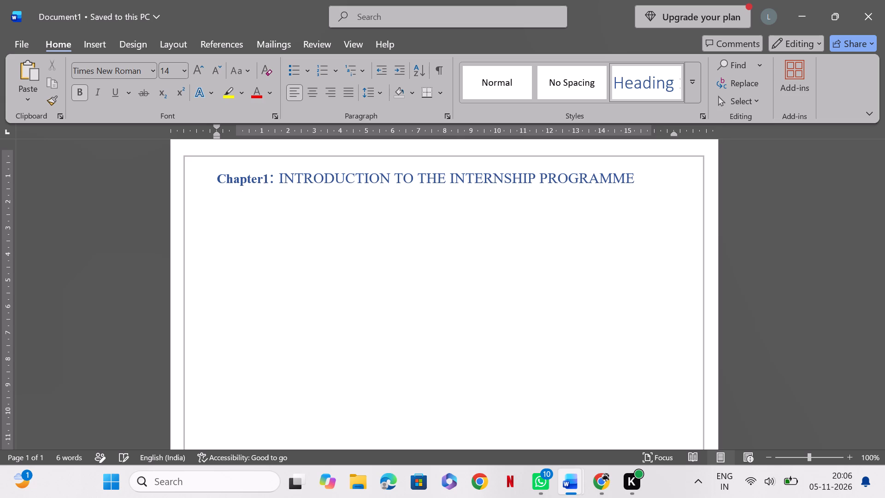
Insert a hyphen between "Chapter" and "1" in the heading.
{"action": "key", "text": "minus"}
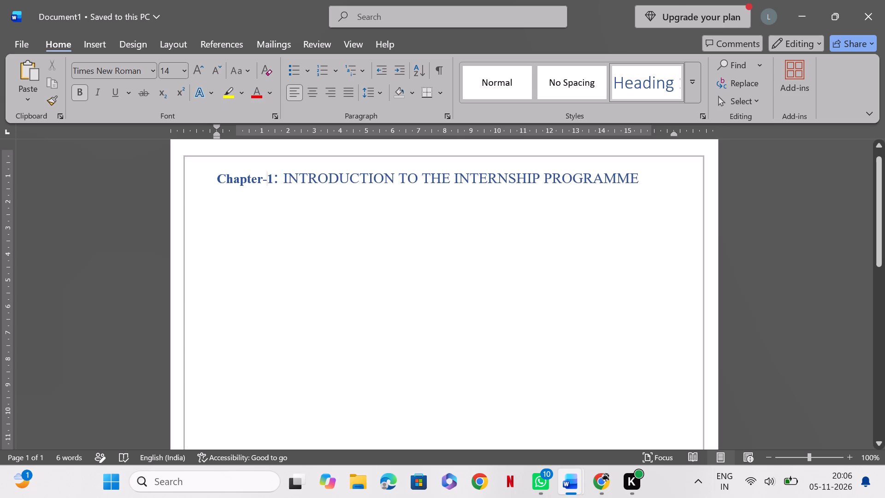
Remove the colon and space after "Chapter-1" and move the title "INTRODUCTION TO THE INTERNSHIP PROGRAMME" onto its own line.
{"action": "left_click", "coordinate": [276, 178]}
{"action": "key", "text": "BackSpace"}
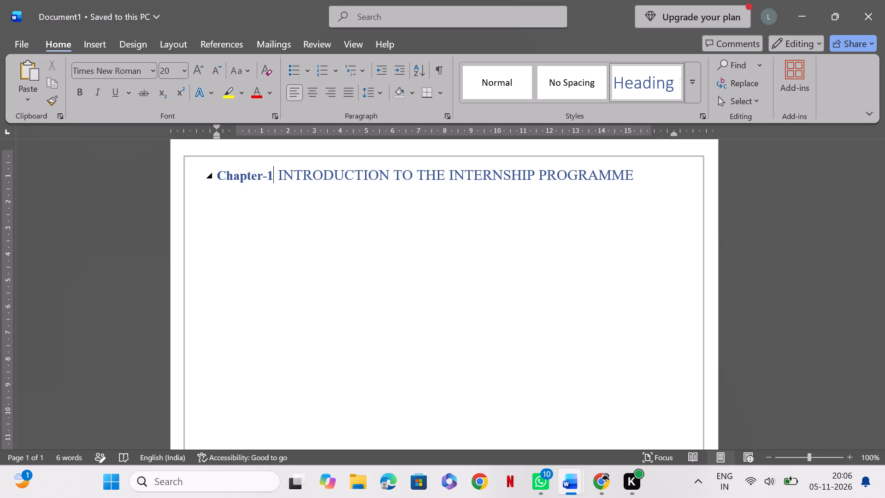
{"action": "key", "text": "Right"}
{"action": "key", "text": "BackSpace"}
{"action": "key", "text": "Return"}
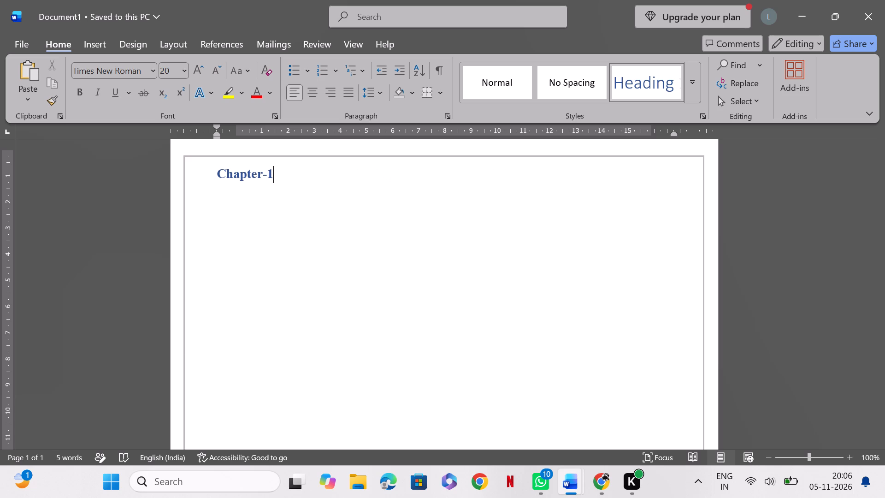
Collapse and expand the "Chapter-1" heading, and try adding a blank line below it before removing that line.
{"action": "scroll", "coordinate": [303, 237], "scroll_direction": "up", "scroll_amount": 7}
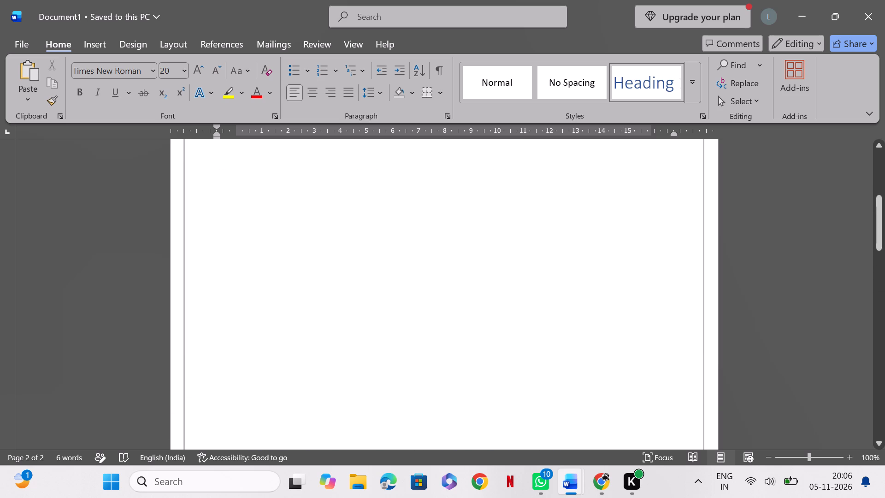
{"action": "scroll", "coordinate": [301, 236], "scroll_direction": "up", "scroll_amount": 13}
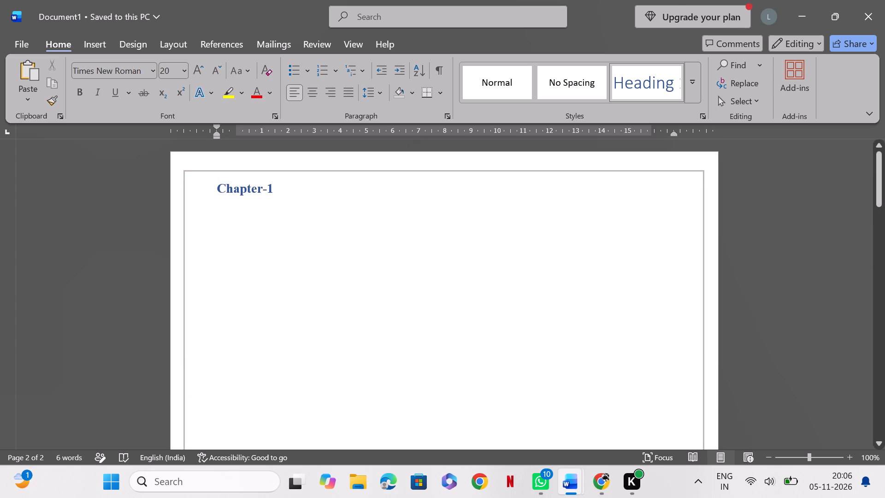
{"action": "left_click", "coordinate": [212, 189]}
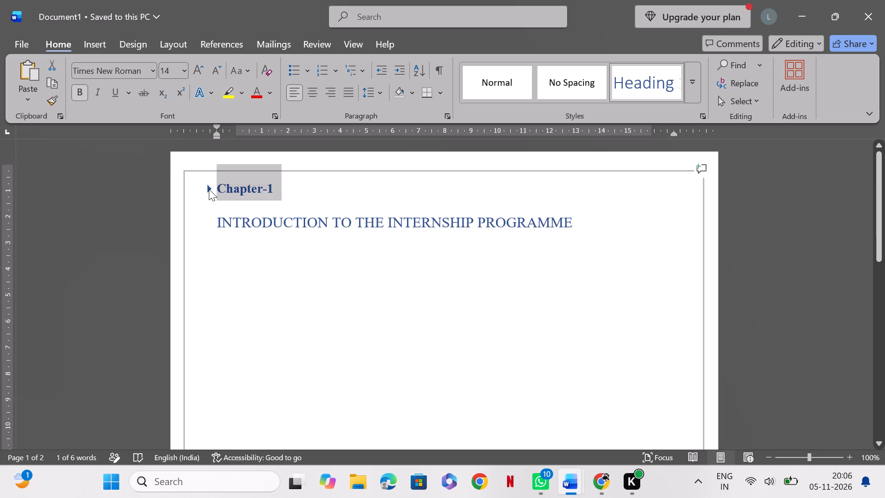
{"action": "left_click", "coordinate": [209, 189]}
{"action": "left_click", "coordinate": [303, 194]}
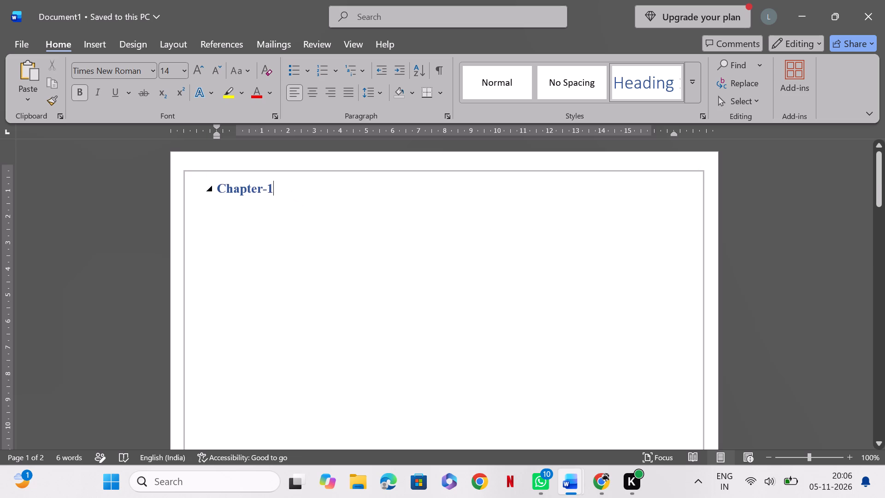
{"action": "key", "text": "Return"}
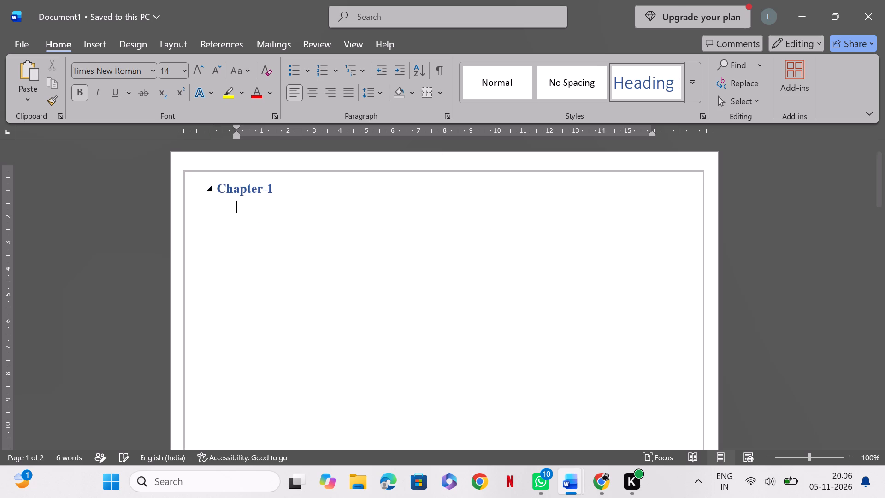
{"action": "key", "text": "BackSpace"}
Examine where the title line following "Chapter-1" sits across the document's pages.
{"action": "left_click", "coordinate": [288, 222]}
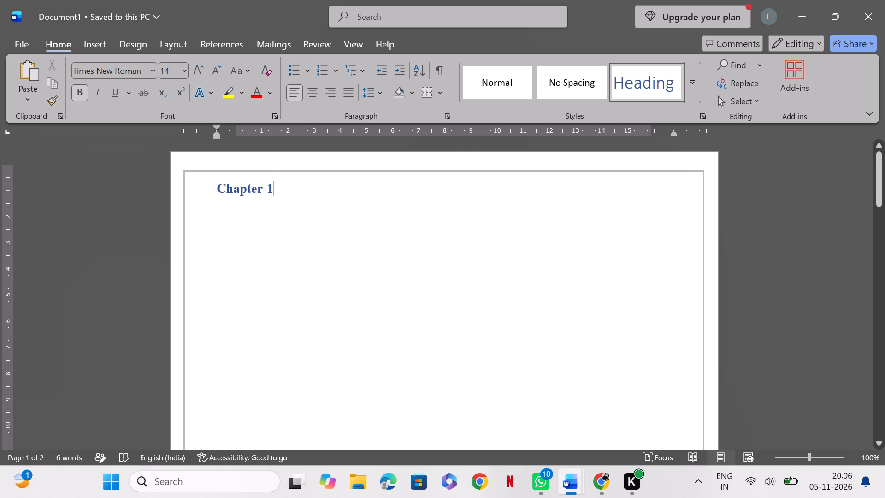
{"action": "left_click", "coordinate": [271, 232]}
{"action": "left_click", "coordinate": [225, 216]}
{"action": "left_click", "coordinate": [227, 216]}
{"action": "key", "text": "Down"}
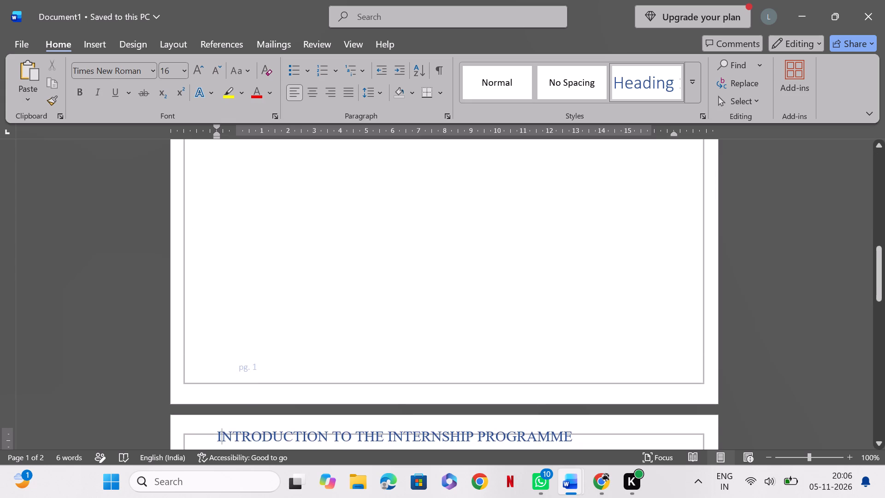
{"action": "scroll", "coordinate": [289, 194], "scroll_direction": "down", "scroll_amount": 3}
{"action": "key", "text": "Down"}
{"action": "key", "text": "Down"}
{"action": "key", "text": "Down"}
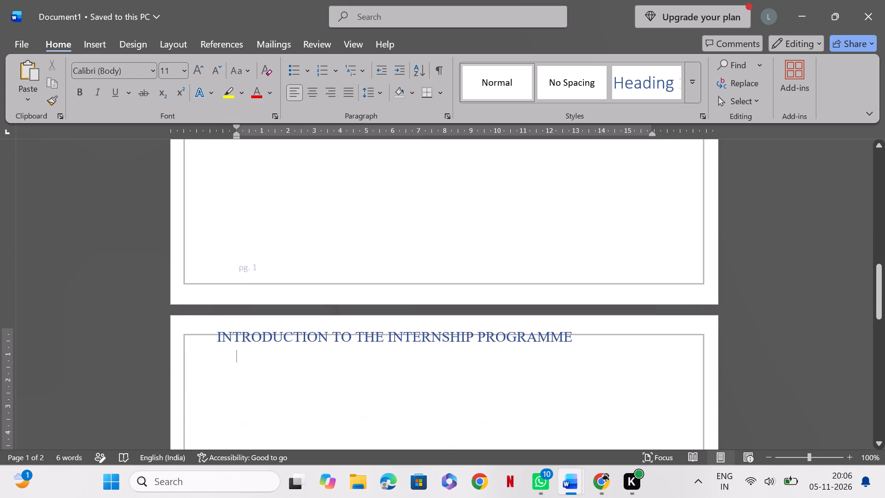
{"action": "key", "text": "Down"}
{"action": "scroll", "coordinate": [289, 194], "scroll_direction": "down", "scroll_amount": 2}
{"action": "key", "text": "Down"}
{"action": "key", "text": "Down"}
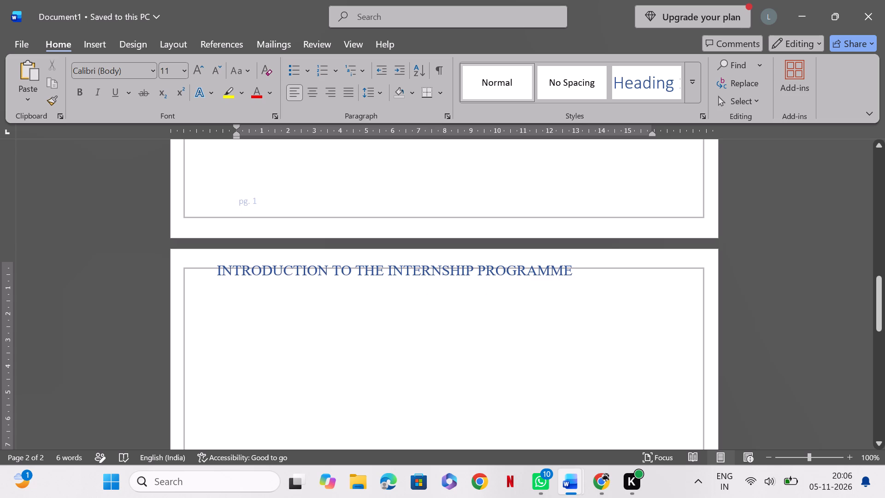
{"action": "key", "text": "Up"}
{"action": "key", "text": "Up"}
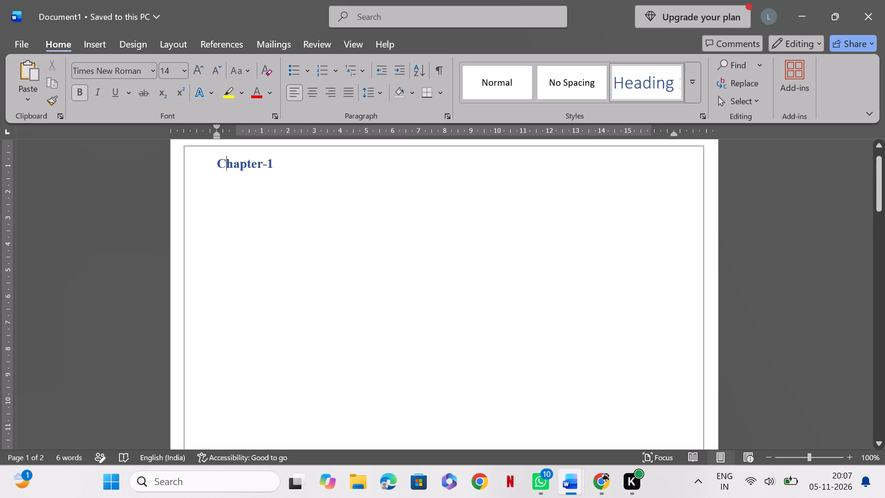
Undo all edits in Document1, including the heading text and page border, back to a blank page.
{"action": "key", "text": "ctrl+z"}
{"action": "key", "text": "ctrl+z"}
{"action": "key", "text": "ctrl+z"}
{"action": "key", "text": "ctrl+z"}
{"action": "key", "text": "ctrl+z"}
{"action": "key", "text": "ctrl+z"}
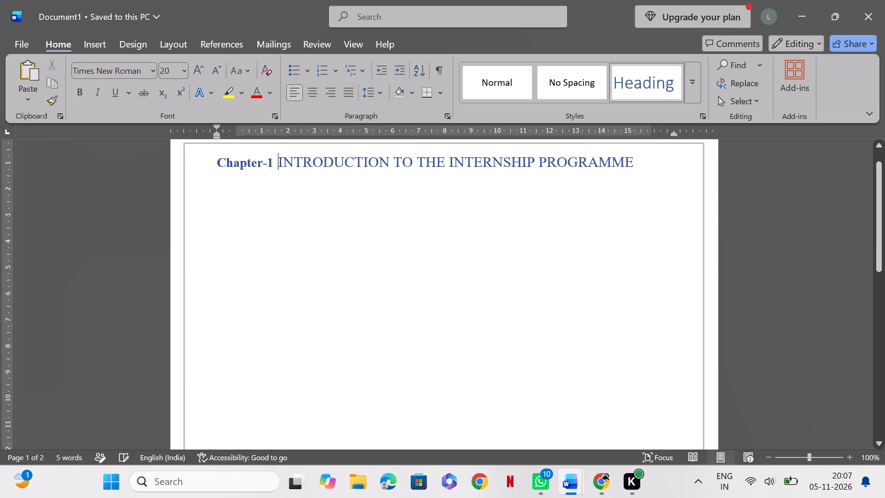
{"action": "key", "text": "ctrl+z"}
{"action": "key", "text": "ctrl+z"}
{"action": "key", "text": "ctrl+z"}
{"action": "key", "text": "ctrl+z"}
{"action": "key", "text": "ctrl+z"}
{"action": "key", "text": "ctrl+z"}
{"action": "key", "text": "ctrl+z"}
{"action": "key", "text": "ctrl+z"}
{"action": "key", "text": "ctrl+z"}
{"action": "key", "text": "ctrl+z"}
{"action": "key", "text": "ctrl+z"}
{"action": "key", "text": "ctrl+z"}
{"action": "key", "text": "ctrl+z"}
{"action": "key", "text": "ctrl+z"}
{"action": "key", "text": "ctrl+z"}
{"action": "key", "text": "ctrl+z"}
{"action": "key", "text": "ctrl+z"}
{"action": "key", "text": "ctrl+z"}
{"action": "key", "text": "ctrl+z"}
{"action": "key", "text": "ctrl+z"}
{"action": "key", "text": "ctrl+z"}
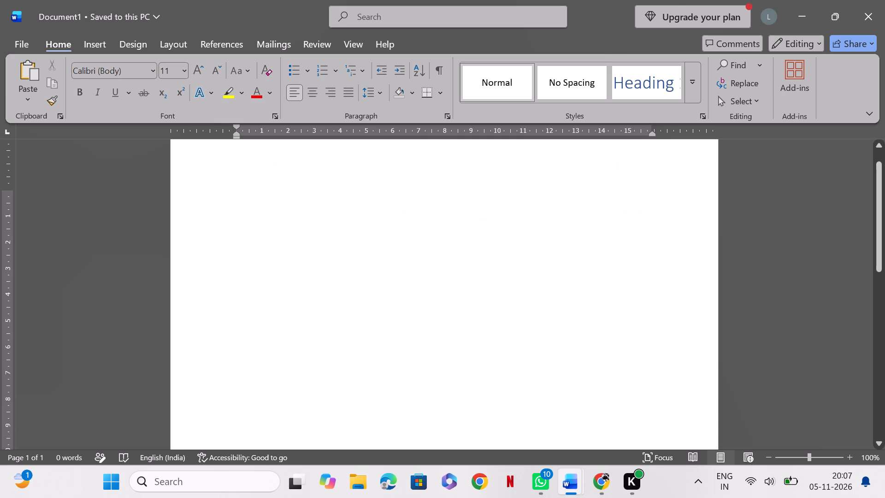
Browse the list of recently opened documents for an existing report file.
{"action": "left_click", "coordinate": [16, 41]}
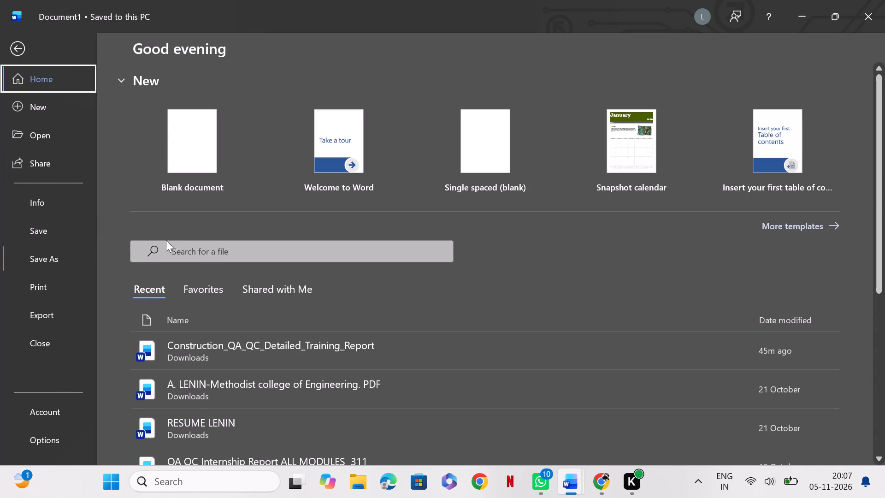
{"action": "scroll", "coordinate": [167, 232], "scroll_direction": "down", "scroll_amount": 2}
{"action": "scroll", "coordinate": [271, 320], "scroll_direction": "down", "scroll_amount": 1}
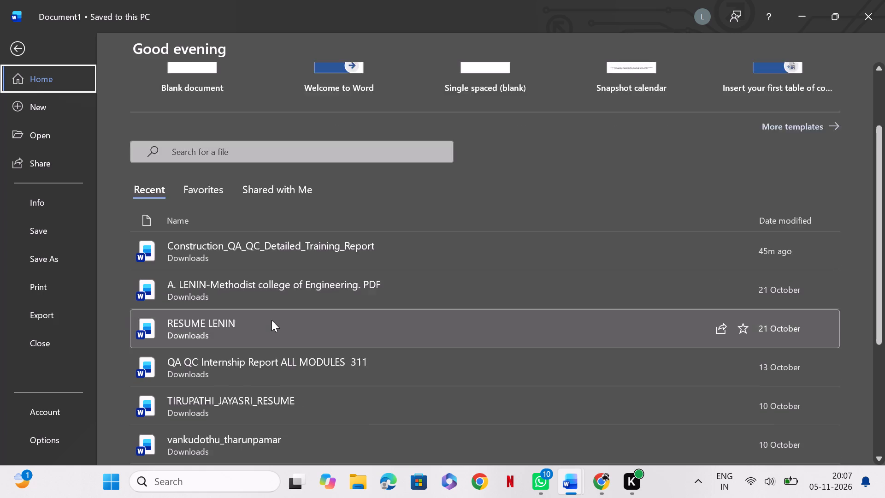
{"action": "scroll", "coordinate": [271, 320], "scroll_direction": "down", "scroll_amount": 1}
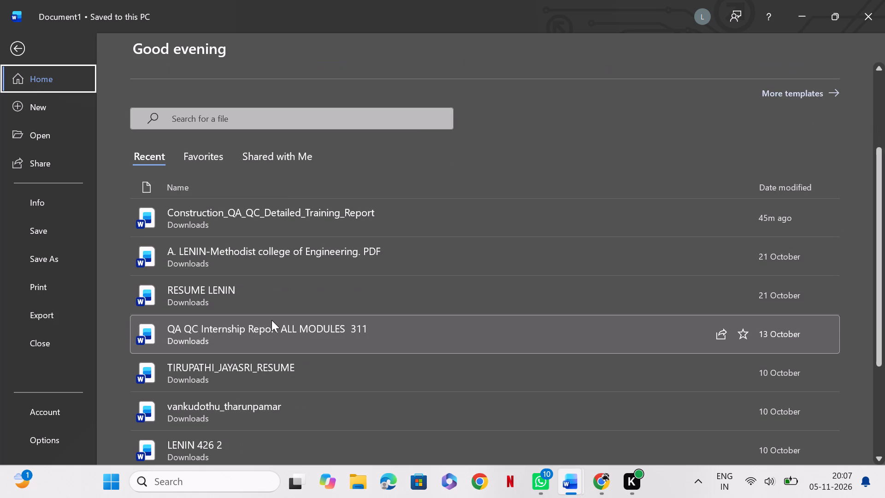
{"action": "scroll", "coordinate": [267, 328], "scroll_direction": "down", "scroll_amount": 1}
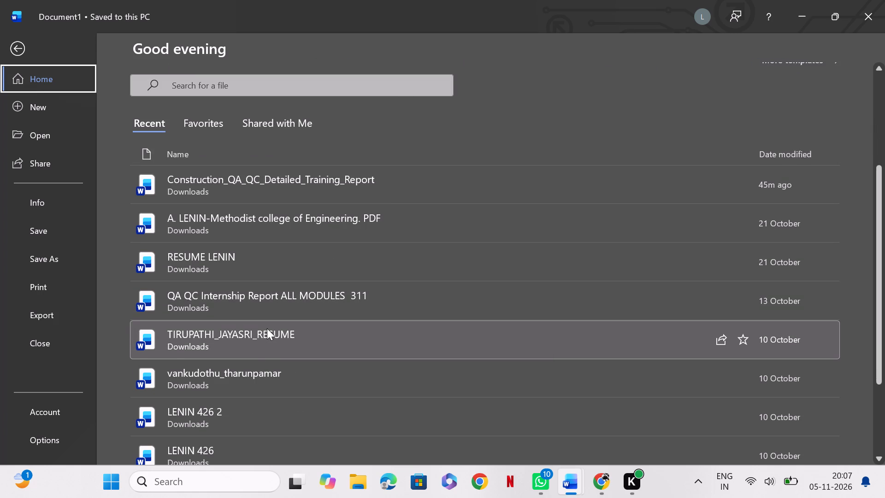
{"action": "scroll", "coordinate": [267, 328], "scroll_direction": "down", "scroll_amount": 1}
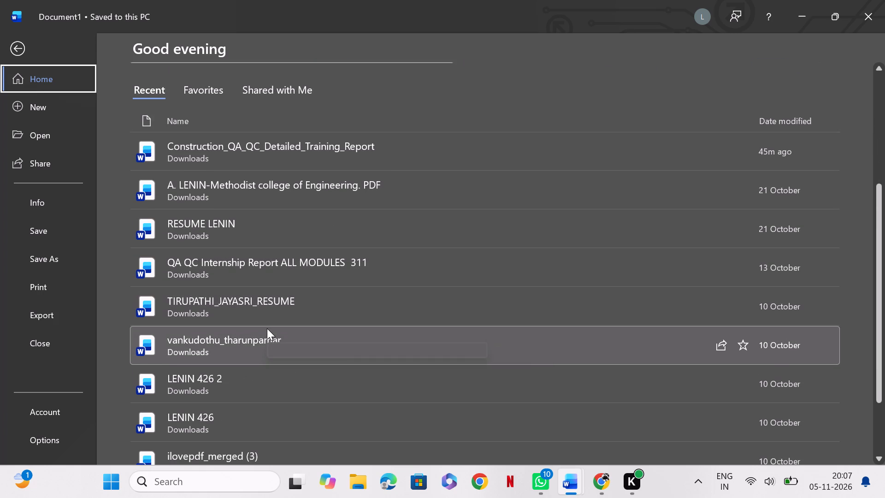
{"action": "scroll", "coordinate": [267, 328], "scroll_direction": "down", "scroll_amount": 4}
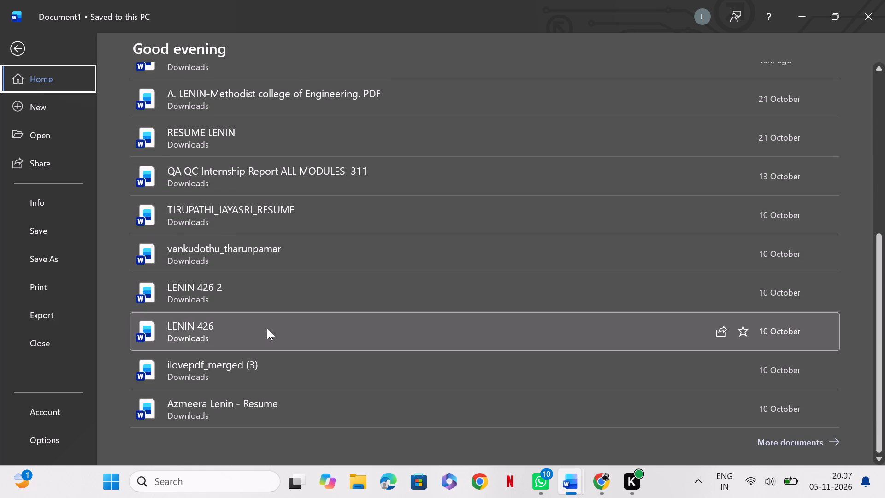
{"action": "scroll", "coordinate": [267, 328], "scroll_direction": "down", "scroll_amount": 2}
{"action": "scroll", "coordinate": [267, 328], "scroll_direction": "up", "scroll_amount": 3}
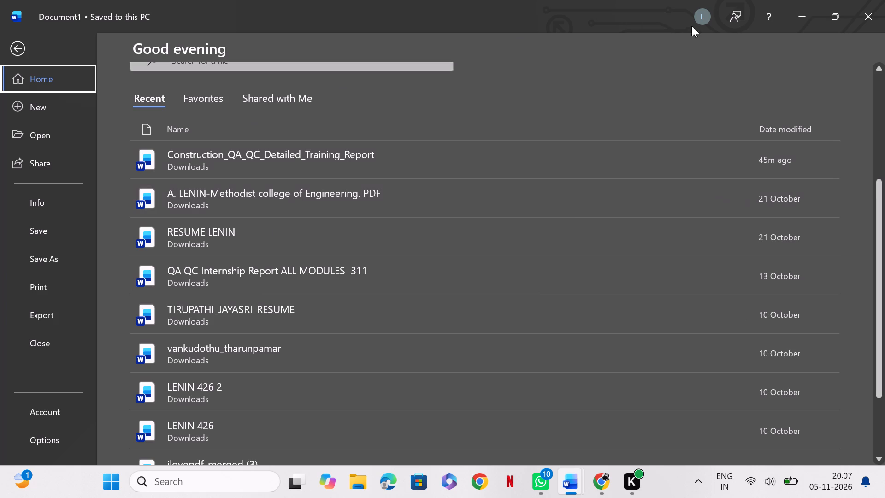
Minimise Document1 and return to the Final_CENA_Compliant_Construction_QA_QC_Report document.
{"action": "left_click", "coordinate": [791, 10]}
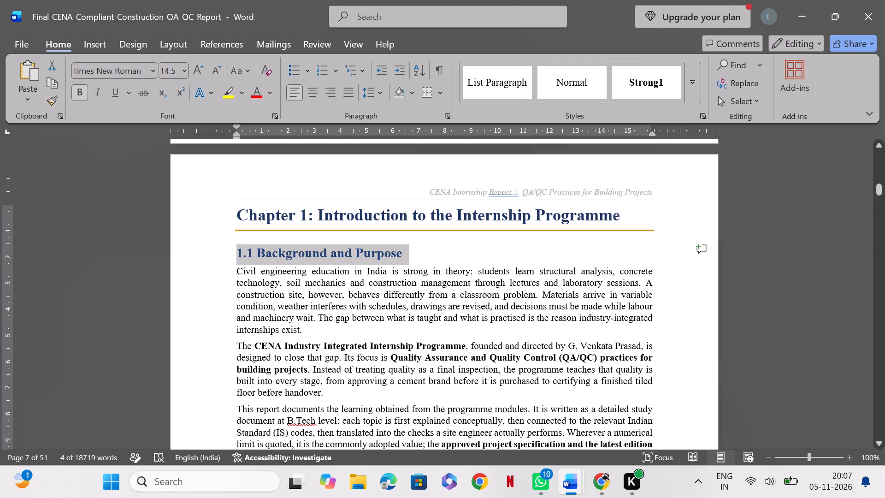
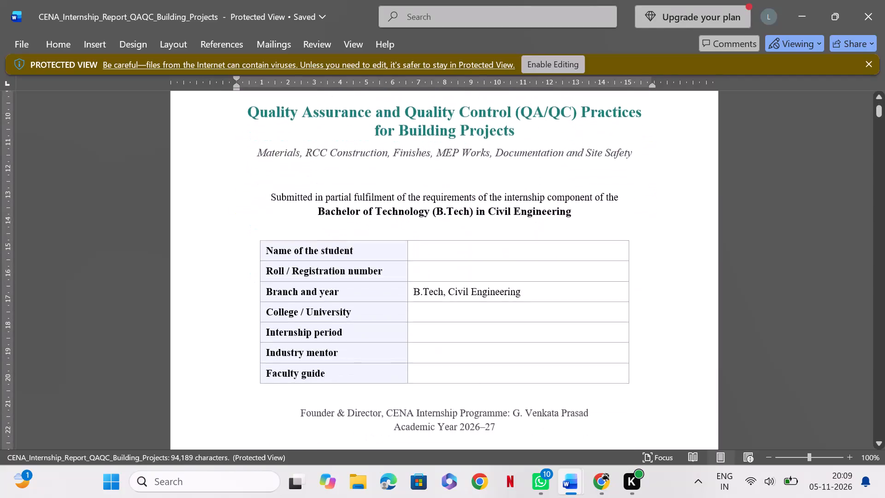
Look over the cover and certificate pages of CENA_Internship_Report_QAQC_Building_Projects and close that document.
{"action": "scroll", "coordinate": [429, 251], "scroll_direction": "down", "scroll_amount": 3}
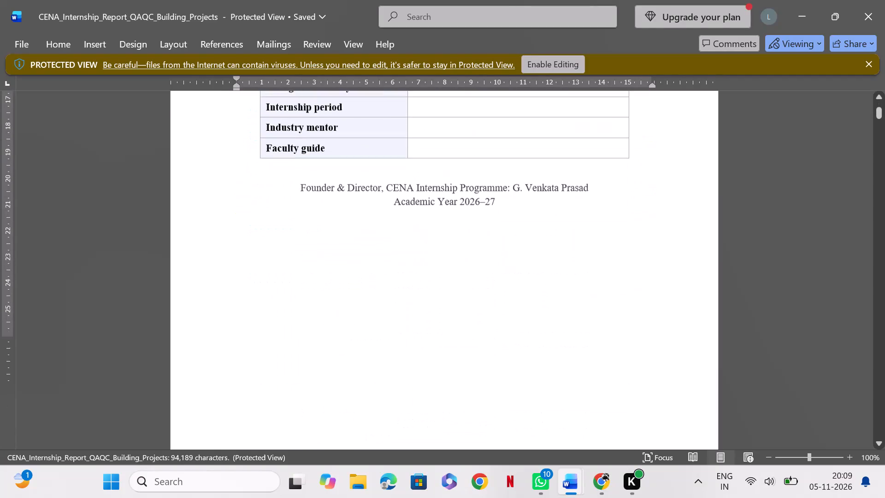
{"action": "scroll", "coordinate": [429, 251], "scroll_direction": "down", "scroll_amount": 14}
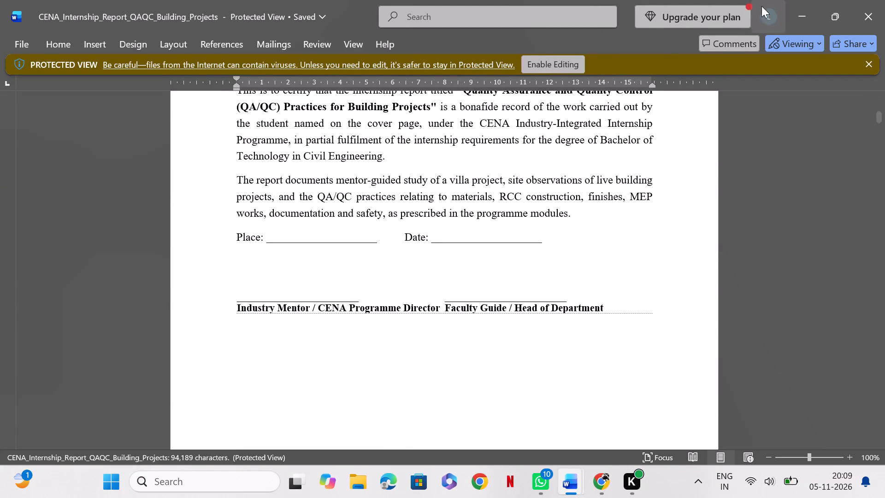
{"action": "left_click", "coordinate": [858, 9]}
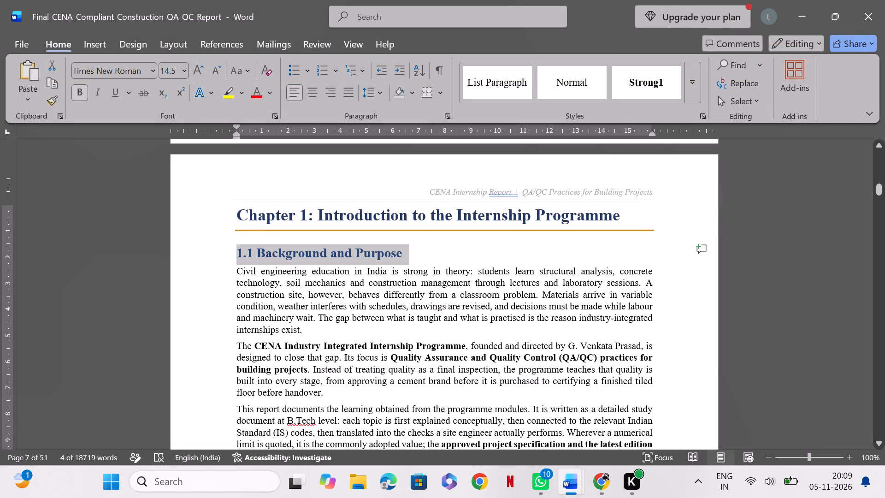
Examine the Chapter 1 content in Final_CENA_Compliant_Construction_QA_QC_Report, from section 1.1 through the start of section 1.4.
{"action": "left_click", "coordinate": [586, 213]}
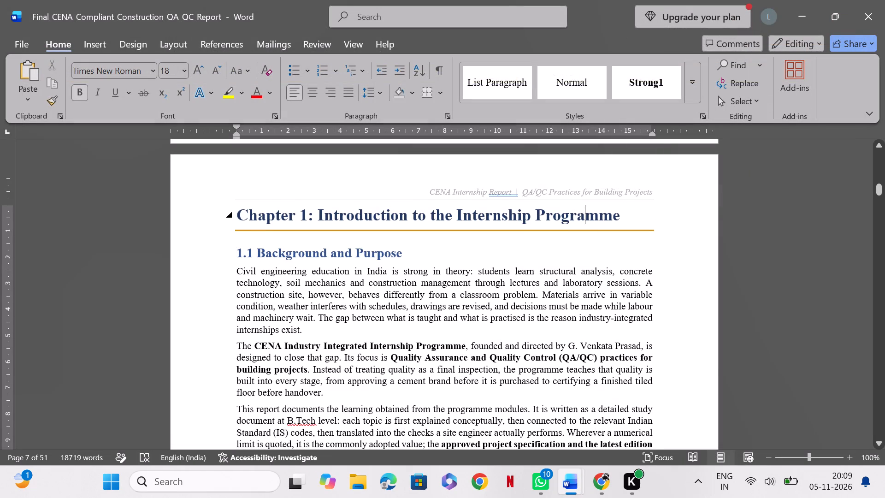
{"action": "scroll", "coordinate": [484, 232], "scroll_direction": "down", "scroll_amount": 15}
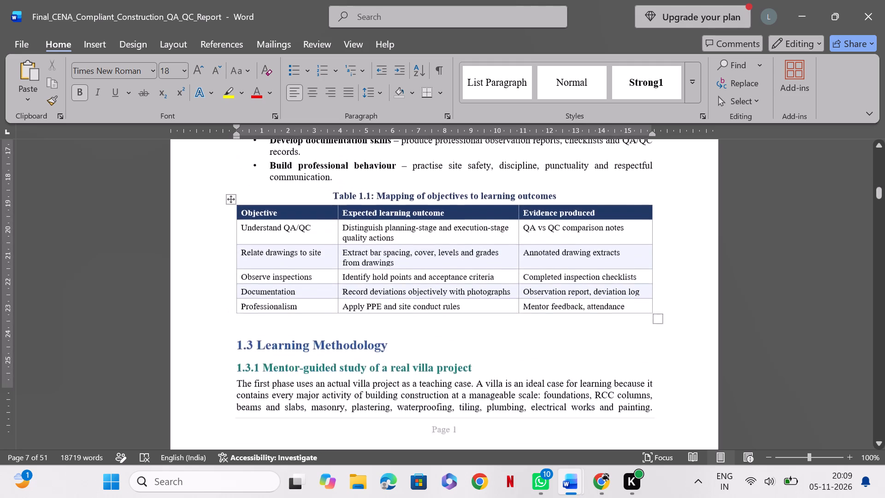
{"action": "scroll", "coordinate": [457, 228], "scroll_direction": "down", "scroll_amount": 6}
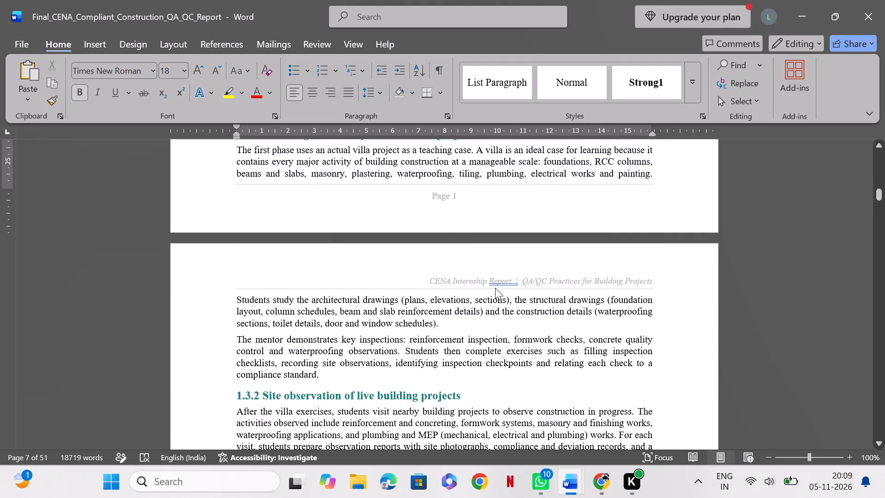
{"action": "left_click", "coordinate": [495, 289]}
{"action": "scroll", "coordinate": [496, 287], "scroll_direction": "down", "scroll_amount": 7}
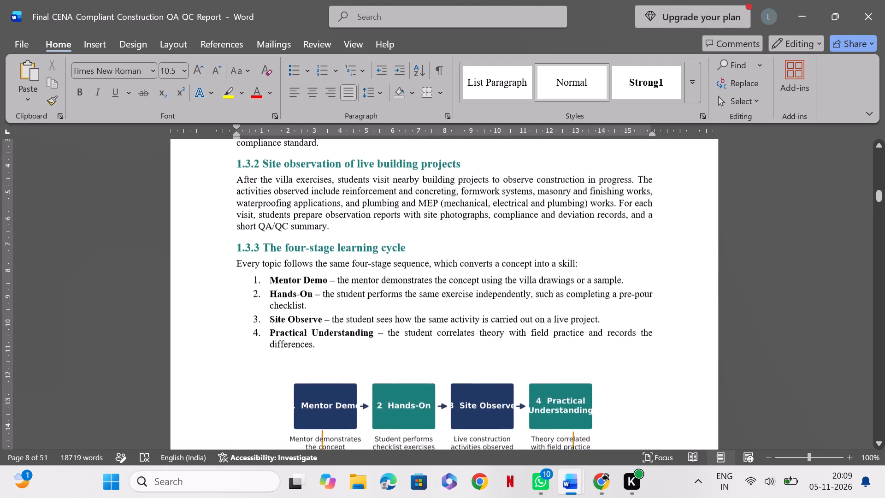
{"action": "scroll", "coordinate": [496, 284], "scroll_direction": "down", "scroll_amount": 7}
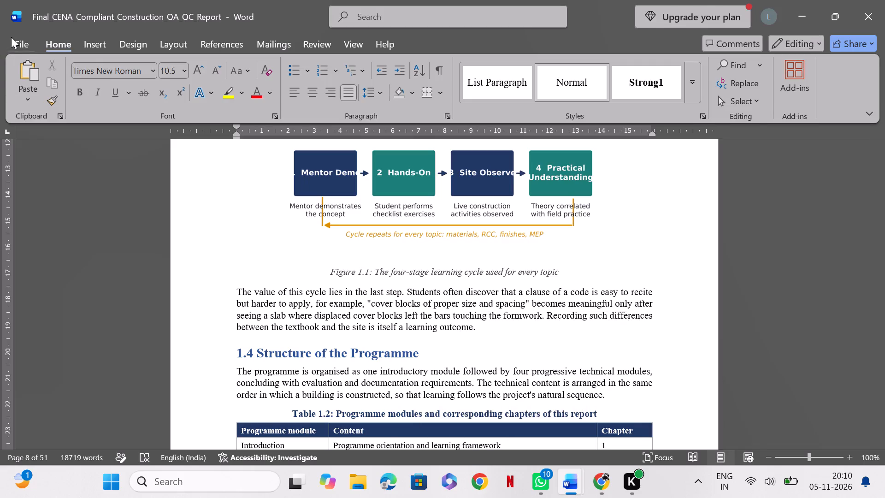
Find the earlier report "QA QC Internship Report ALL MODULES 321" among the recent documents and open it.
{"action": "left_click", "coordinate": [11, 37]}
{"action": "scroll", "coordinate": [289, 254], "scroll_direction": "down", "scroll_amount": 8}
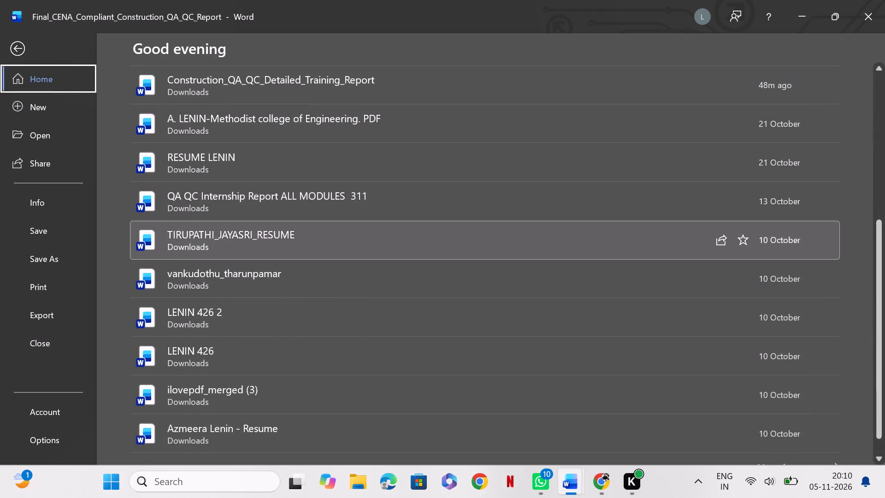
{"action": "scroll", "coordinate": [289, 254], "scroll_direction": "down", "scroll_amount": 2}
{"action": "scroll", "coordinate": [251, 394], "scroll_direction": "down", "scroll_amount": 1}
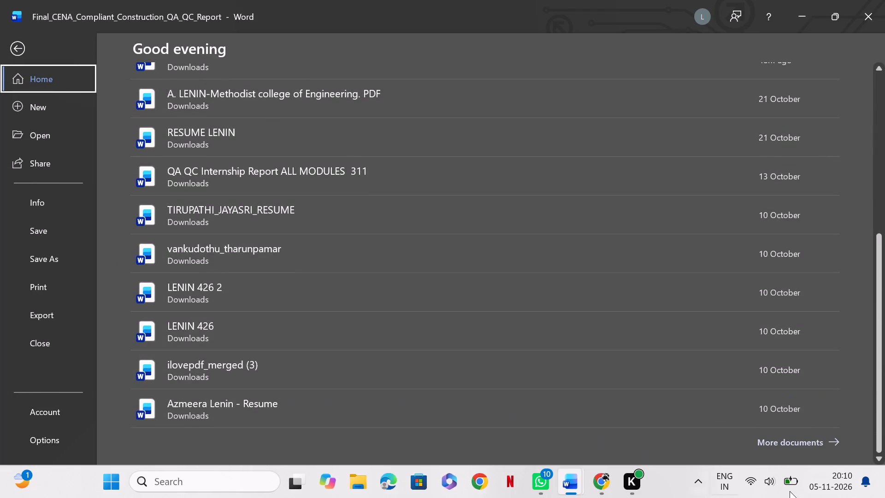
{"action": "left_click", "coordinate": [787, 442]}
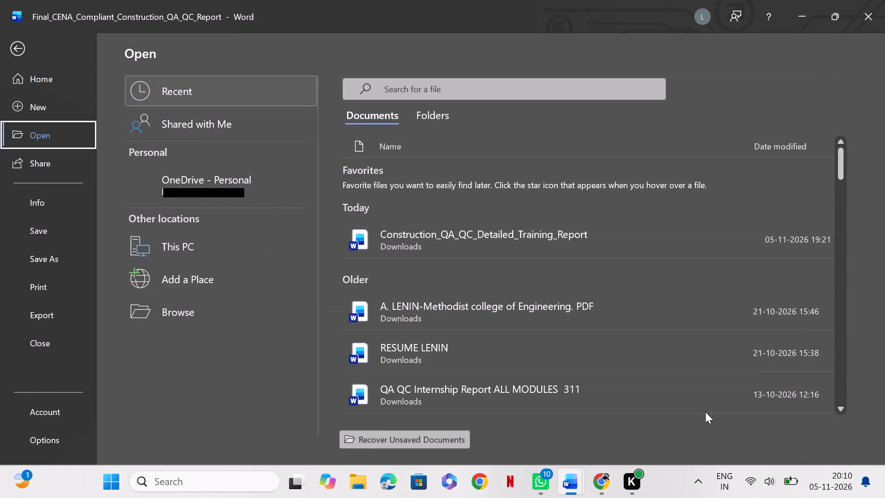
{"action": "scroll", "coordinate": [422, 245], "scroll_direction": "down", "scroll_amount": 7}
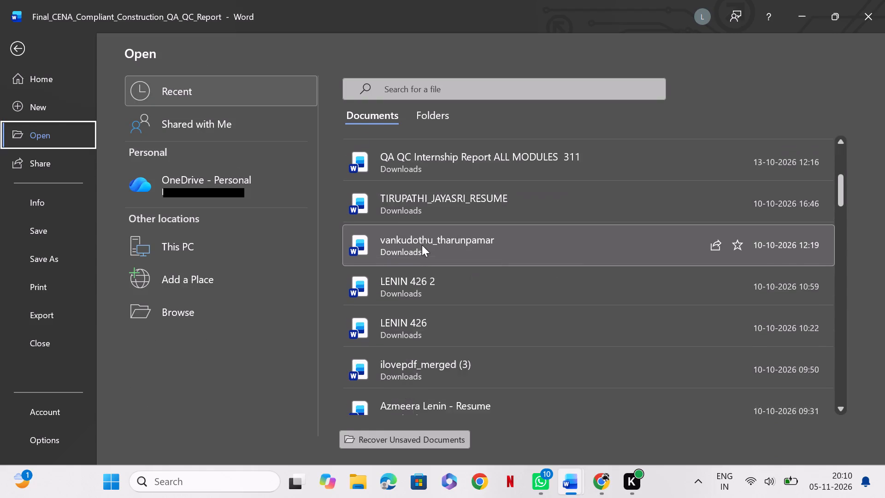
{"action": "scroll", "coordinate": [422, 245], "scroll_direction": "down", "scroll_amount": 3}
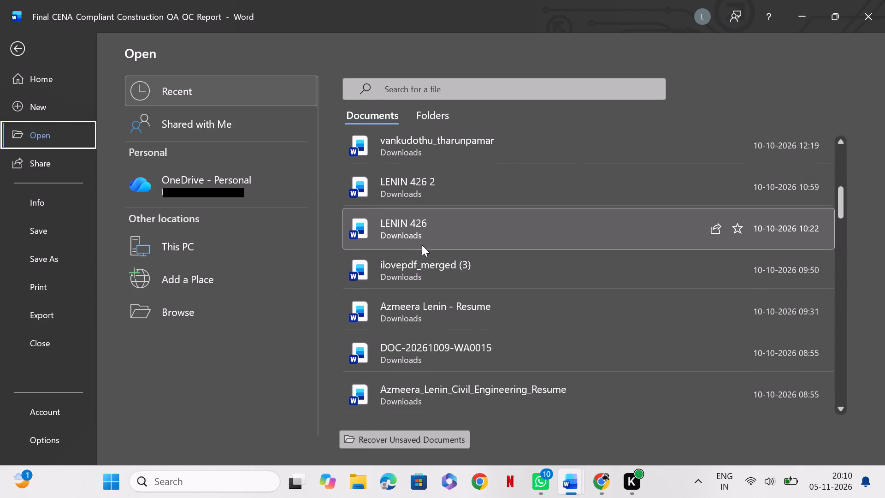
{"action": "scroll", "coordinate": [422, 245], "scroll_direction": "down", "scroll_amount": 3}
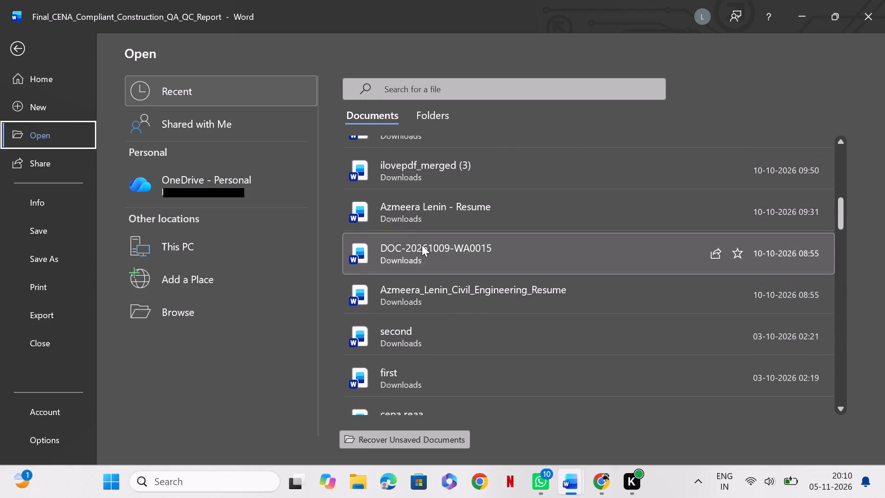
{"action": "scroll", "coordinate": [422, 245], "scroll_direction": "down", "scroll_amount": 2}
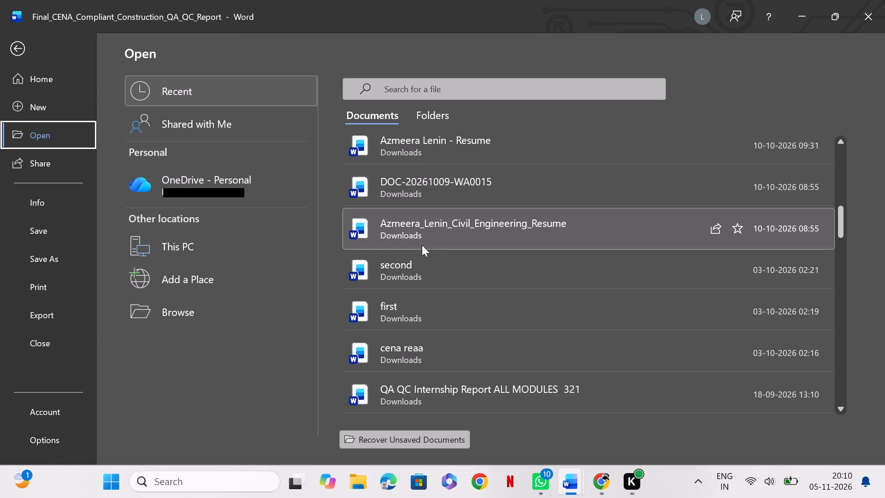
{"action": "scroll", "coordinate": [422, 245], "scroll_direction": "down", "scroll_amount": 2}
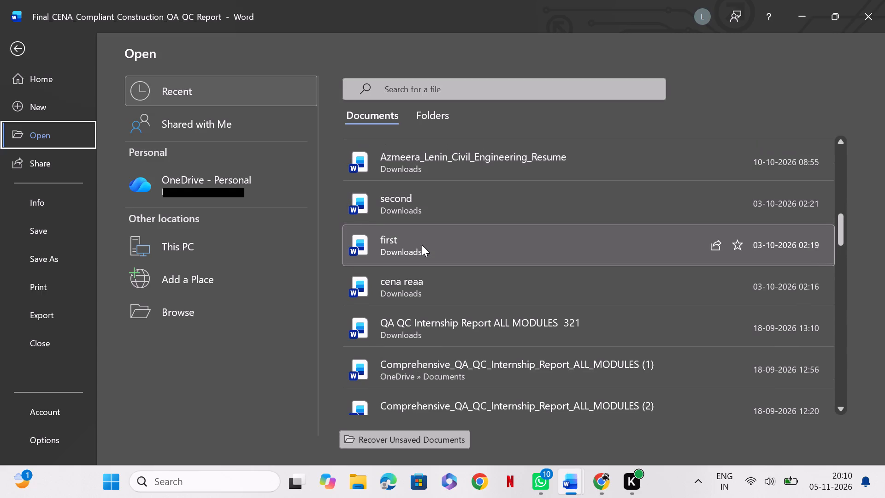
{"action": "left_click", "coordinate": [471, 340]}
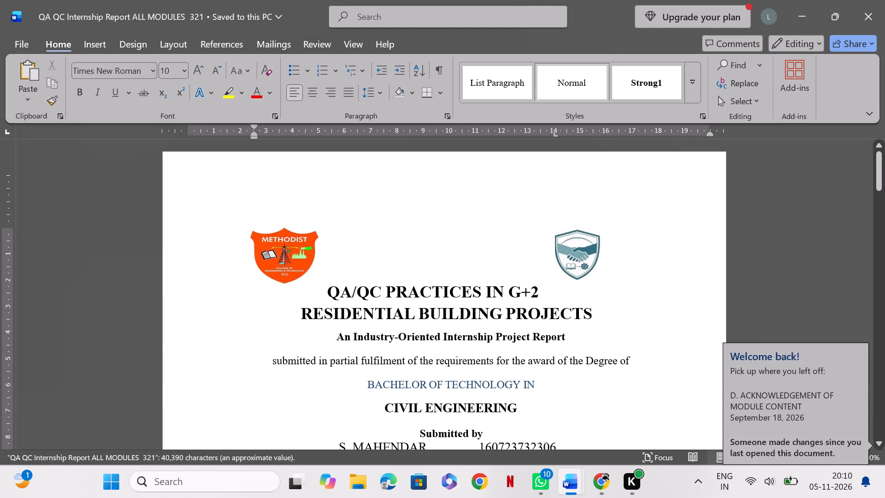
Examine the earlier report's cover, acknowledgement, abstract and index pages through to the start of the Executive Summary.
{"action": "scroll", "coordinate": [471, 336], "scroll_direction": "down", "scroll_amount": 4}
{"action": "scroll", "coordinate": [471, 336], "scroll_direction": "down", "scroll_amount": 17}
{"action": "scroll", "coordinate": [471, 336], "scroll_direction": "down", "scroll_amount": 7}
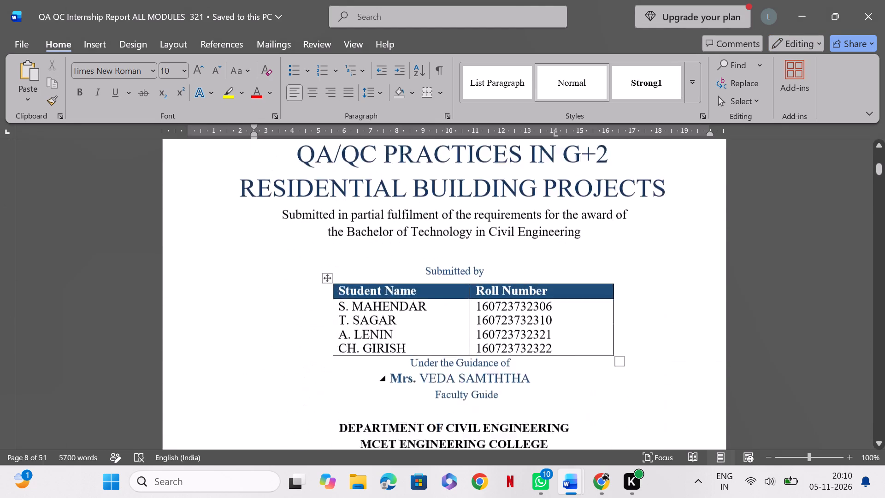
{"action": "scroll", "coordinate": [471, 336], "scroll_direction": "down", "scroll_amount": 7}
{"action": "scroll", "coordinate": [472, 334], "scroll_direction": "down", "scroll_amount": 20}
{"action": "scroll", "coordinate": [472, 334], "scroll_direction": "down", "scroll_amount": 11}
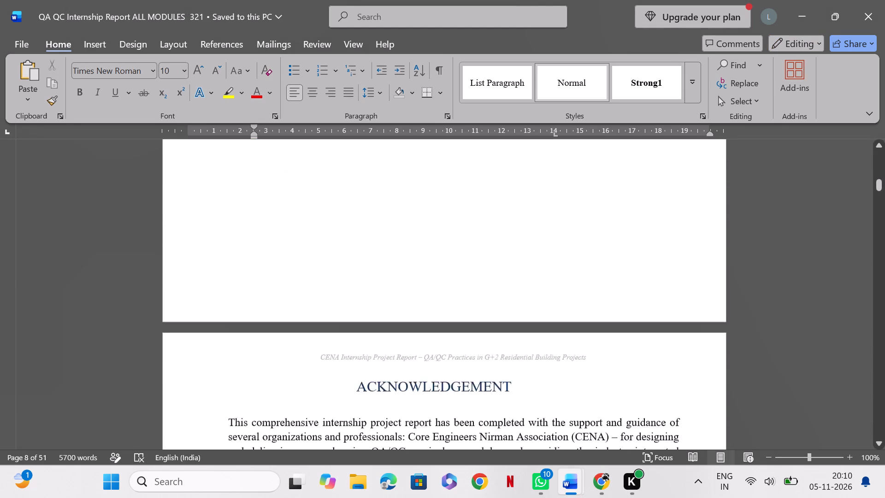
{"action": "scroll", "coordinate": [472, 334], "scroll_direction": "down", "scroll_amount": 14}
{"action": "scroll", "coordinate": [472, 334], "scroll_direction": "down", "scroll_amount": 13}
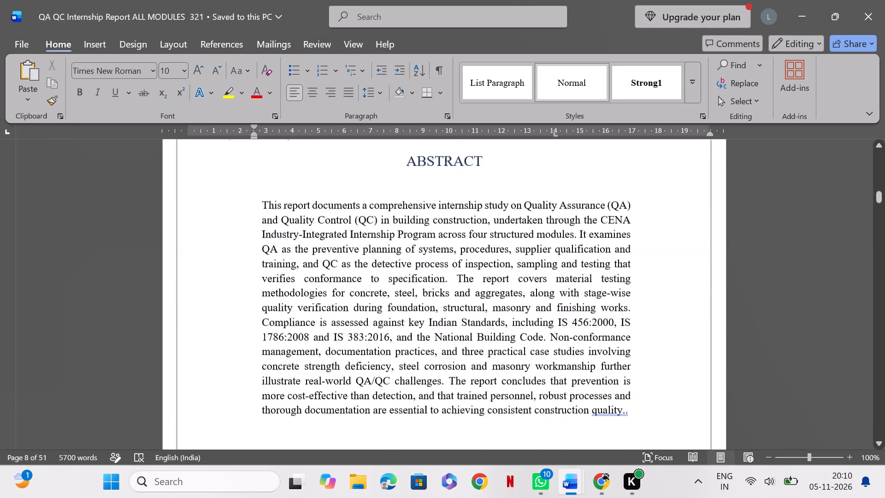
{"action": "scroll", "coordinate": [472, 334], "scroll_direction": "down", "scroll_amount": 16}
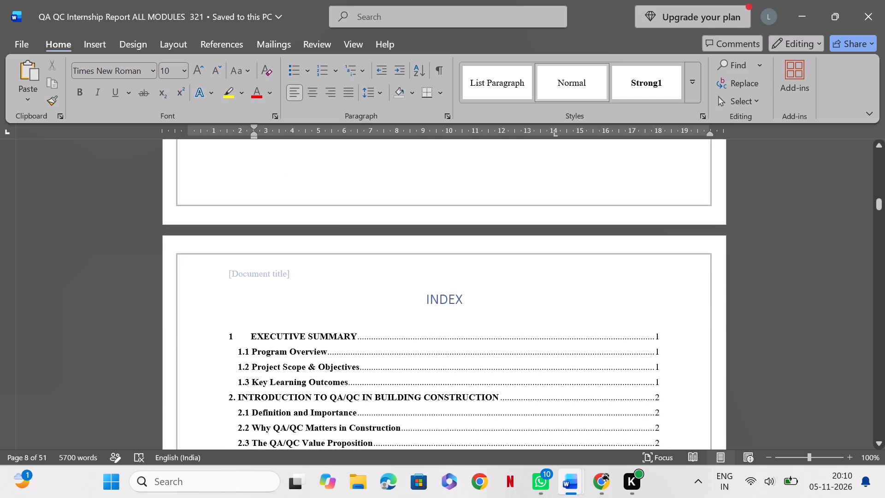
{"action": "scroll", "coordinate": [472, 334], "scroll_direction": "down", "scroll_amount": 20}
{"action": "scroll", "coordinate": [472, 334], "scroll_direction": "down", "scroll_amount": 14}
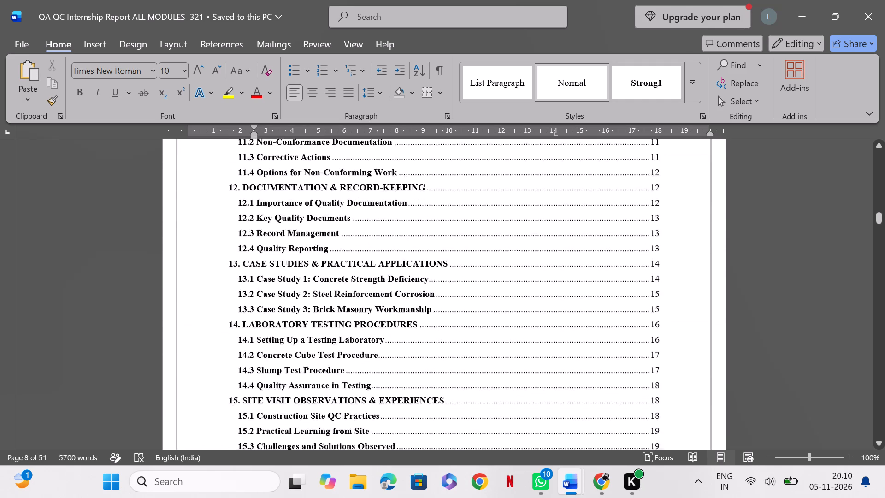
{"action": "scroll", "coordinate": [472, 334], "scroll_direction": "down", "scroll_amount": 19}
{"action": "scroll", "coordinate": [472, 334], "scroll_direction": "down", "scroll_amount": 4}
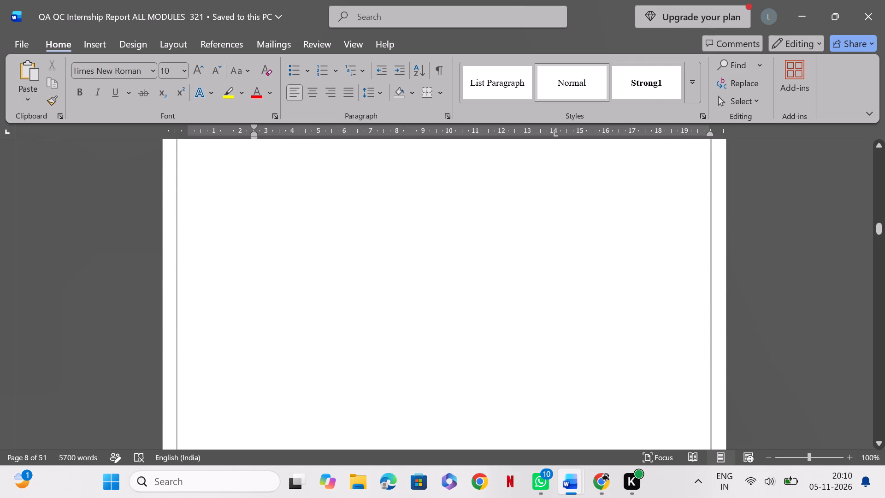
{"action": "scroll", "coordinate": [472, 334], "scroll_direction": "down", "scroll_amount": 9}
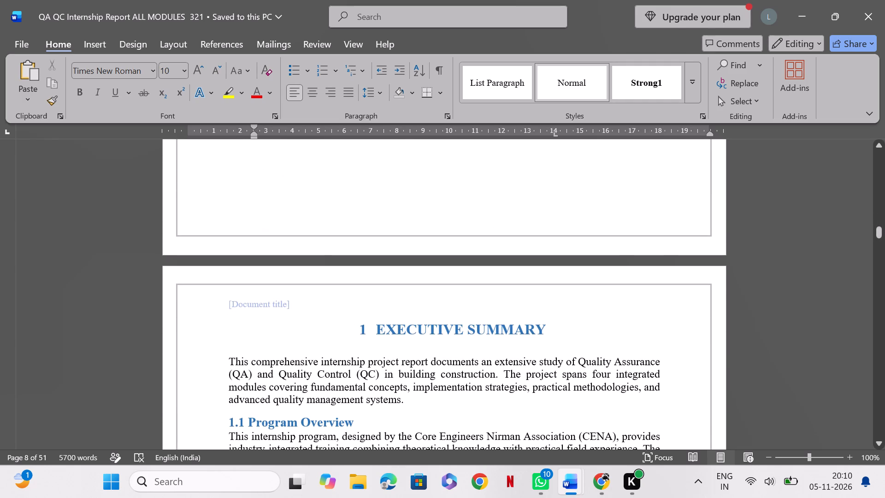
Reduce the zoom to 66% and examine the layout of the Executive Summary and Introduction chapter pages side by side.
{"action": "left_click", "coordinate": [796, 458]}
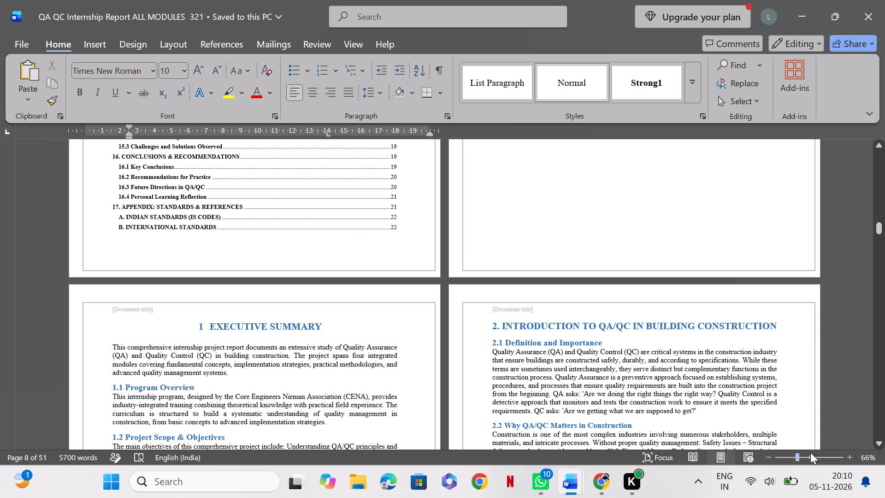
{"action": "scroll", "coordinate": [669, 378], "scroll_direction": "up", "scroll_amount": 4}
{"action": "scroll", "coordinate": [517, 328], "scroll_direction": "down", "scroll_amount": 8}
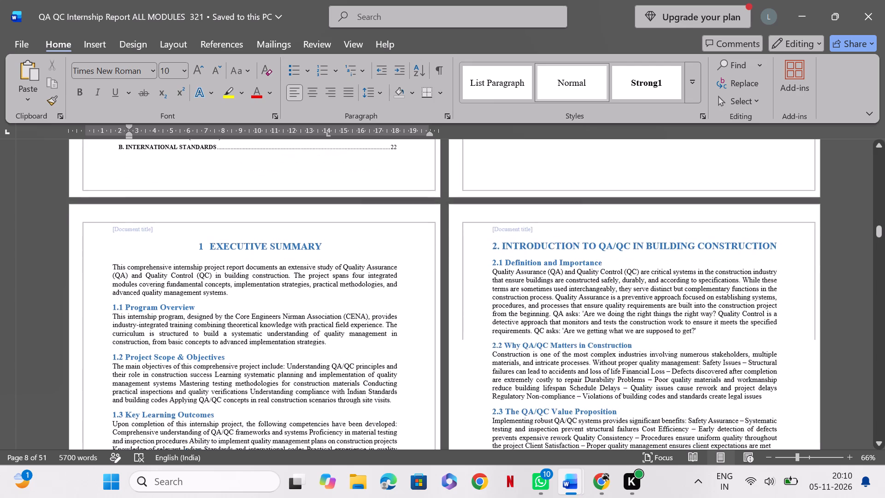
{"action": "scroll", "coordinate": [517, 328], "scroll_direction": "up", "scroll_amount": 6}
{"action": "scroll", "coordinate": [517, 328], "scroll_direction": "down", "scroll_amount": 8}
{"action": "scroll", "coordinate": [517, 328], "scroll_direction": "up", "scroll_amount": 7}
{"action": "scroll", "coordinate": [517, 328], "scroll_direction": "down", "scroll_amount": 9}
{"action": "scroll", "coordinate": [517, 328], "scroll_direction": "up", "scroll_amount": 1}
{"action": "scroll", "coordinate": [517, 328], "scroll_direction": "down", "scroll_amount": 5}
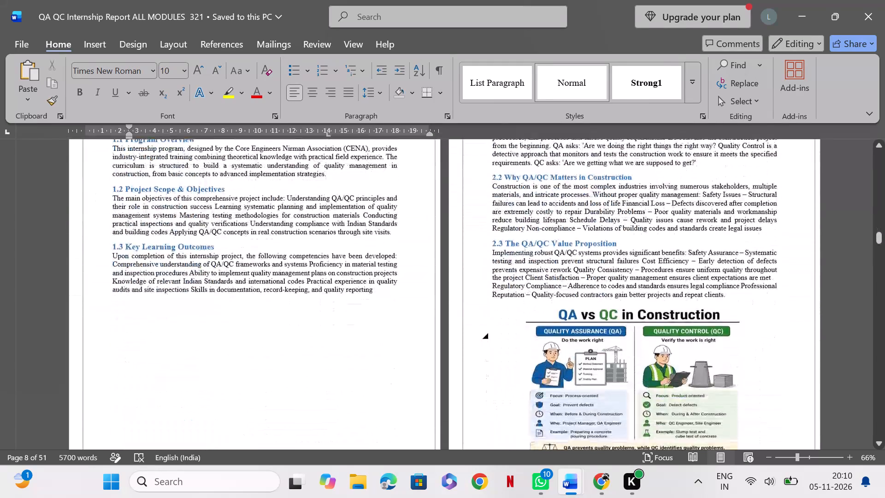
{"action": "scroll", "coordinate": [517, 328], "scroll_direction": "down", "scroll_amount": 5}
{"action": "scroll", "coordinate": [517, 328], "scroll_direction": "up", "scroll_amount": 5}
{"action": "scroll", "coordinate": [480, 326], "scroll_direction": "up", "scroll_amount": 2}
{"action": "scroll", "coordinate": [421, 332], "scroll_direction": "up", "scroll_amount": 3}
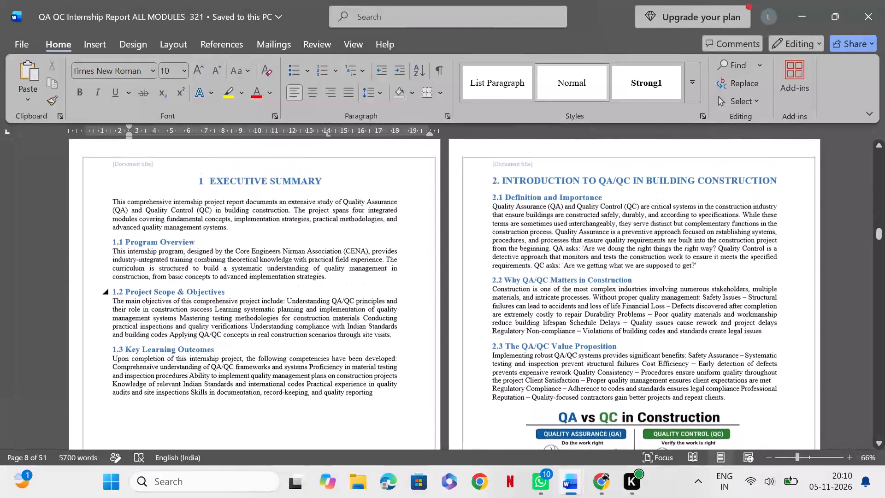
{"action": "scroll", "coordinate": [252, 254], "scroll_direction": "up", "scroll_amount": 3}
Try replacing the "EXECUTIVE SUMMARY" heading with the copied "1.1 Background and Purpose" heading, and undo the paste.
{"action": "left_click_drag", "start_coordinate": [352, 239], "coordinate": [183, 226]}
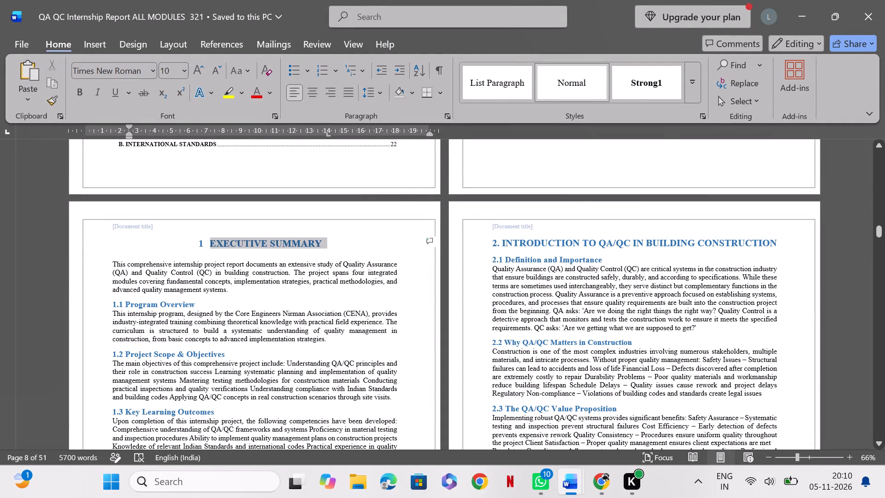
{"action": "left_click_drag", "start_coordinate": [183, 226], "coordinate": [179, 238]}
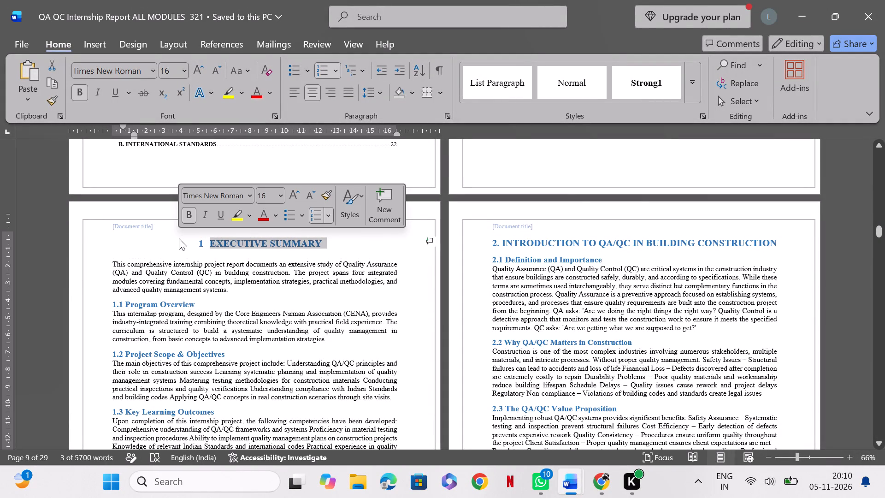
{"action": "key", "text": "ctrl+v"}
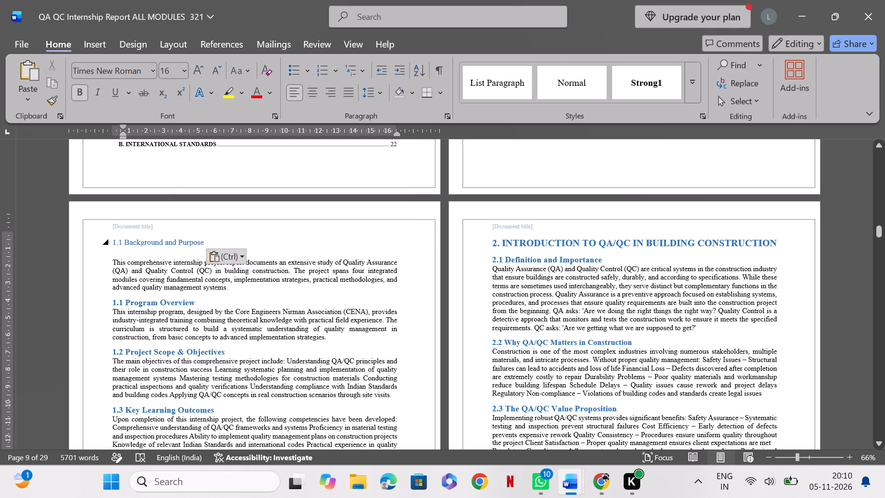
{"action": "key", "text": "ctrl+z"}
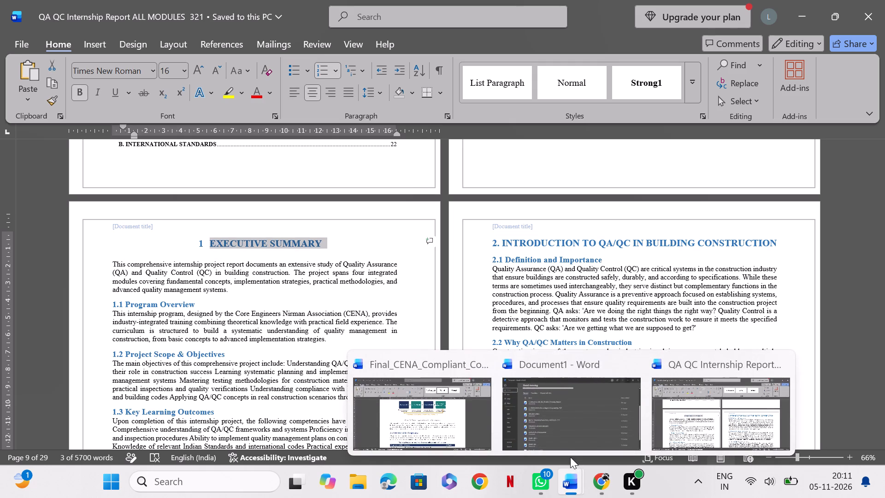
Close Document1 and return to the Final_CENA_Compliant_Construction_QA_QC_Report document.
{"action": "left_click", "coordinate": [625, 363]}
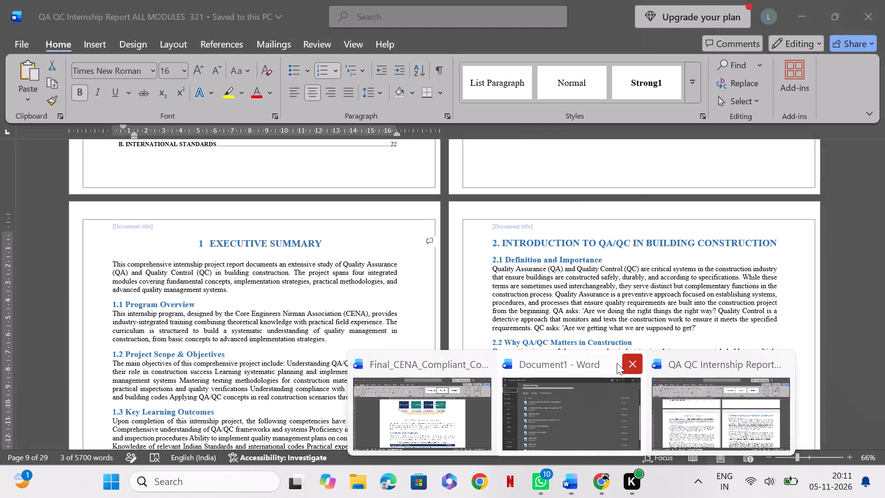
{"action": "left_click", "coordinate": [443, 394]}
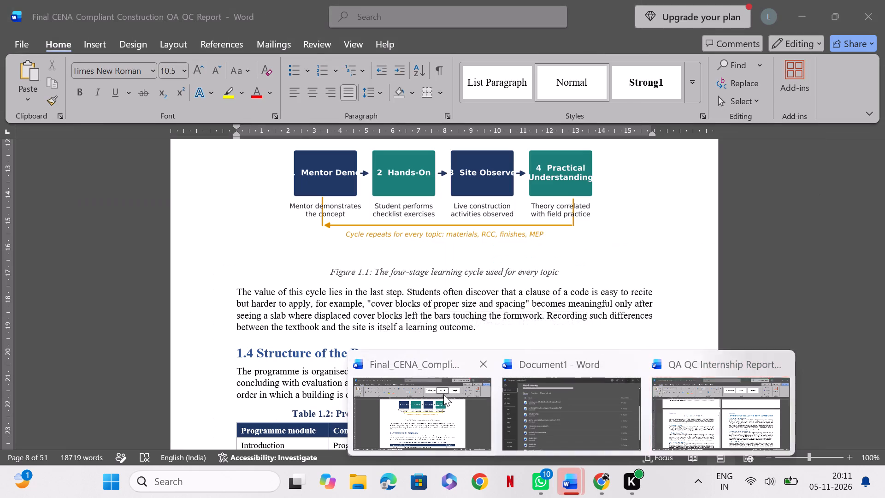
{"action": "left_click", "coordinate": [480, 318]}
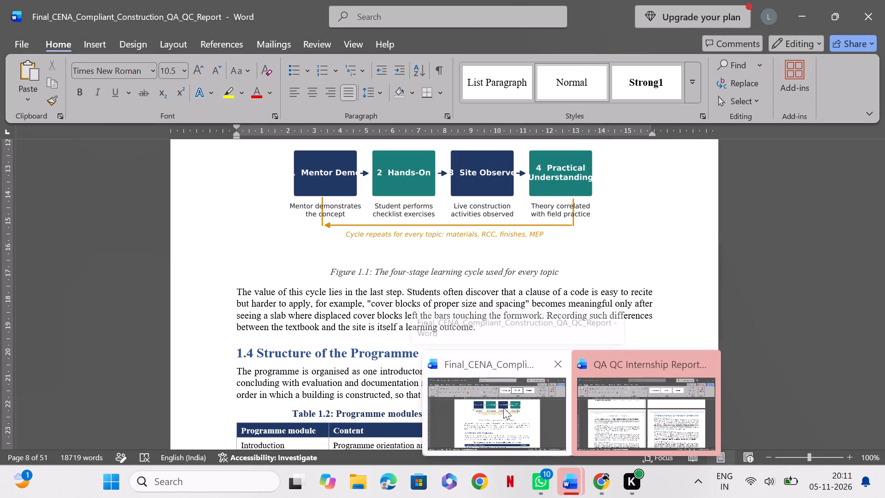
Copy the chapter title "Introduction to the Internship Programme" from the CENA report and paste it over the "EXECUTIVE SUMMARY" heading in the earlier report.
{"action": "scroll", "coordinate": [366, 297], "scroll_direction": "up", "scroll_amount": 18}
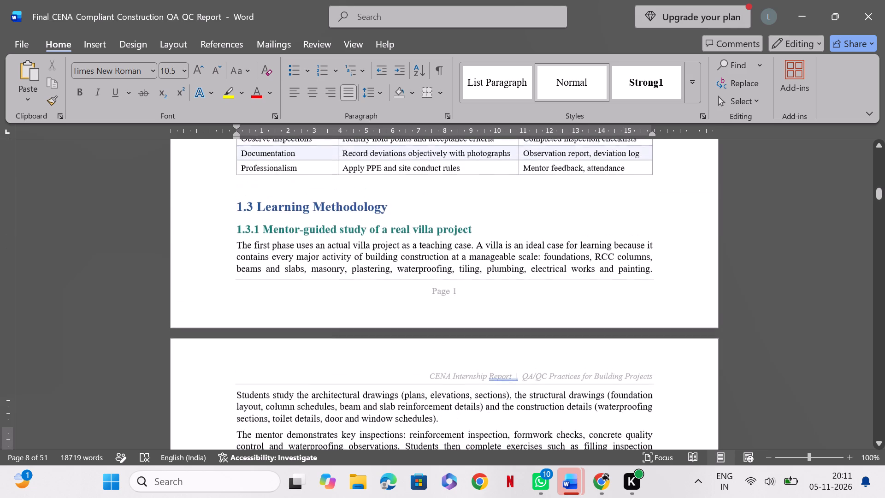
{"action": "scroll", "coordinate": [366, 297], "scroll_direction": "up", "scroll_amount": 20}
{"action": "scroll", "coordinate": [366, 297], "scroll_direction": "up", "scroll_amount": 5}
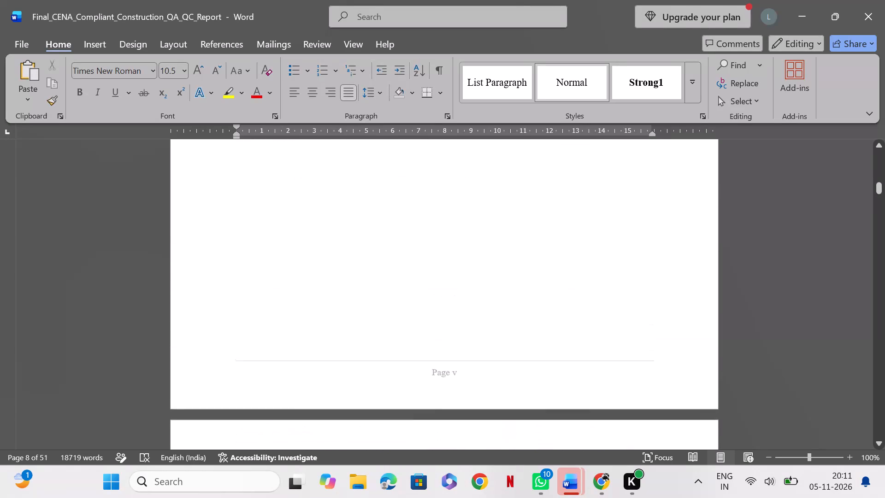
{"action": "scroll", "coordinate": [366, 297], "scroll_direction": "down", "scroll_amount": 7}
{"action": "left_click_drag", "start_coordinate": [626, 249], "coordinate": [572, 247]}
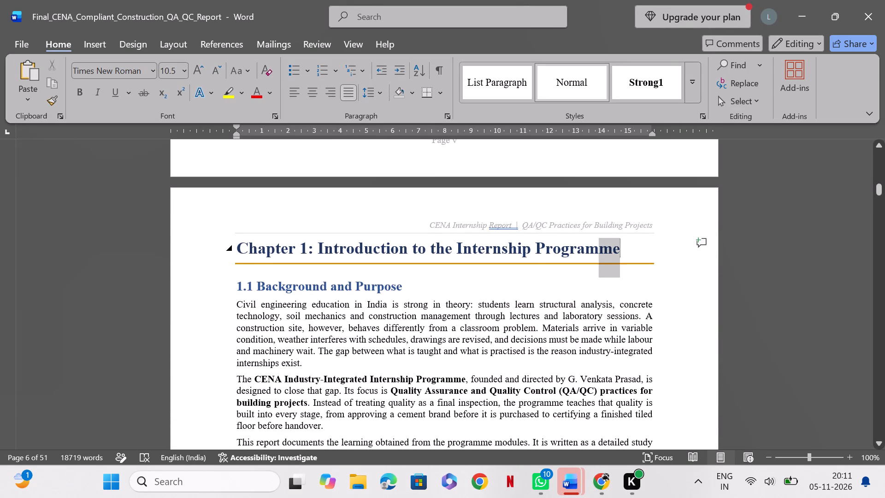
{"action": "left_click_drag", "start_coordinate": [572, 247], "coordinate": [360, 252]}
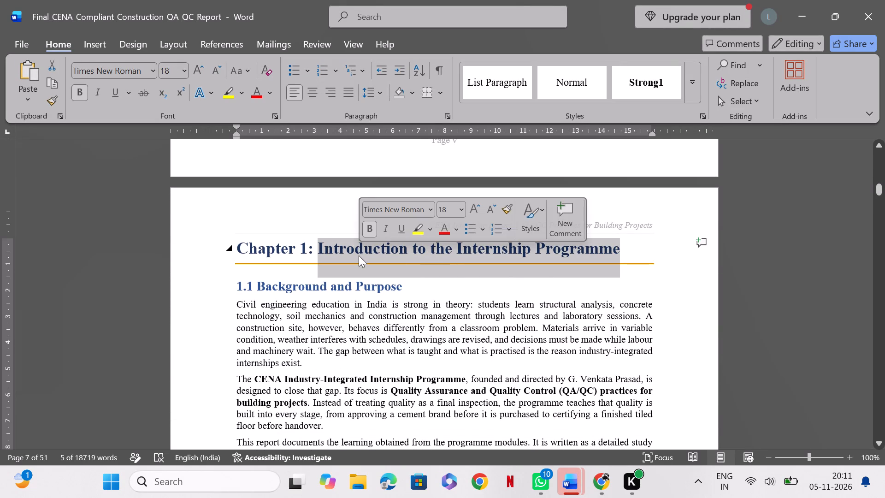
{"action": "key", "text": "ctrl+c"}
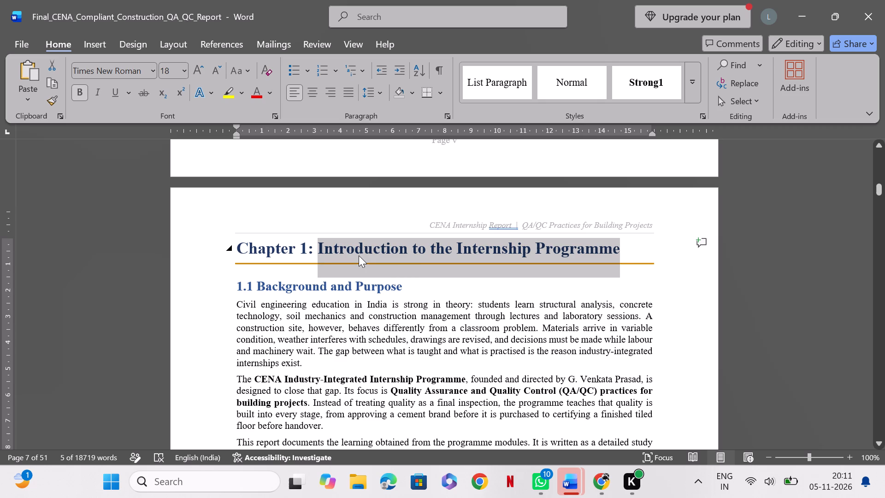
{"action": "left_click", "coordinate": [597, 421]}
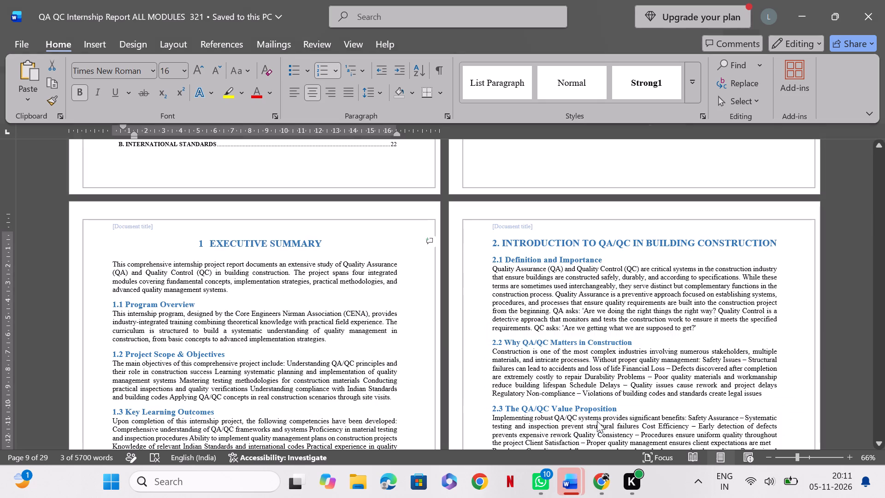
{"action": "key", "text": "ctrl+v"}
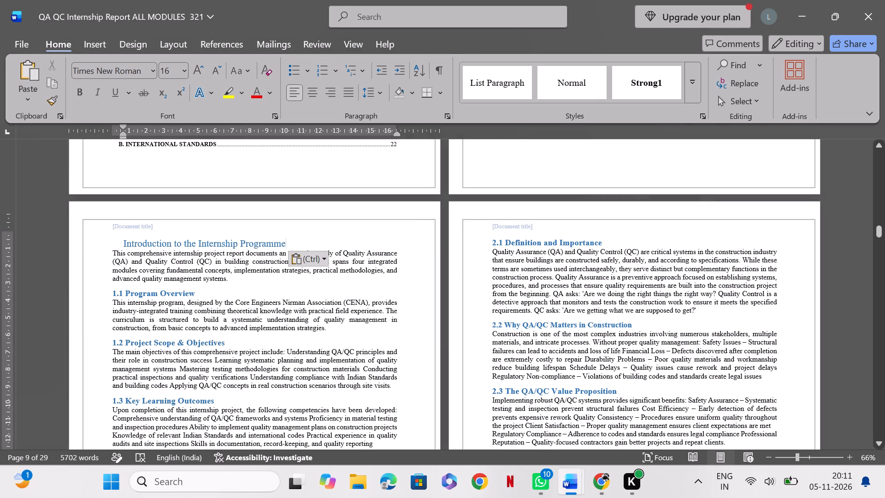
Number the pasted "Introduction to the Internship Programme" heading as "1.".
{"action": "left_click", "coordinate": [123, 243]}
{"action": "key", "text": "1"}
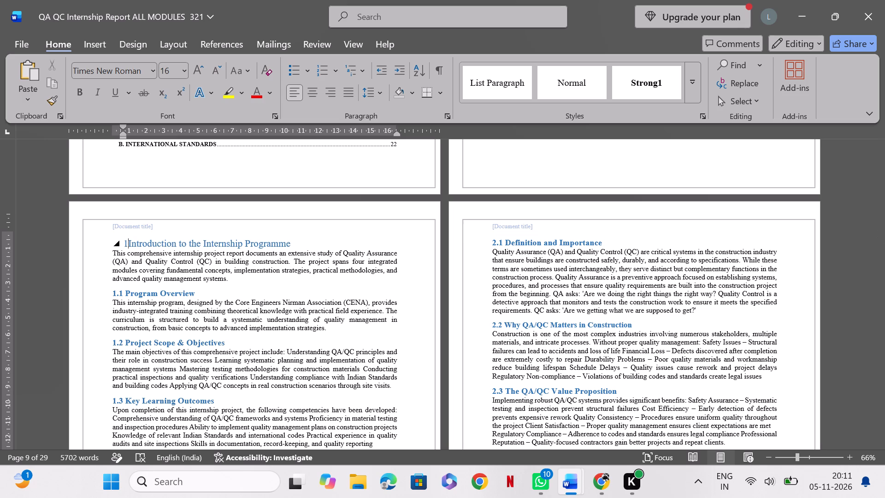
{"action": "key", "text": "period"}
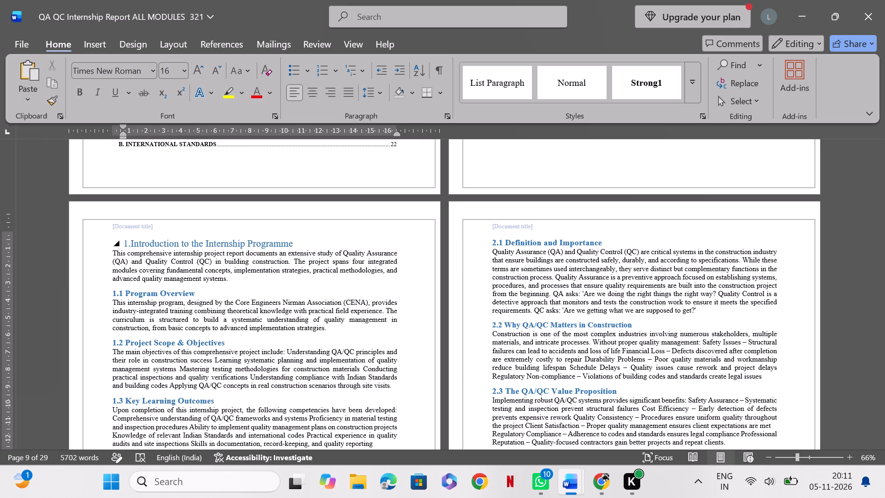
{"action": "key", "text": "space"}
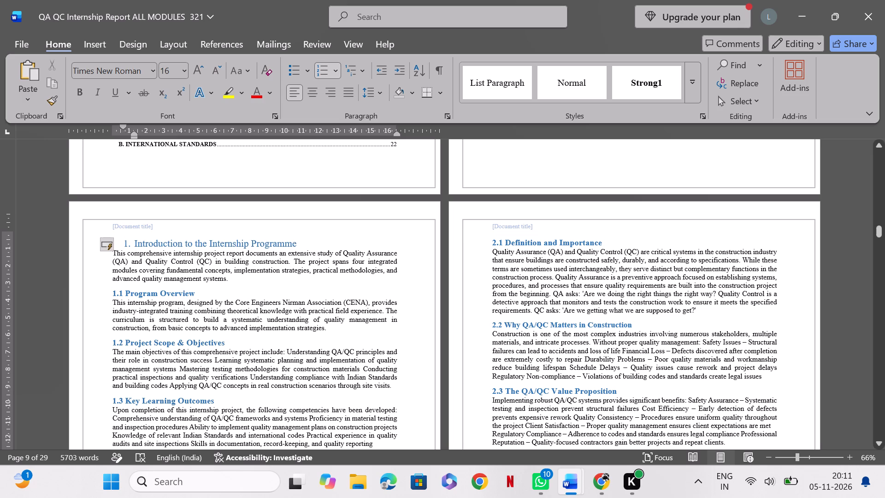
Format the "Introduction to the Internship Programme" heading text as bold, 14 pt and uppercase.
{"action": "scroll", "coordinate": [261, 291], "scroll_direction": "down", "scroll_amount": 1}
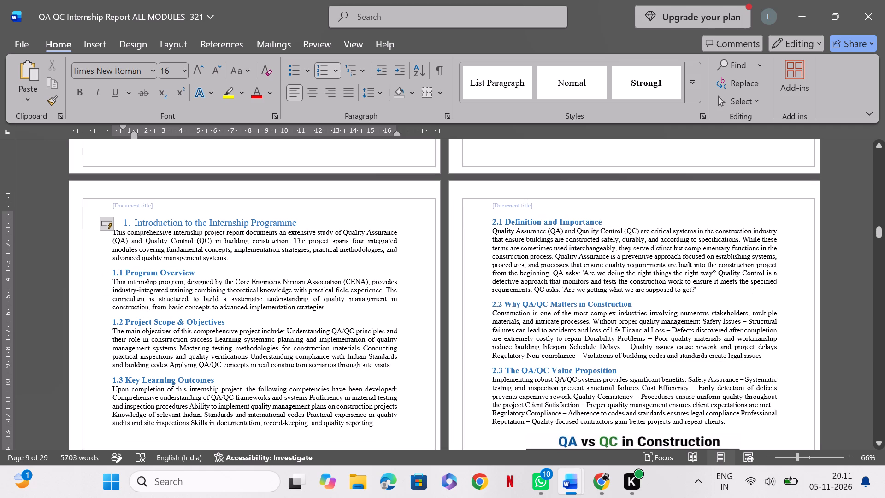
{"action": "left_click_drag", "start_coordinate": [317, 221], "coordinate": [149, 217]}
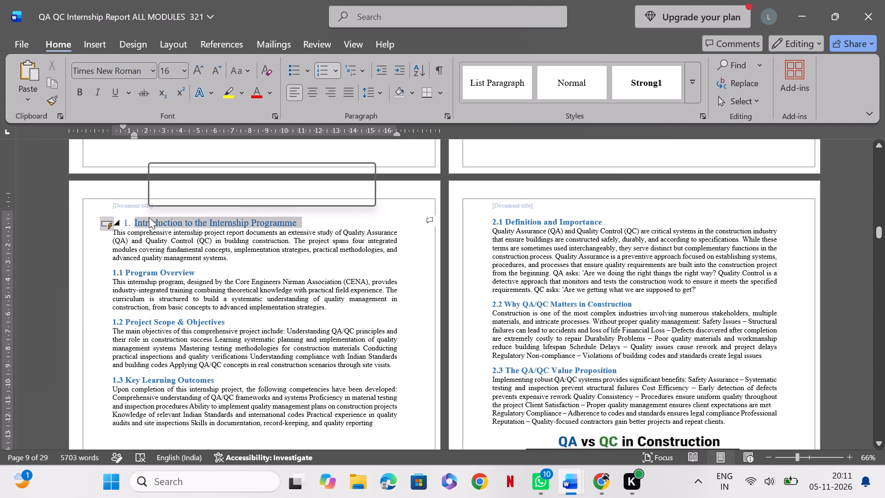
{"action": "left_click", "coordinate": [163, 195]}
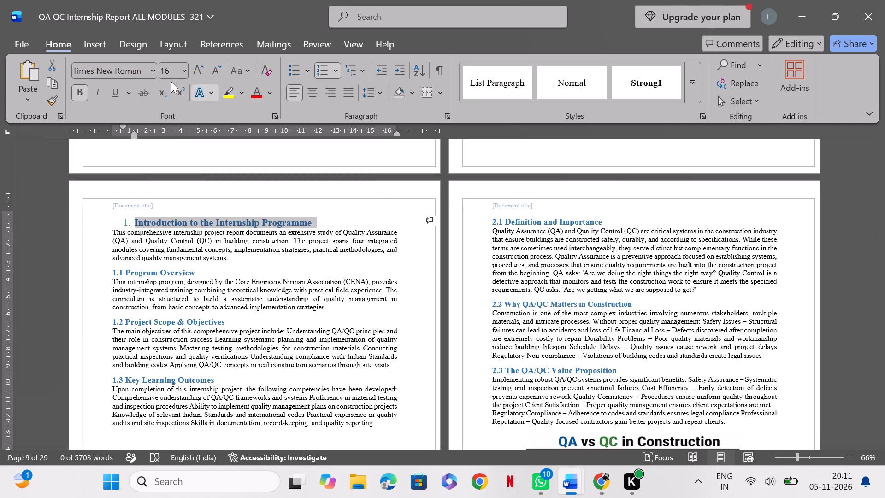
{"action": "left_click", "coordinate": [219, 71]}
{"action": "left_click", "coordinate": [236, 71]}
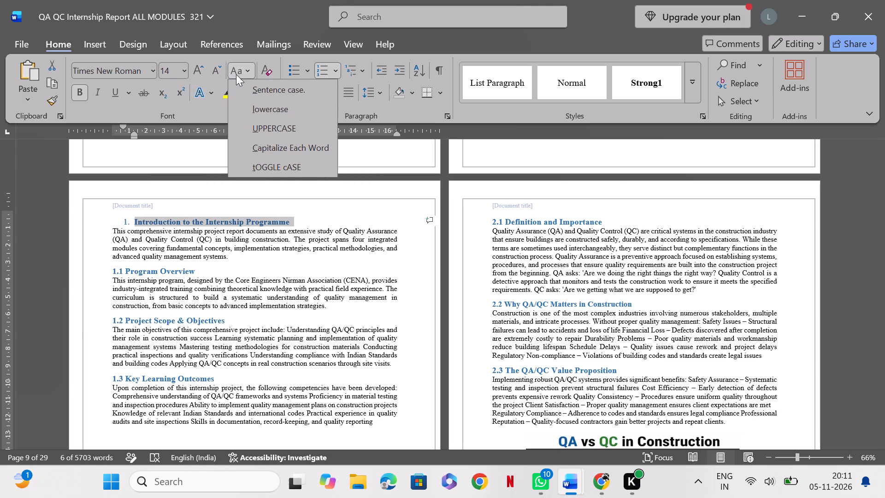
{"action": "left_click", "coordinate": [259, 137]}
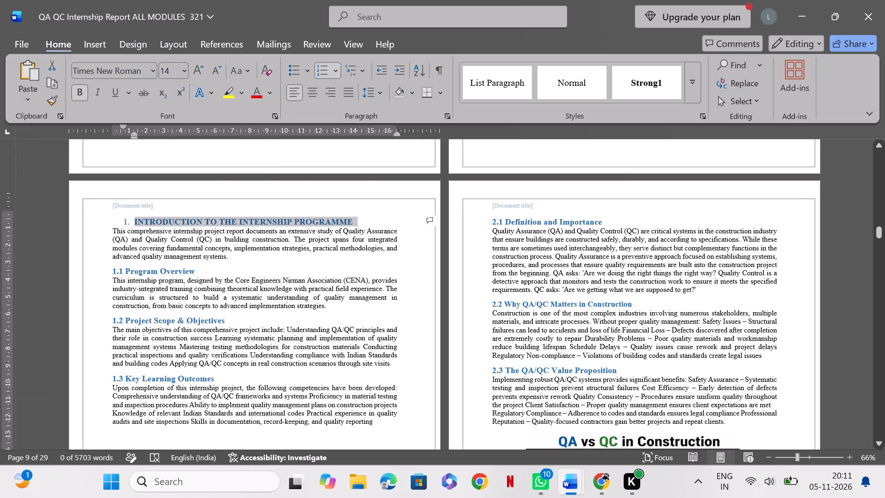
Set the zoom to 100% and examine the chapter 1 page from its new heading down to the chapter 2 heading.
{"action": "left_click", "coordinate": [813, 457]}
{"action": "left_click", "coordinate": [809, 457]}
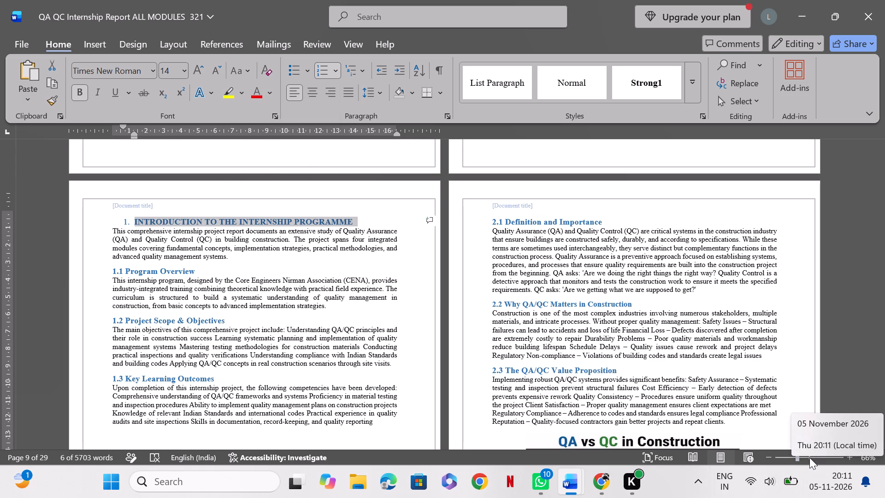
{"action": "left_click", "coordinate": [749, 399]}
{"action": "left_click", "coordinate": [809, 457]}
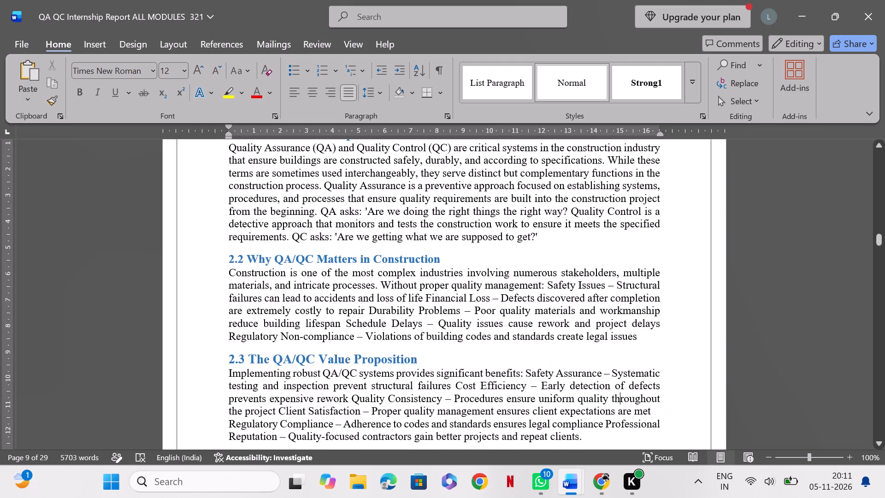
{"action": "scroll", "coordinate": [537, 373], "scroll_direction": "up", "scroll_amount": 8}
{"action": "scroll", "coordinate": [479, 352], "scroll_direction": "up", "scroll_amount": 10}
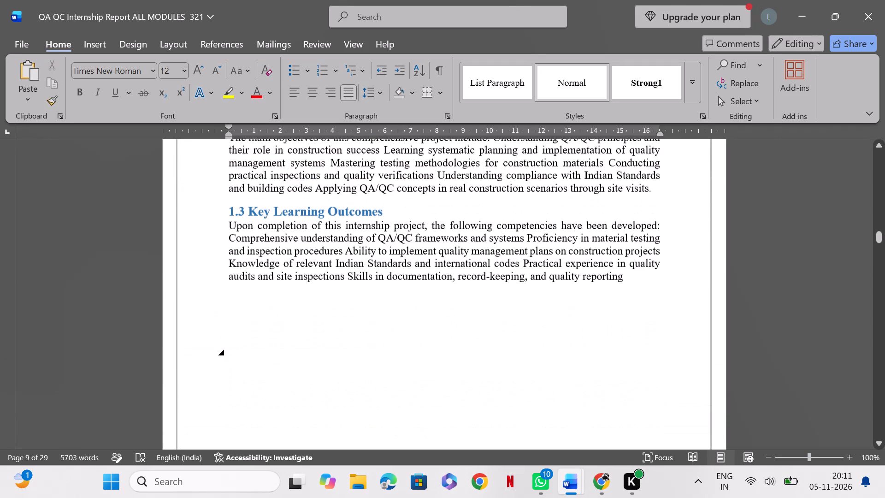
{"action": "scroll", "coordinate": [479, 352], "scroll_direction": "up", "scroll_amount": 11}
{"action": "scroll", "coordinate": [479, 352], "scroll_direction": "down", "scroll_amount": 2}
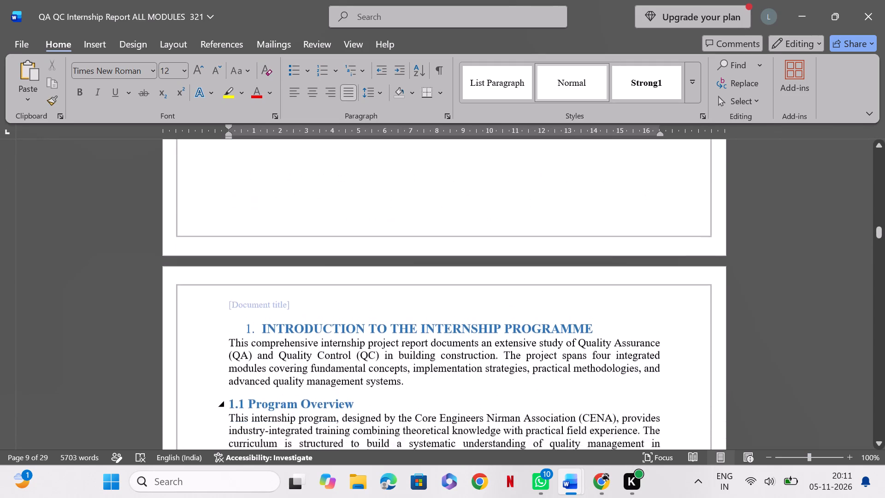
{"action": "scroll", "coordinate": [474, 352], "scroll_direction": "down", "scroll_amount": 15}
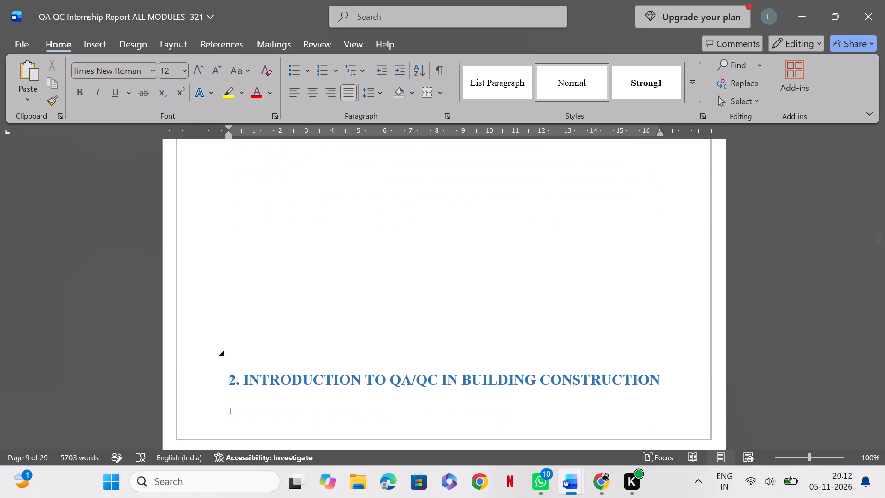
{"action": "scroll", "coordinate": [206, 326], "scroll_direction": "up", "scroll_amount": 9}
{"action": "scroll", "coordinate": [409, 272], "scroll_direction": "up", "scroll_amount": 3}
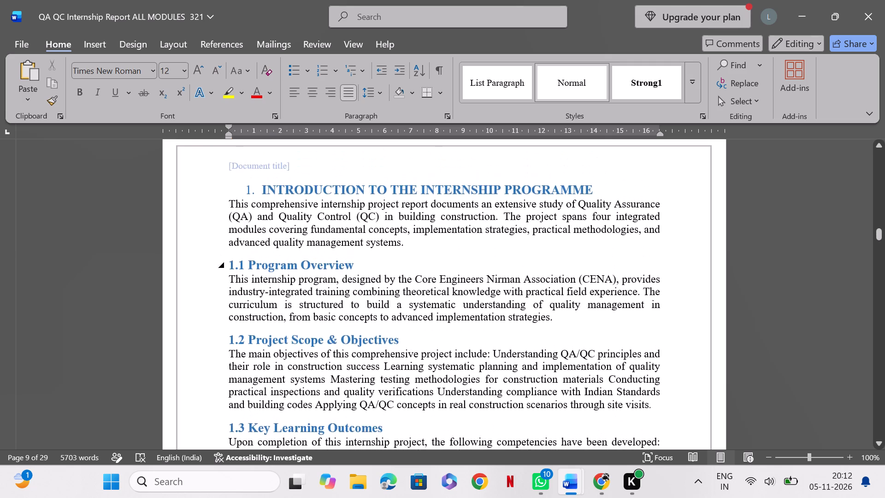
{"action": "scroll", "coordinate": [344, 271], "scroll_direction": "up", "scroll_amount": 3}
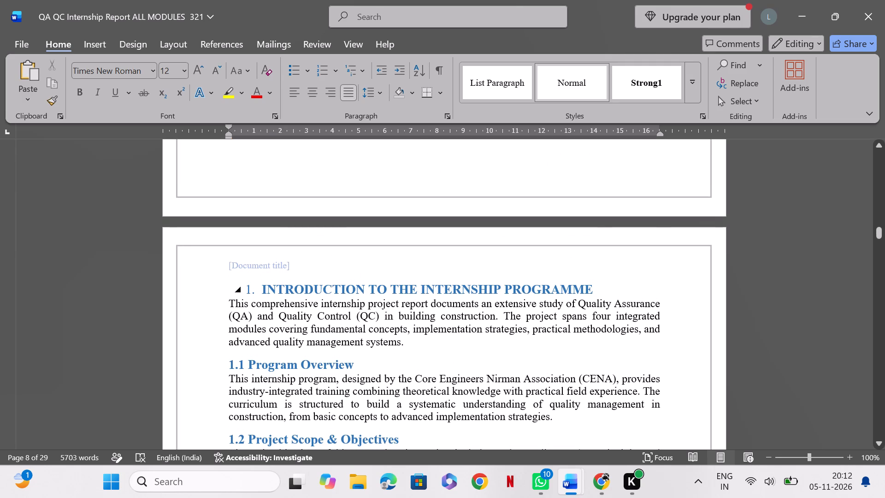
Add space before the "INTRODUCTION TO THE INTERNSHIP PROGRAMME" heading and the opening paragraph beneath it.
{"action": "left_click_drag", "start_coordinate": [634, 293], "coordinate": [629, 293]}
{"action": "left_click_drag", "start_coordinate": [629, 293], "coordinate": [512, 300]}
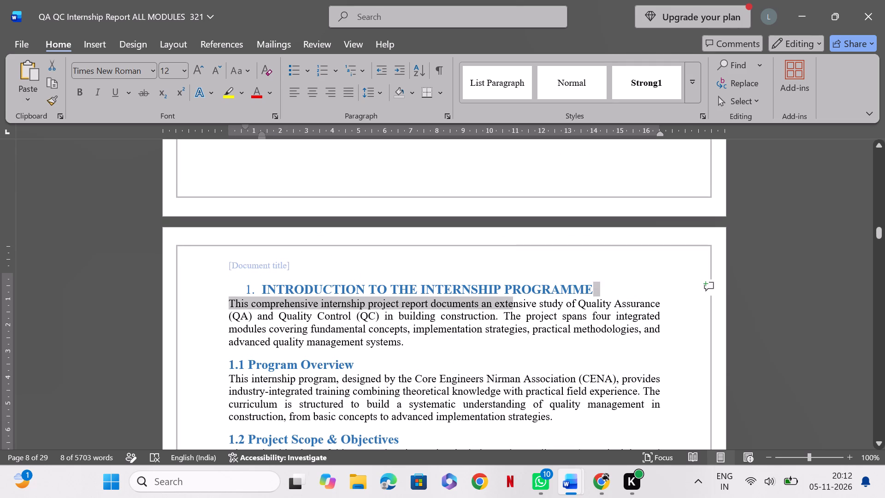
{"action": "left_click", "coordinate": [373, 92]}
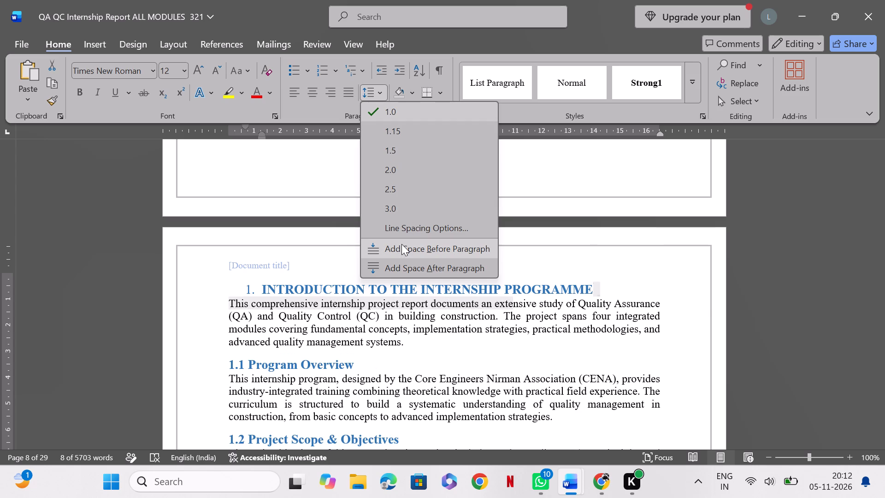
{"action": "left_click", "coordinate": [401, 244]}
{"action": "left_click", "coordinate": [658, 270]}
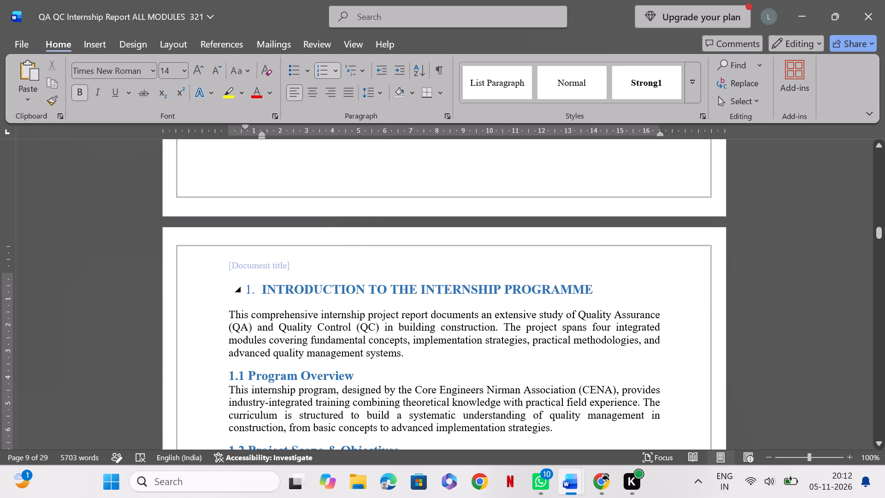
{"action": "scroll", "coordinate": [560, 380], "scroll_direction": "down", "scroll_amount": 1}
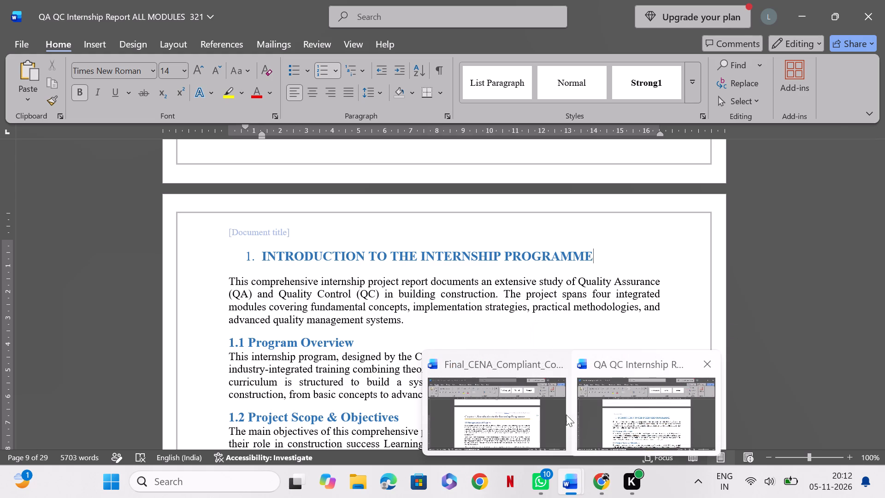
Switch to the Final_CENA_Compliant_Construction_QA_QC_Report document and examine the Chapter 1 pages side by side at 48% zoom.
{"action": "left_click", "coordinate": [506, 407]}
{"action": "scroll", "coordinate": [329, 295], "scroll_direction": "down", "scroll_amount": 4}
{"action": "scroll", "coordinate": [295, 234], "scroll_direction": "down", "scroll_amount": 3}
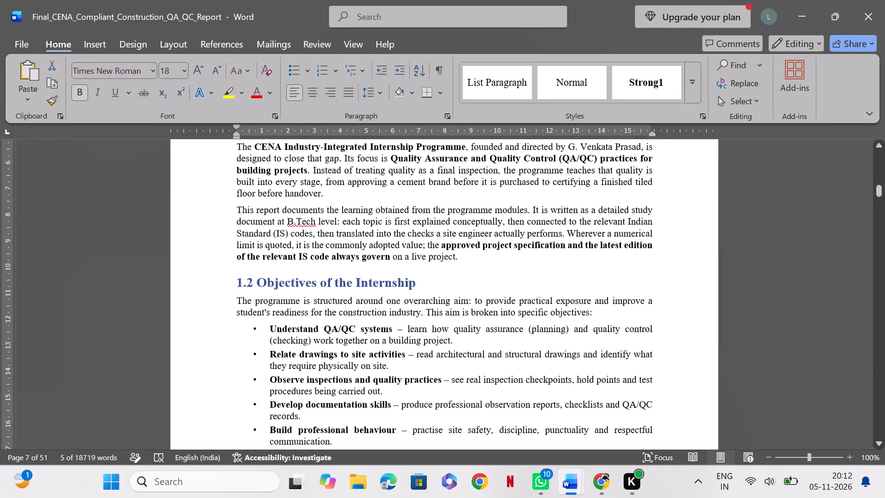
{"action": "scroll", "coordinate": [295, 234], "scroll_direction": "down", "scroll_amount": 5}
{"action": "left_click", "coordinate": [799, 460]}
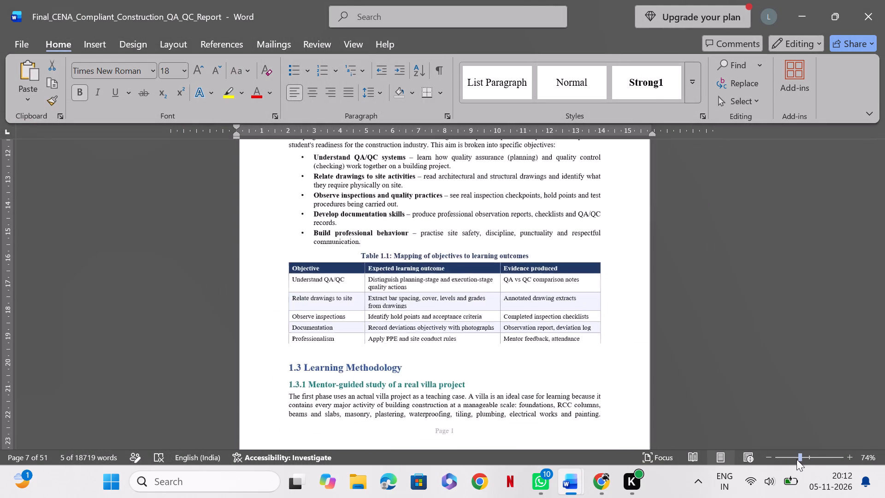
{"action": "left_click", "coordinate": [790, 458]}
{"action": "scroll", "coordinate": [295, 336], "scroll_direction": "up", "scroll_amount": 8}
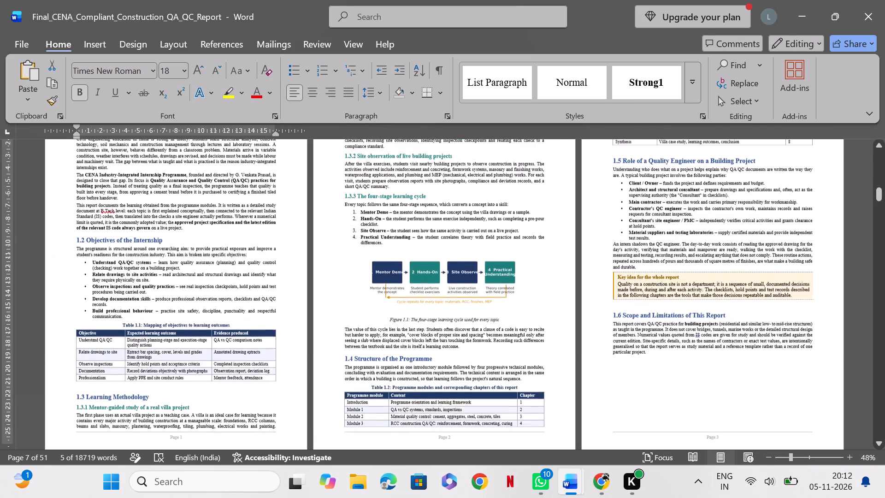
{"action": "scroll", "coordinate": [271, 332], "scroll_direction": "up", "scroll_amount": 6}
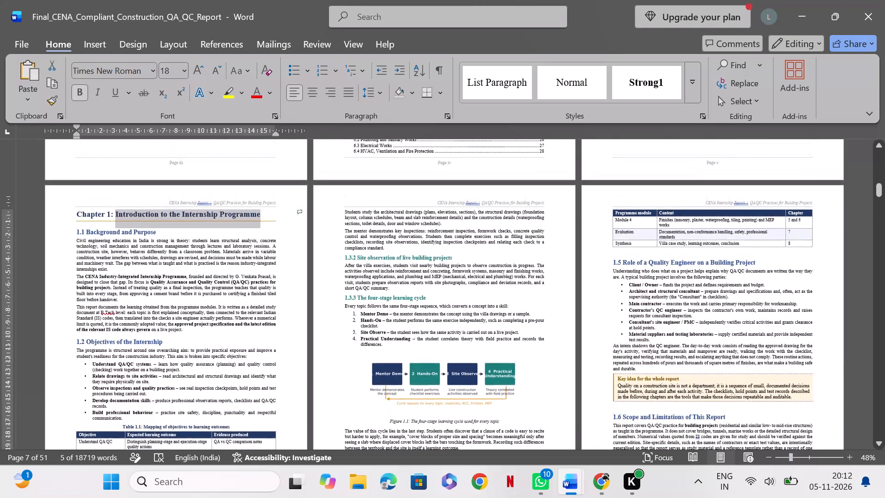
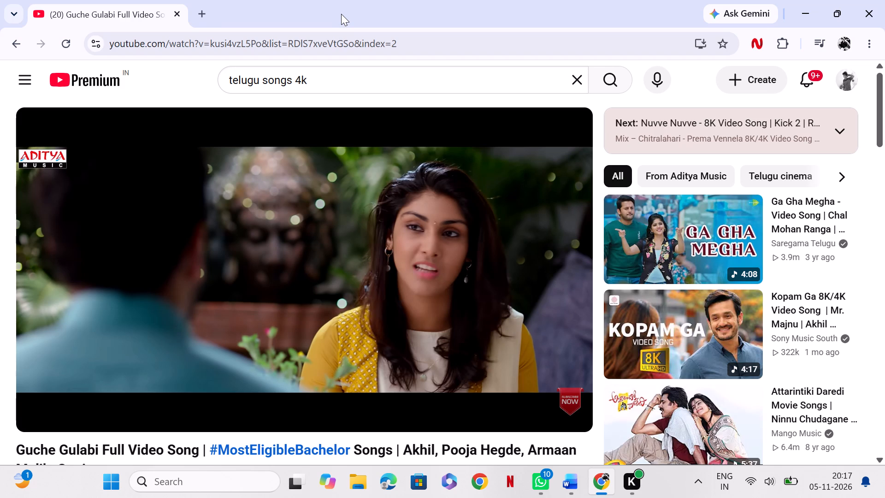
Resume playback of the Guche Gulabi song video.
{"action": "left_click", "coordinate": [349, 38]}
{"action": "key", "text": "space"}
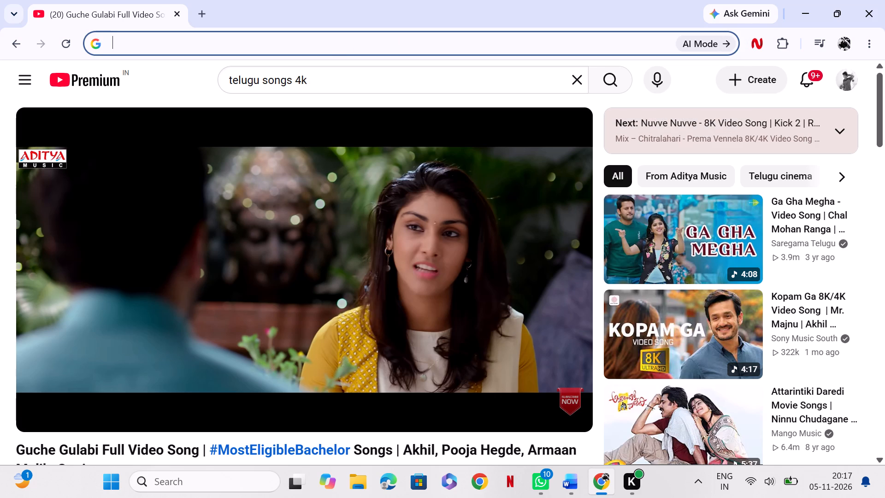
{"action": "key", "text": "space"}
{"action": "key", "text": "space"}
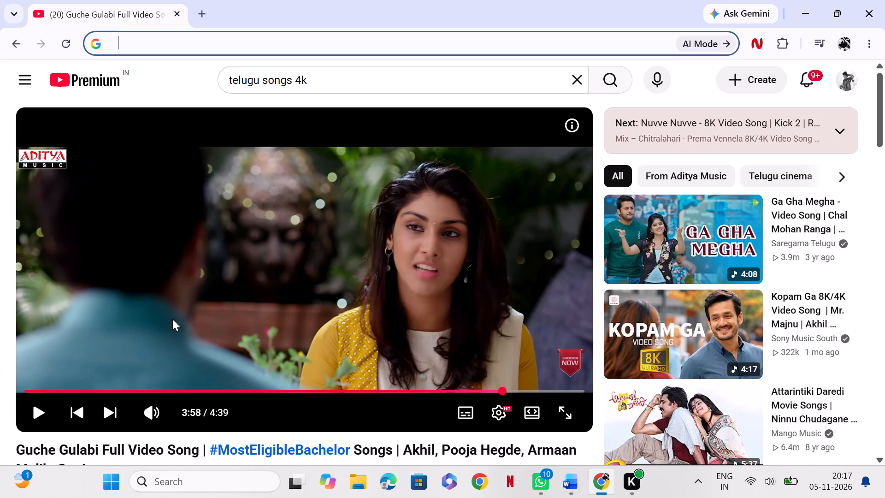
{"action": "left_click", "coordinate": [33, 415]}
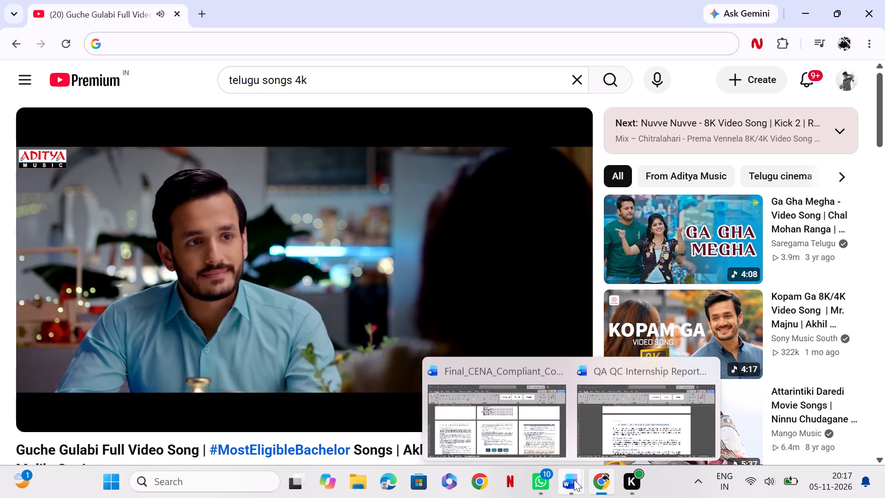
Switch to the Final_CENA_Compliant_Construction_QA_QC_Report document in Word.
{"action": "left_click", "coordinate": [574, 480]}
{"action": "left_click", "coordinate": [538, 425]}
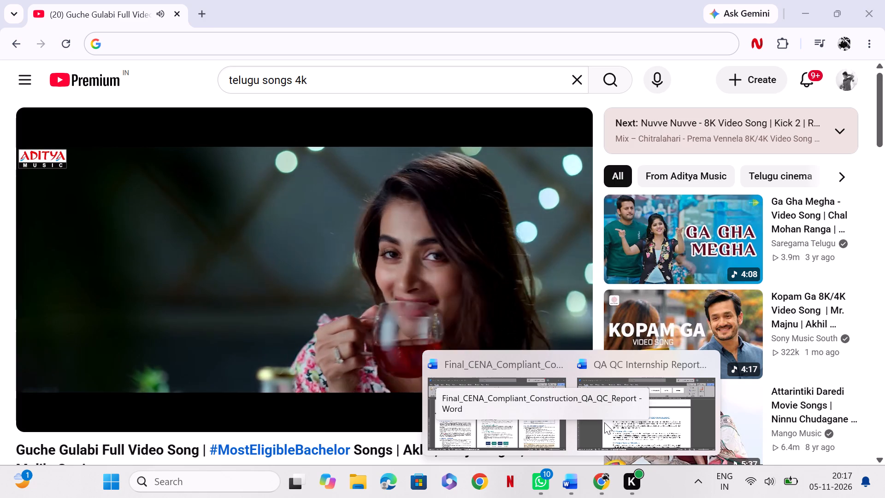
{"action": "left_click", "coordinate": [604, 428]}
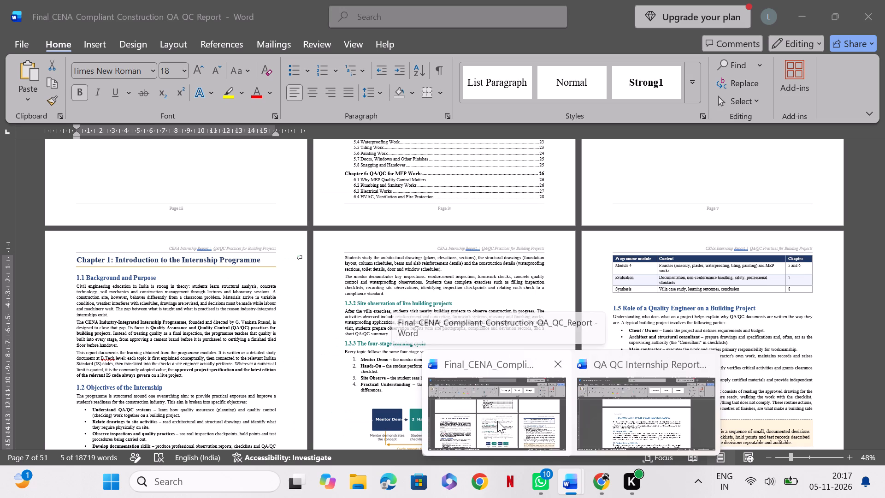
{"action": "left_click", "coordinate": [497, 421]}
Examine the contents and layout of Chapter 1 and Chapter 2 in the CENA report.
{"action": "left_click", "coordinate": [449, 347]}
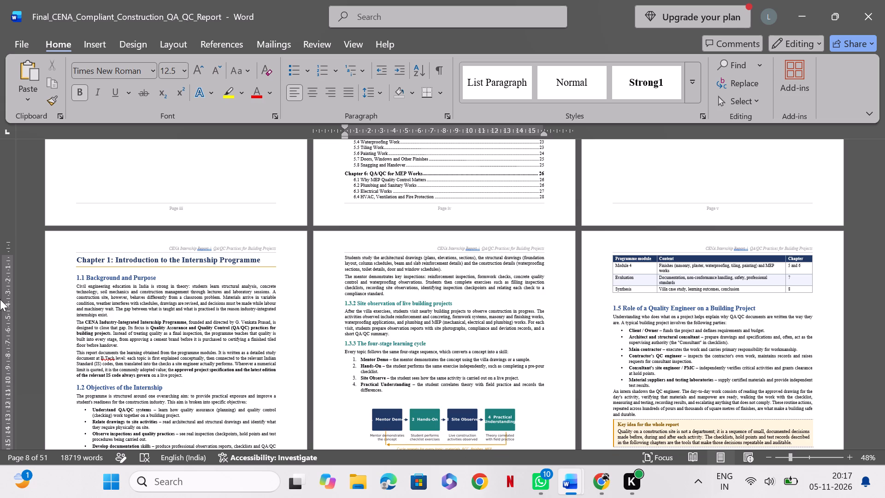
{"action": "scroll", "coordinate": [323, 335], "scroll_direction": "up", "scroll_amount": 2}
{"action": "scroll", "coordinate": [323, 335], "scroll_direction": "down", "scroll_amount": 5}
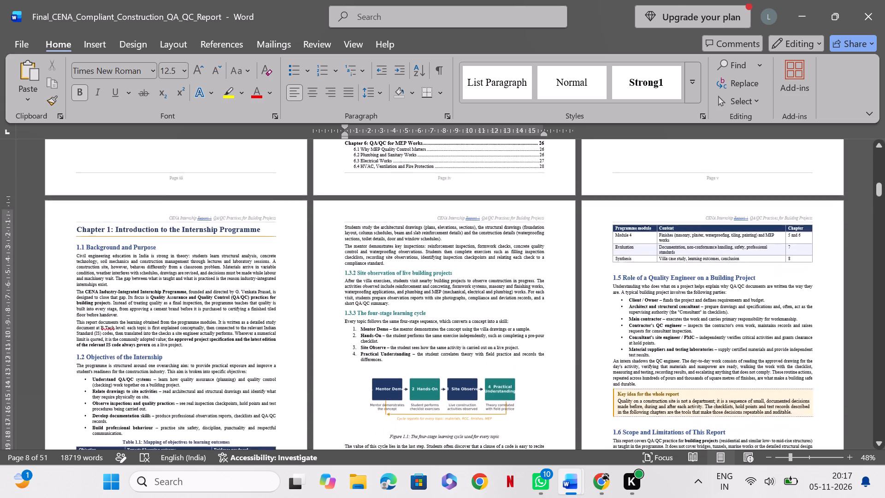
{"action": "scroll", "coordinate": [323, 335], "scroll_direction": "down", "scroll_amount": 20}
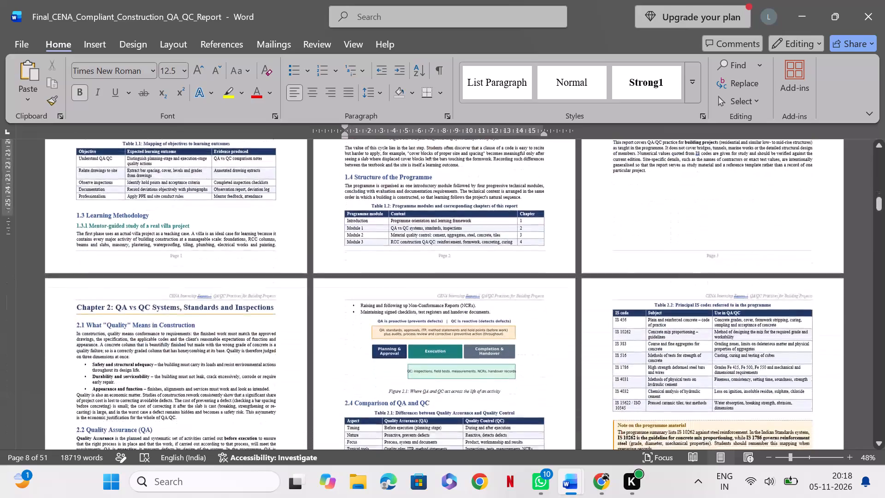
{"action": "scroll", "coordinate": [323, 335], "scroll_direction": "down", "scroll_amount": 10}
Copy Chapter 1's content from 1.1 Background and Purpose through the end of 1.6 Scope and Limitations of This Report.
{"action": "scroll", "coordinate": [323, 335], "scroll_direction": "up", "scroll_amount": 1}
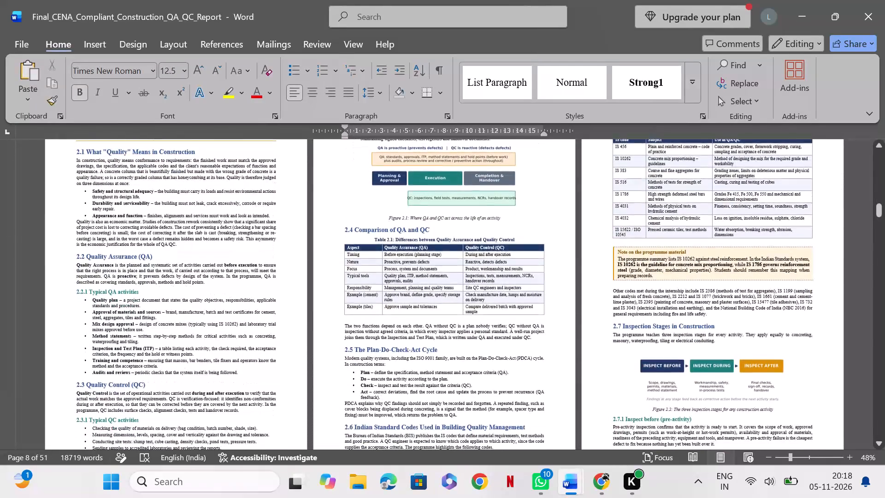
{"action": "scroll", "coordinate": [323, 335], "scroll_direction": "up", "scroll_amount": 16}
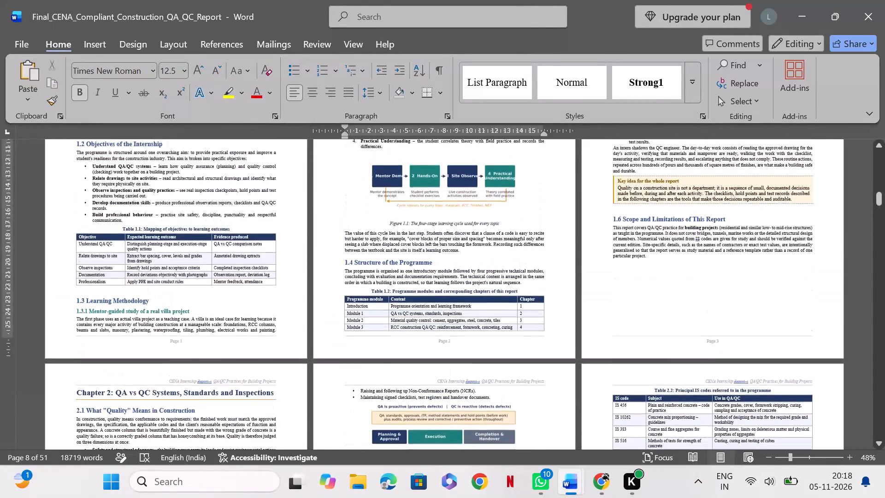
{"action": "scroll", "coordinate": [323, 335], "scroll_direction": "up", "scroll_amount": 3}
{"action": "left_click_drag", "start_coordinate": [695, 316], "coordinate": [206, 301]}
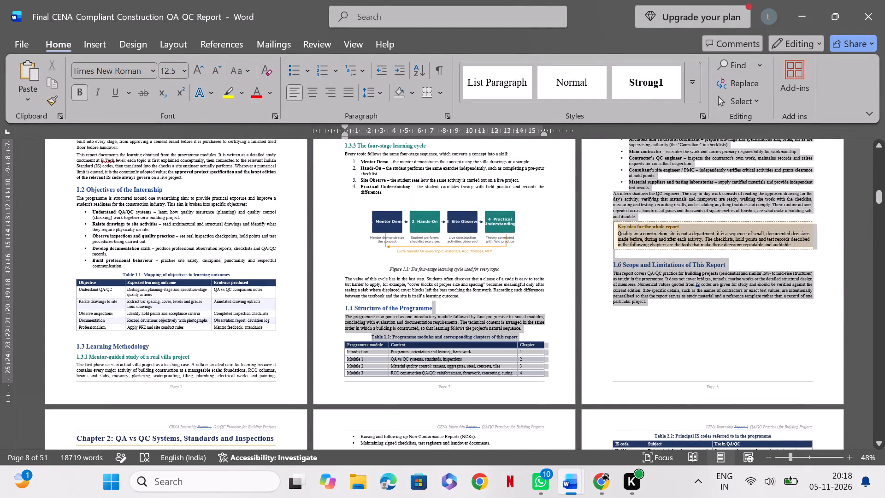
{"action": "left_click_drag", "start_coordinate": [206, 301], "coordinate": [72, 300]}
{"action": "scroll", "coordinate": [72, 300], "scroll_direction": "up", "scroll_amount": 5}
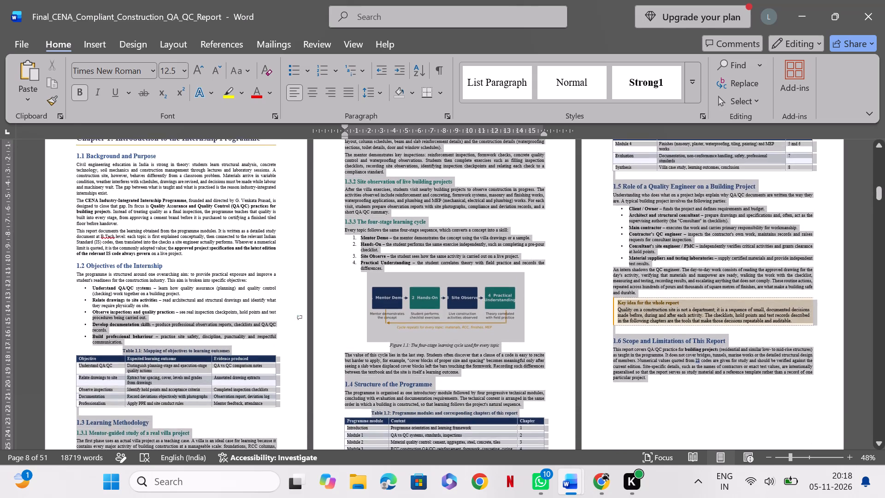
{"action": "left_click_drag", "start_coordinate": [72, 300], "coordinate": [69, 223]}
{"action": "scroll", "coordinate": [72, 300], "scroll_direction": "up", "scroll_amount": 5}
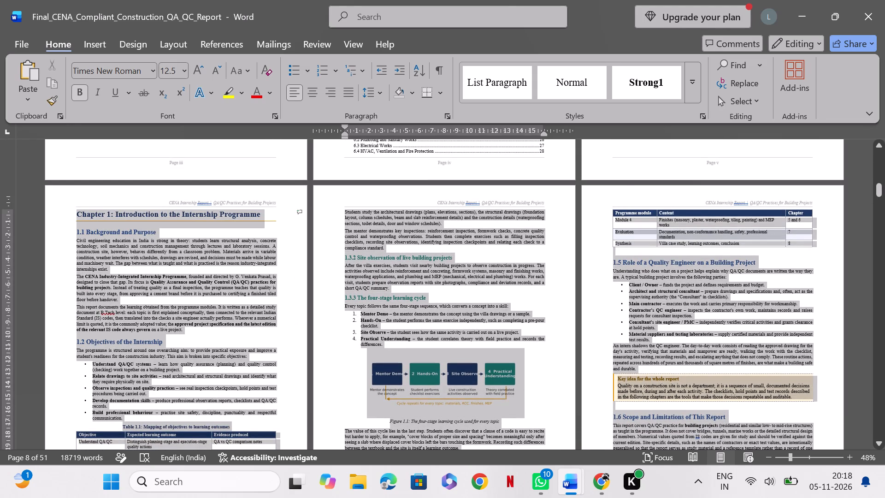
{"action": "left_click_drag", "start_coordinate": [69, 223], "coordinate": [69, 234]}
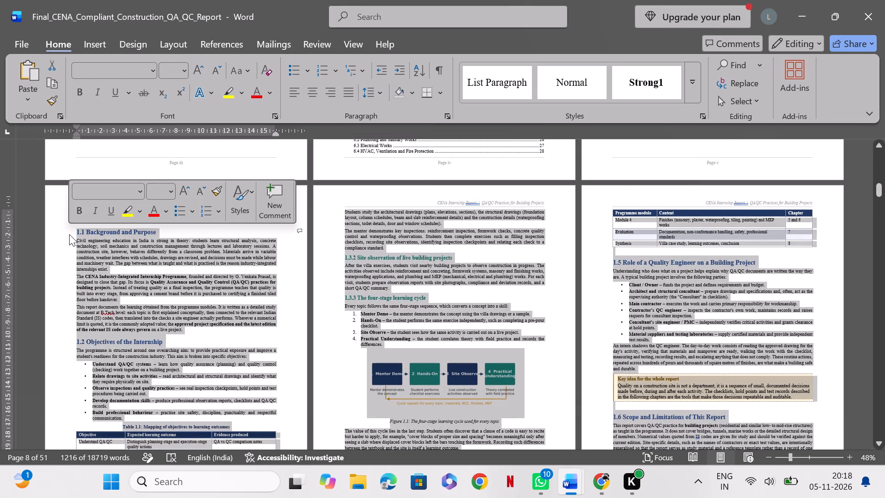
{"action": "key", "text": "ctrl+c"}
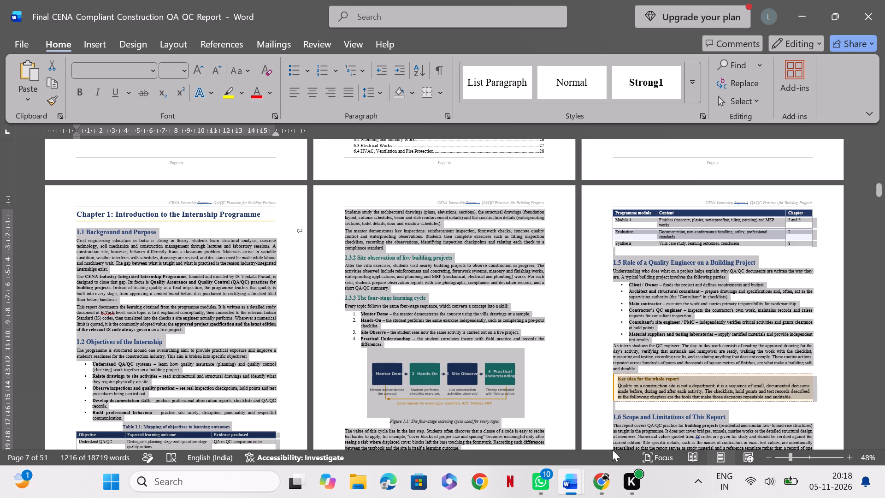
In the QA QC Internship Report ALL MODULES 321 document, replace all text beneath the INTRODUCTION TO THE INTERNSHIP PROGRAMME heading with the copied content.
{"action": "left_click", "coordinate": [619, 430]}
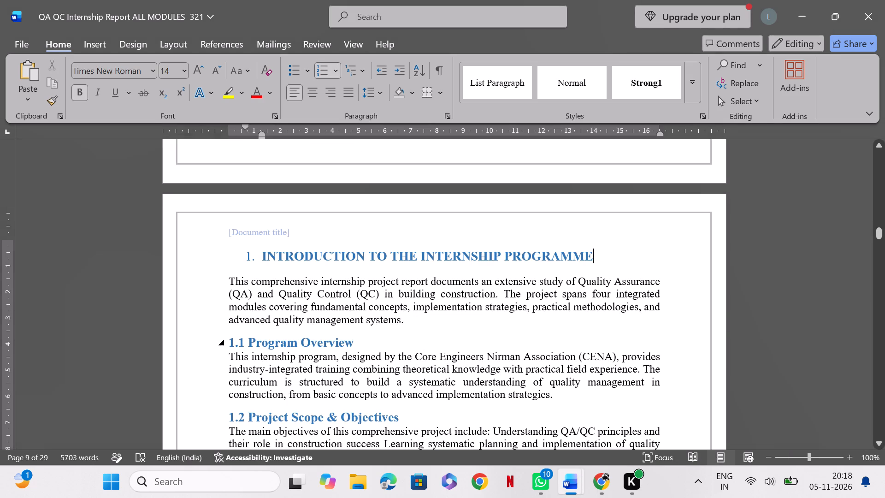
{"action": "scroll", "coordinate": [404, 329], "scroll_direction": "down", "scroll_amount": 1}
{"action": "scroll", "coordinate": [613, 327], "scroll_direction": "down", "scroll_amount": 4}
{"action": "scroll", "coordinate": [511, 280], "scroll_direction": "down", "scroll_amount": 5}
{"action": "scroll", "coordinate": [433, 280], "scroll_direction": "down", "scroll_amount": 4}
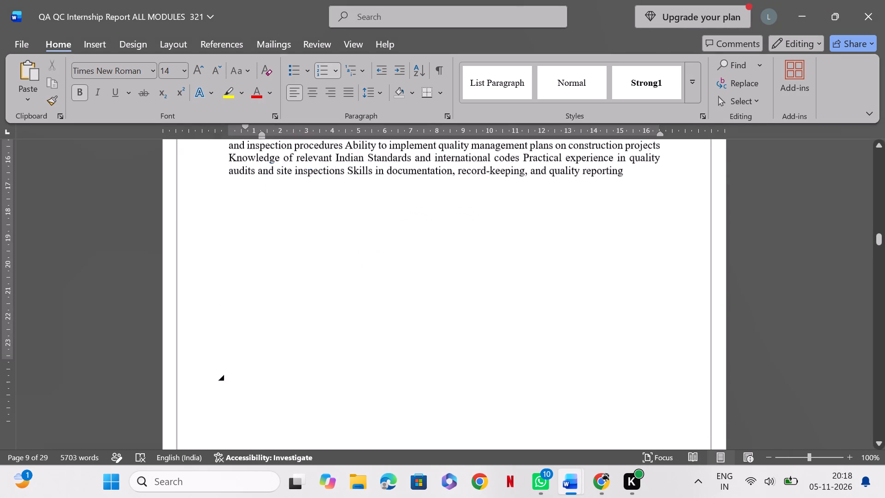
{"action": "scroll", "coordinate": [433, 280], "scroll_direction": "down", "scroll_amount": 5}
{"action": "scroll", "coordinate": [433, 280], "scroll_direction": "up", "scroll_amount": 11}
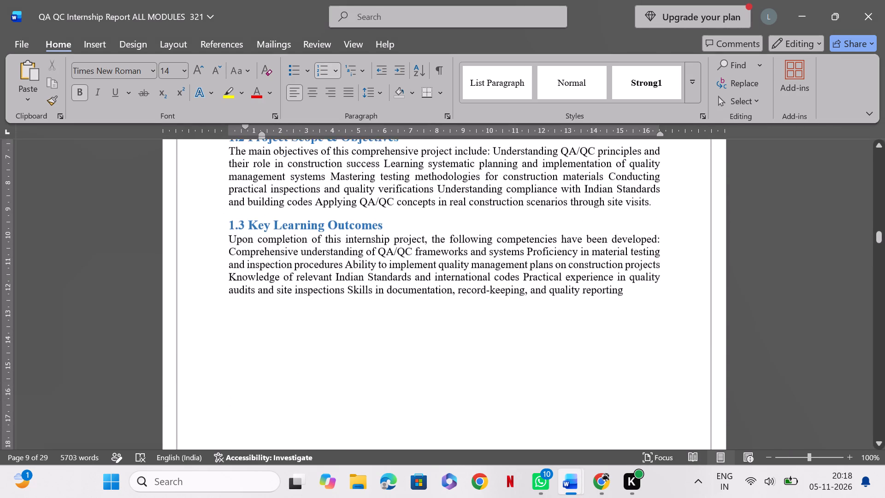
{"action": "left_click_drag", "start_coordinate": [675, 341], "coordinate": [529, 266]}
{"action": "scroll", "coordinate": [529, 266], "scroll_direction": "up", "scroll_amount": 3}
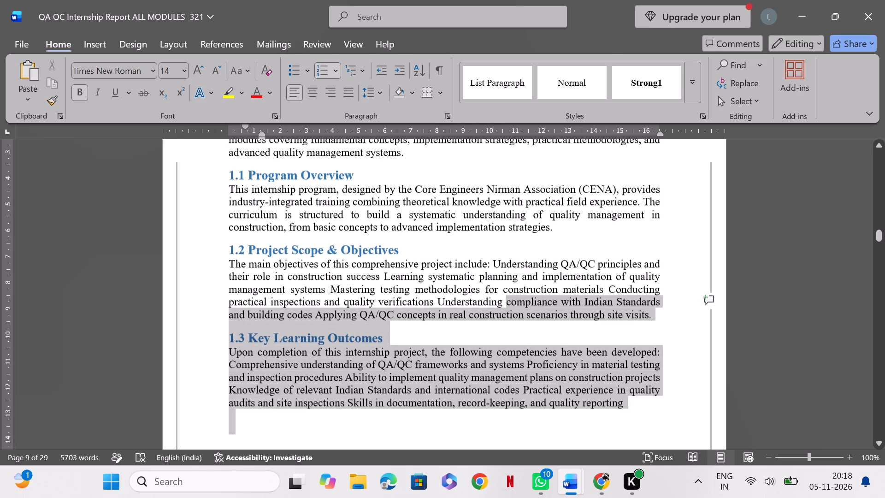
{"action": "left_click_drag", "start_coordinate": [529, 266], "coordinate": [207, 299]}
{"action": "scroll", "coordinate": [525, 266], "scroll_direction": "up", "scroll_amount": 3}
{"action": "scroll", "coordinate": [311, 249], "scroll_direction": "up", "scroll_amount": 2}
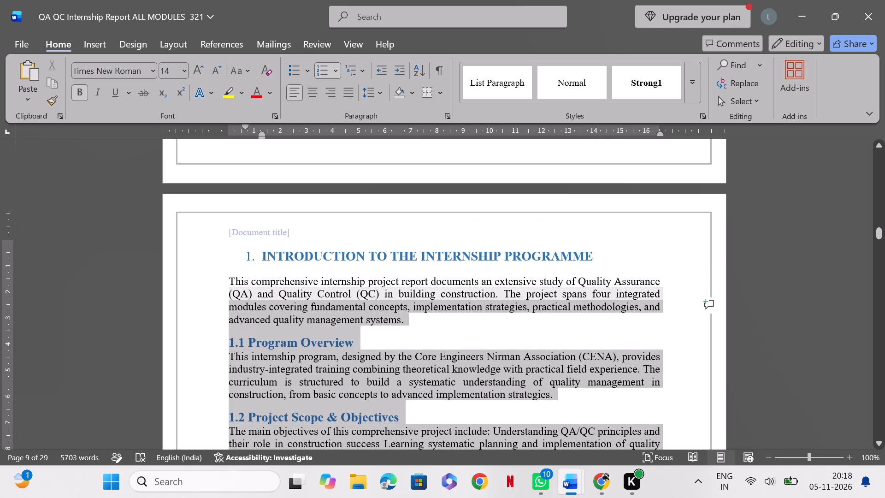
{"action": "left_click_drag", "start_coordinate": [207, 299], "coordinate": [212, 280]}
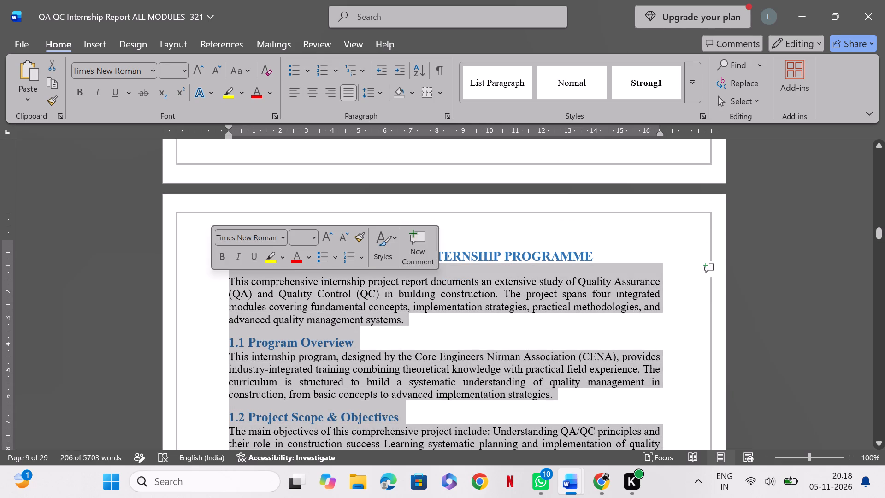
{"action": "key", "text": "ctrl+v"}
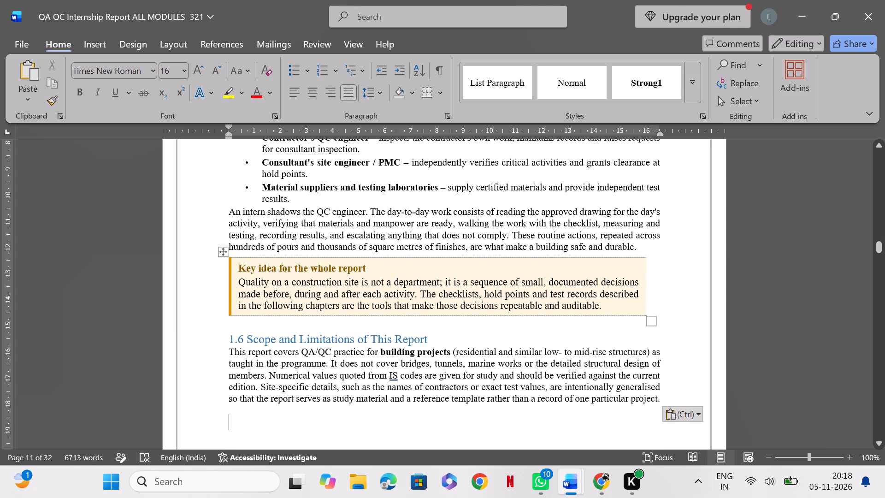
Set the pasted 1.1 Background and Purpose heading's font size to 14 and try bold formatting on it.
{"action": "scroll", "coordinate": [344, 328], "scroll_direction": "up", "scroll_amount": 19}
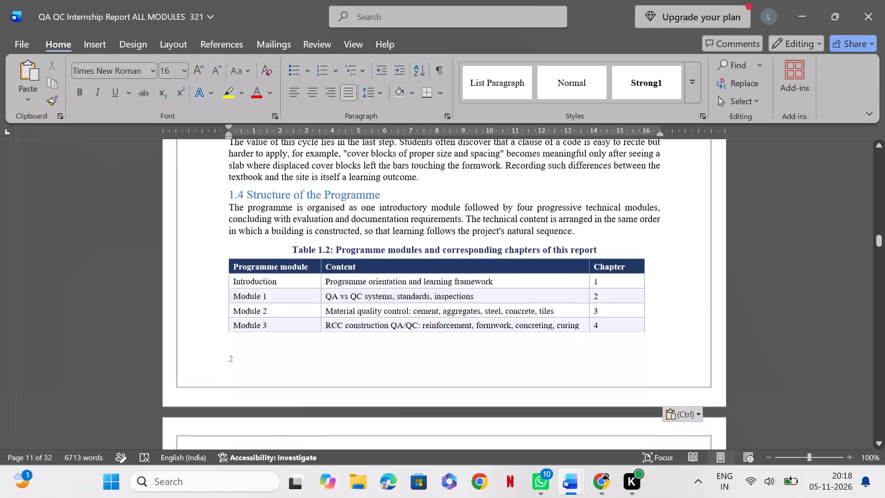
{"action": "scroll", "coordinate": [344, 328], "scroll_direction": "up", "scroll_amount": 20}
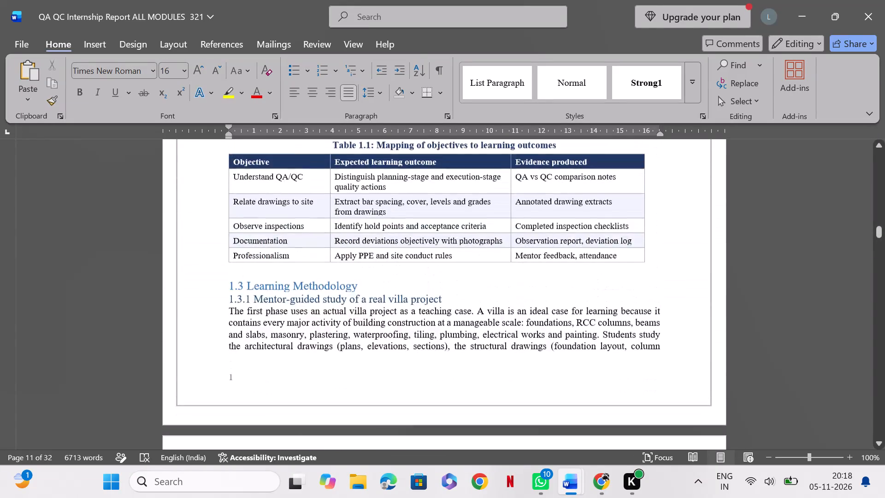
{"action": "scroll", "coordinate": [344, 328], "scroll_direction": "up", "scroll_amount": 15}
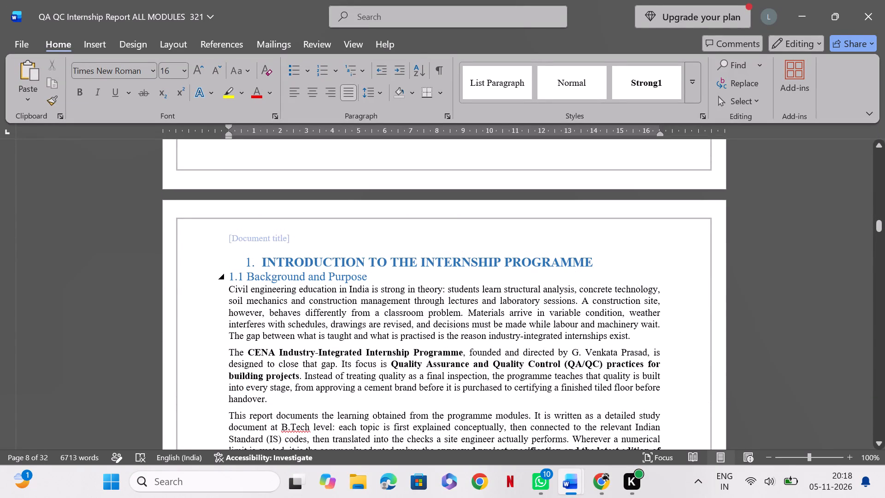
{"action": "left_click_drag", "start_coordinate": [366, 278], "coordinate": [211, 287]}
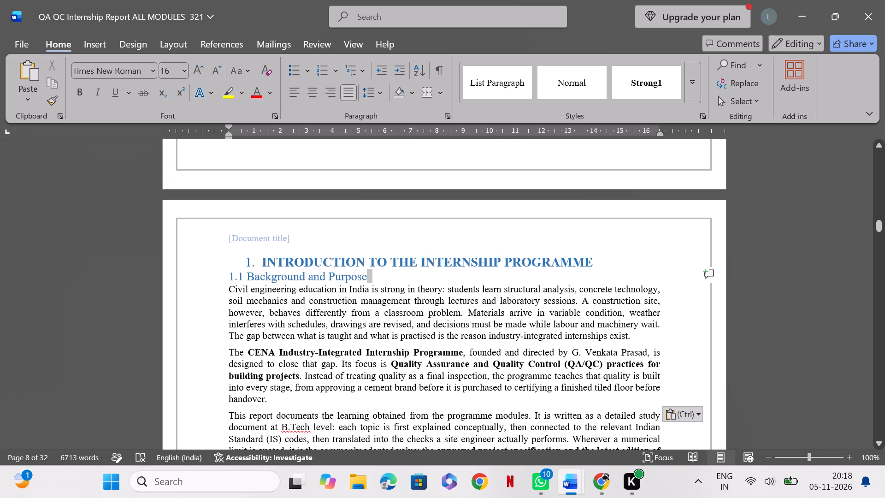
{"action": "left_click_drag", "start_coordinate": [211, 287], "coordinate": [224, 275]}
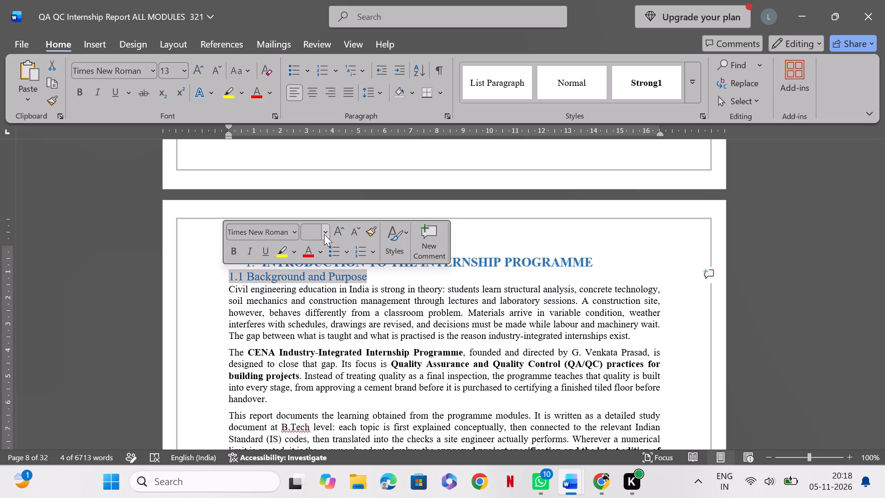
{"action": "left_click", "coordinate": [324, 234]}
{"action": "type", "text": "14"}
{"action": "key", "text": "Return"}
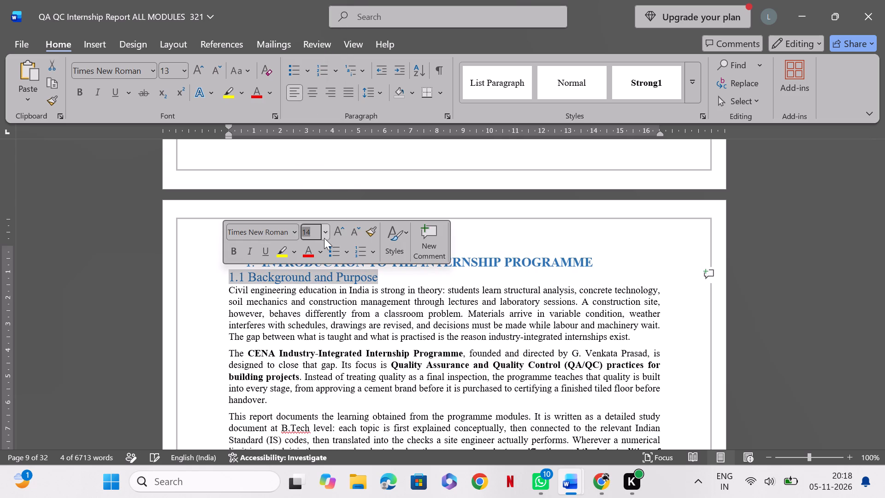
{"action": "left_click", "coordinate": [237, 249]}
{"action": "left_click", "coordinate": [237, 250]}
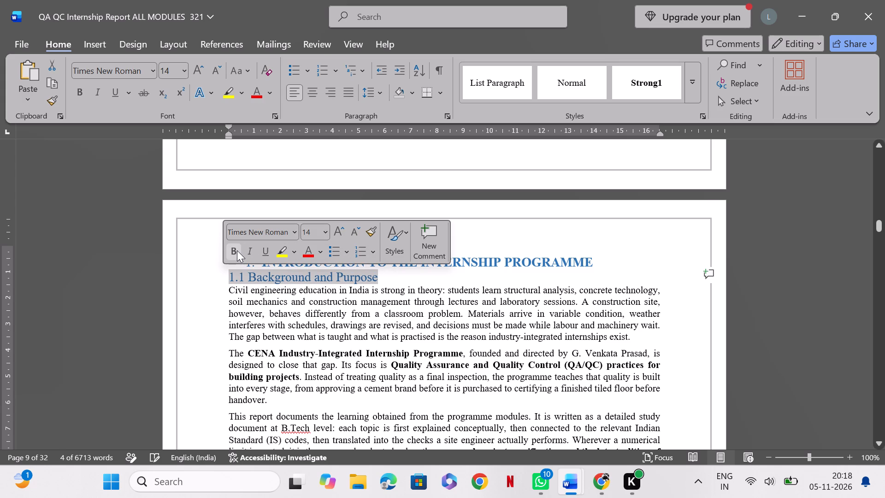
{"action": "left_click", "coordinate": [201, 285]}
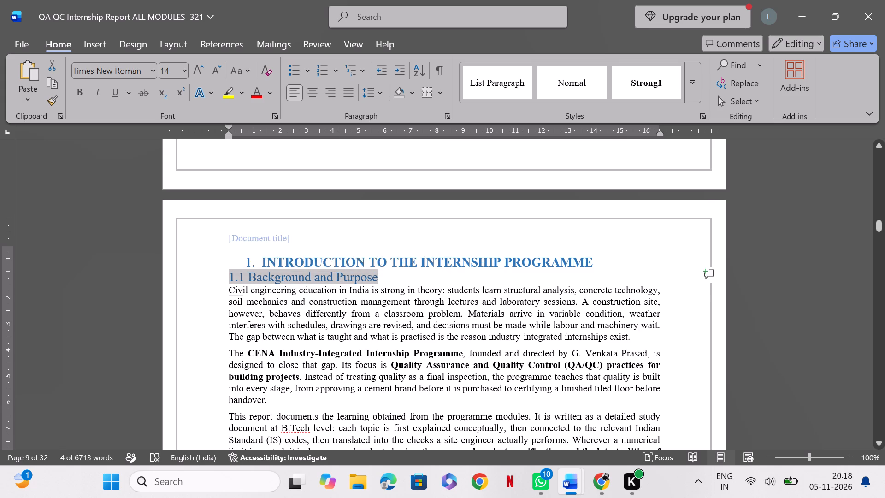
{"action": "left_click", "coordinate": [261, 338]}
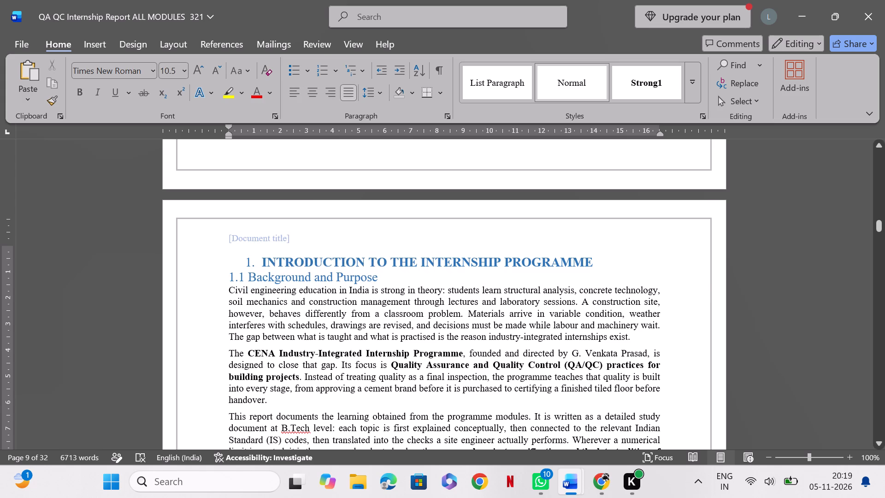
Set the font size of section 1.1, including its heading and three paragraphs, to 12.
{"action": "scroll", "coordinate": [454, 356], "scroll_direction": "down", "scroll_amount": 3}
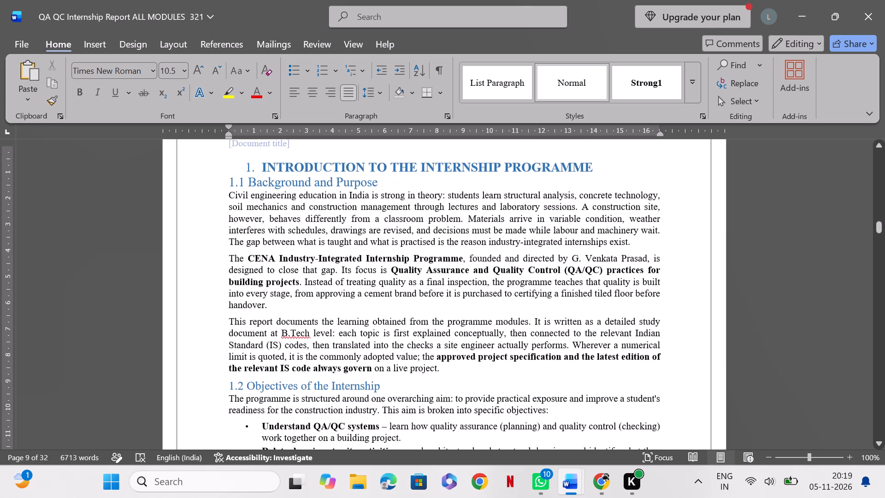
{"action": "left_click_drag", "start_coordinate": [456, 367], "coordinate": [324, 240]}
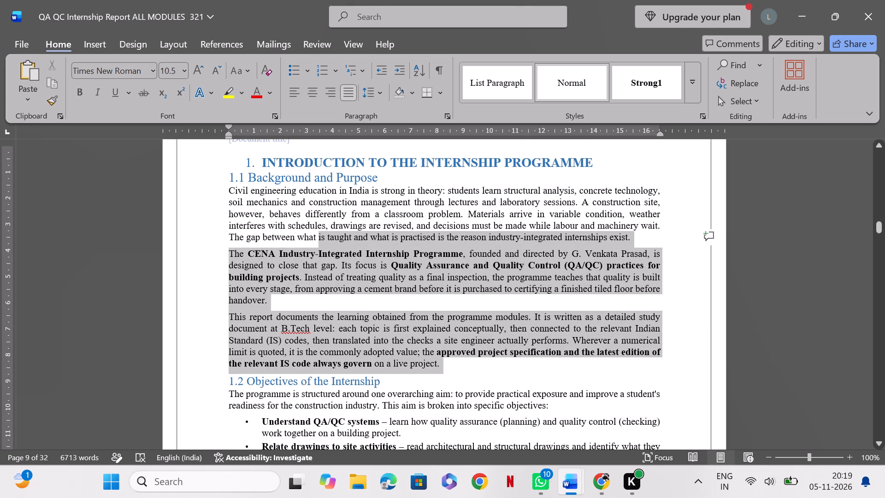
{"action": "left_click_drag", "start_coordinate": [324, 240], "coordinate": [233, 181]}
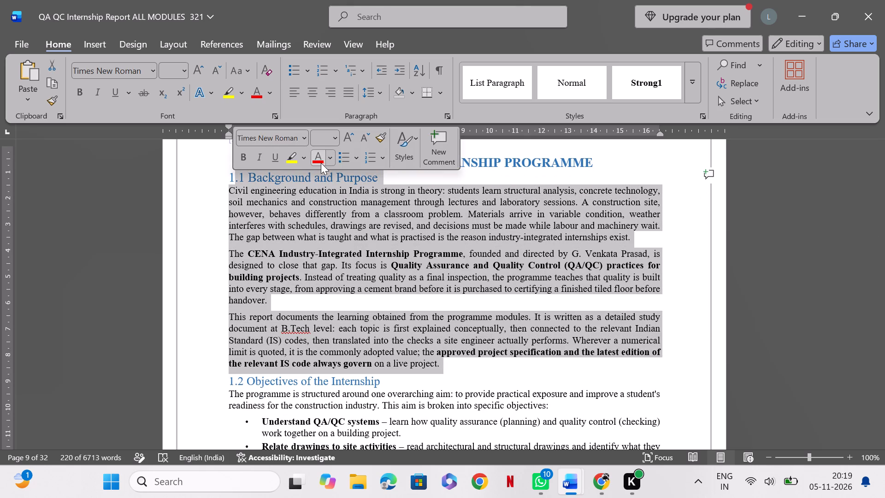
{"action": "left_click", "coordinate": [322, 138]}
{"action": "key", "text": "1"}
{"action": "key", "text": "2"}
{"action": "left_click", "coordinate": [319, 219]}
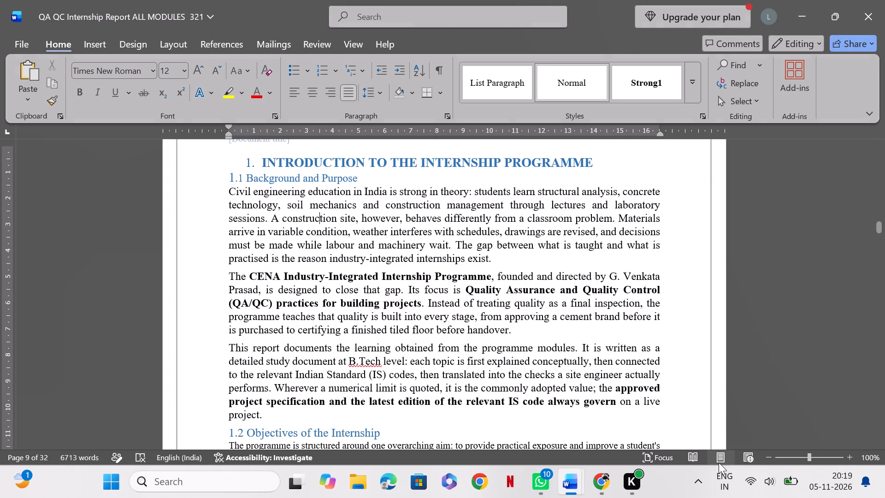
Set the font size of all Chapter 1 content, from the 1.1 Background and Purpose heading through the end of section 1.6, to 12.
{"action": "left_click", "coordinate": [800, 456]}
{"action": "left_click", "coordinate": [795, 456]}
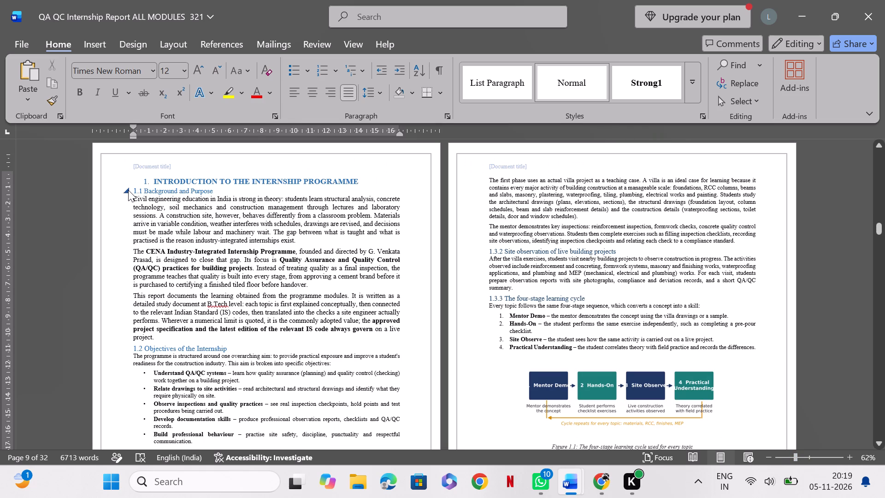
{"action": "left_click_drag", "start_coordinate": [132, 193], "coordinate": [460, 324]}
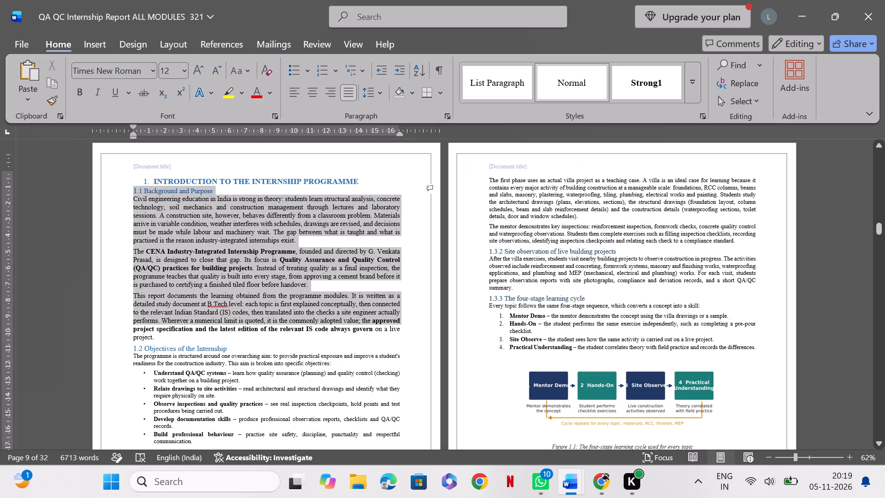
{"action": "left_click_drag", "start_coordinate": [460, 324], "coordinate": [507, 334]}
{"action": "scroll", "coordinate": [507, 334], "scroll_direction": "down", "scroll_amount": 15}
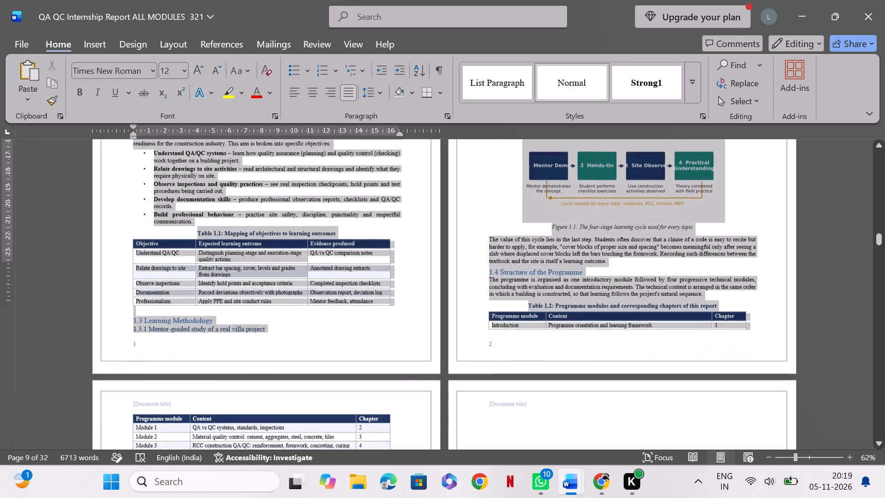
{"action": "scroll", "coordinate": [507, 334], "scroll_direction": "down", "scroll_amount": 1}
{"action": "left_click_drag", "start_coordinate": [507, 334], "coordinate": [391, 314]}
{"action": "scroll", "coordinate": [507, 334], "scroll_direction": "down", "scroll_amount": 4}
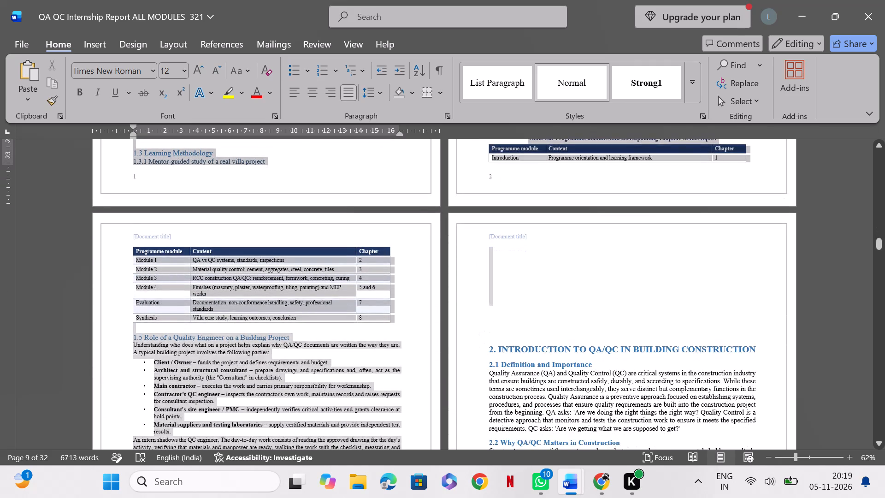
{"action": "left_click_drag", "start_coordinate": [391, 314], "coordinate": [388, 342]}
{"action": "scroll", "coordinate": [367, 315], "scroll_direction": "down", "scroll_amount": 10}
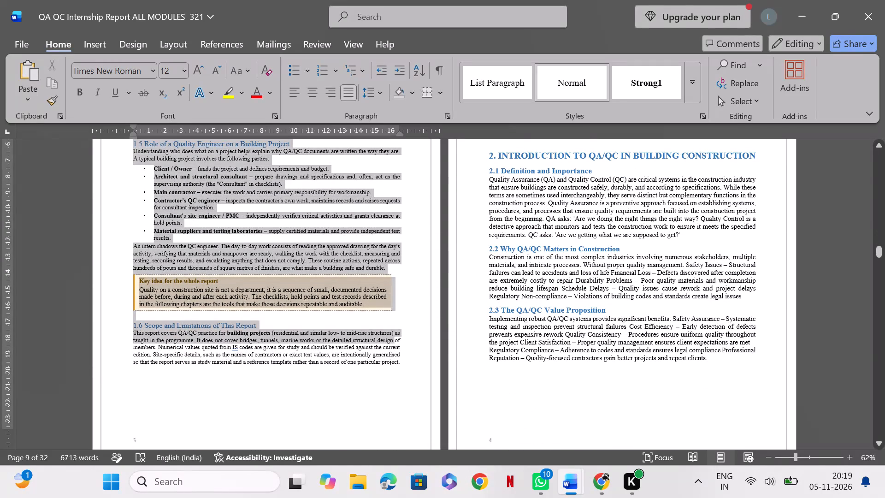
{"action": "left_click_drag", "start_coordinate": [388, 342], "coordinate": [407, 360]}
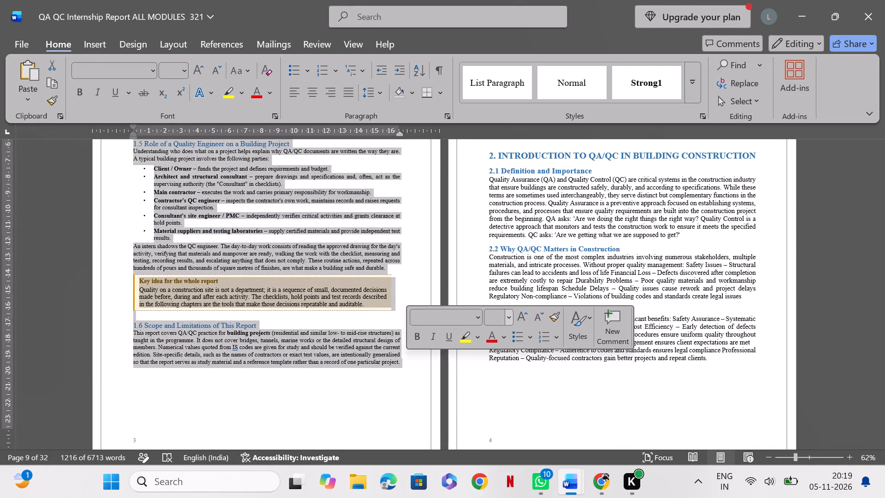
{"action": "left_click", "coordinate": [496, 321]}
{"action": "type", "text": "12"}
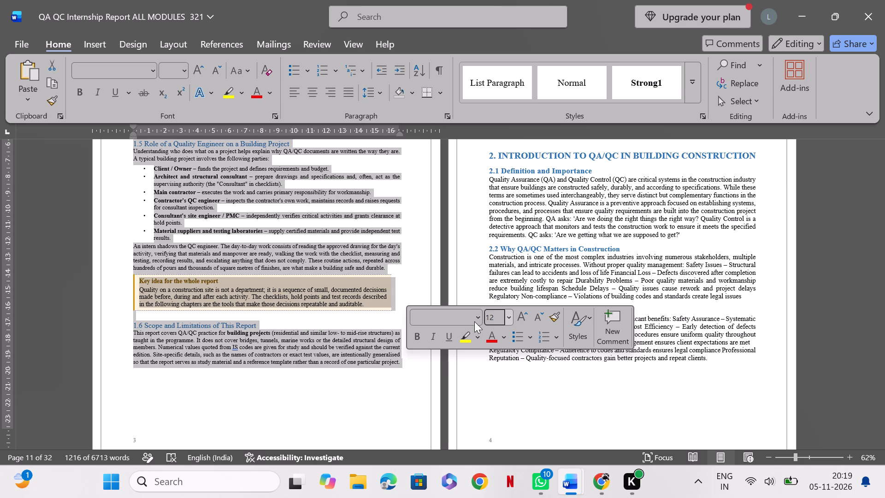
Set the font of the selected Chapter 1 content to Times New Roman and reapply size 12.
{"action": "left_click", "coordinate": [465, 315]}
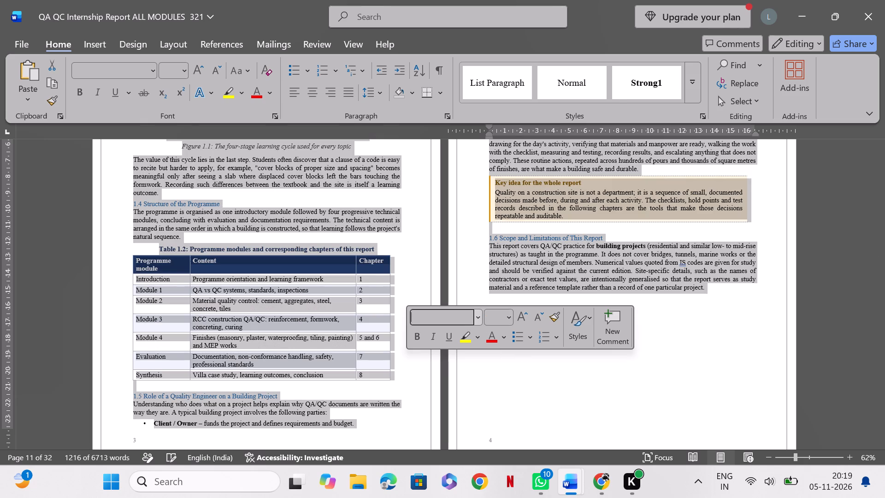
{"action": "left_click", "coordinate": [465, 315]}
{"action": "key", "text": "t"}
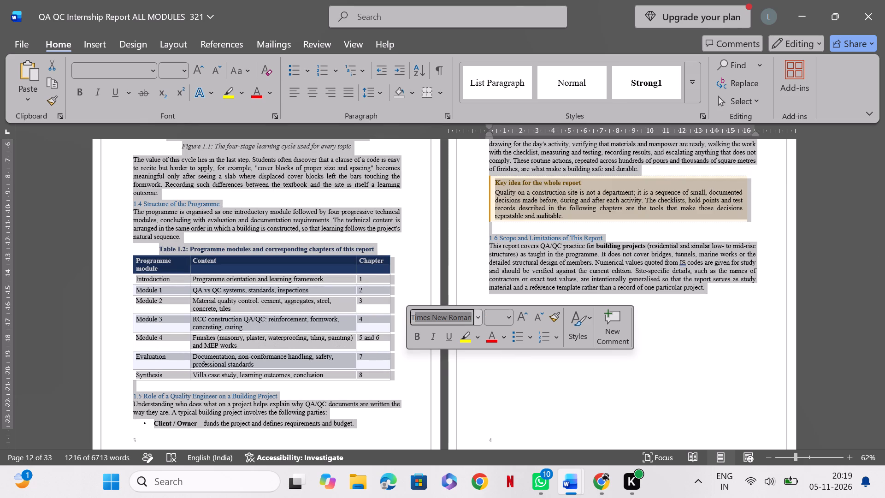
{"action": "key", "text": "Return"}
{"action": "left_click", "coordinate": [499, 320]}
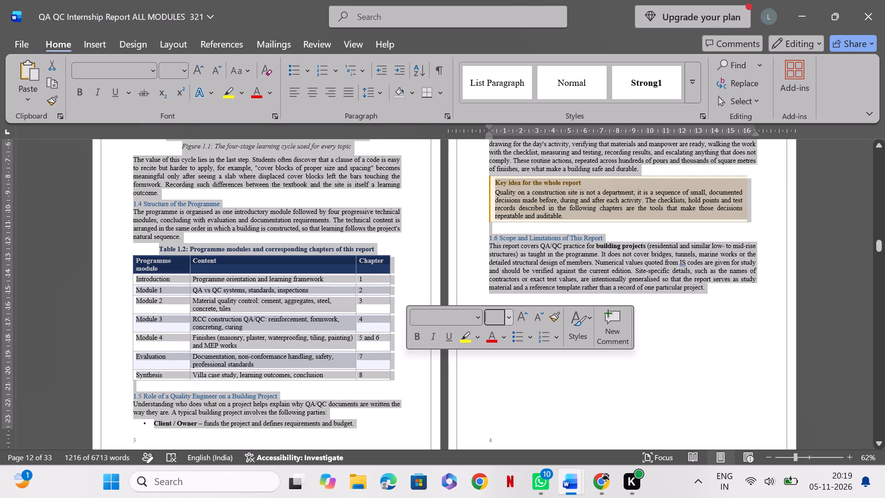
{"action": "type", "text": "12"}
{"action": "key", "text": "Return"}
{"action": "left_click", "coordinate": [518, 375]}
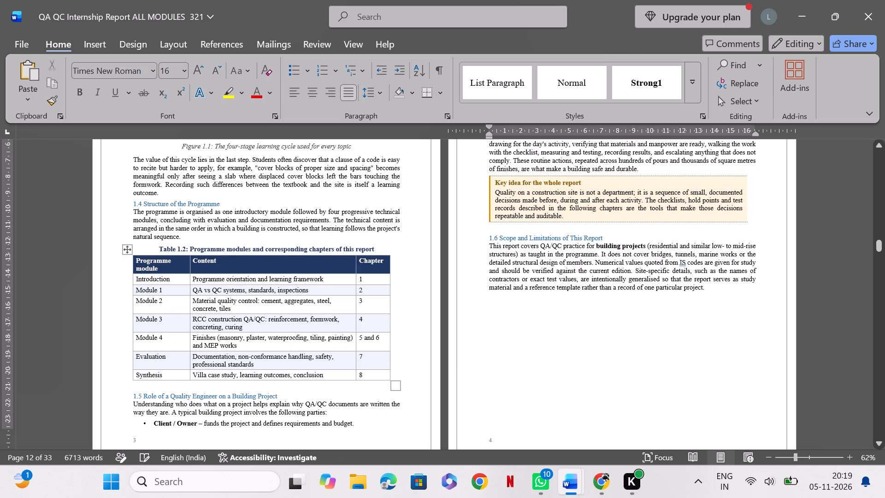
Increase the font size of the words Background and Purpose in the 1.1 heading by one increment.
{"action": "left_click", "coordinate": [290, 306]}
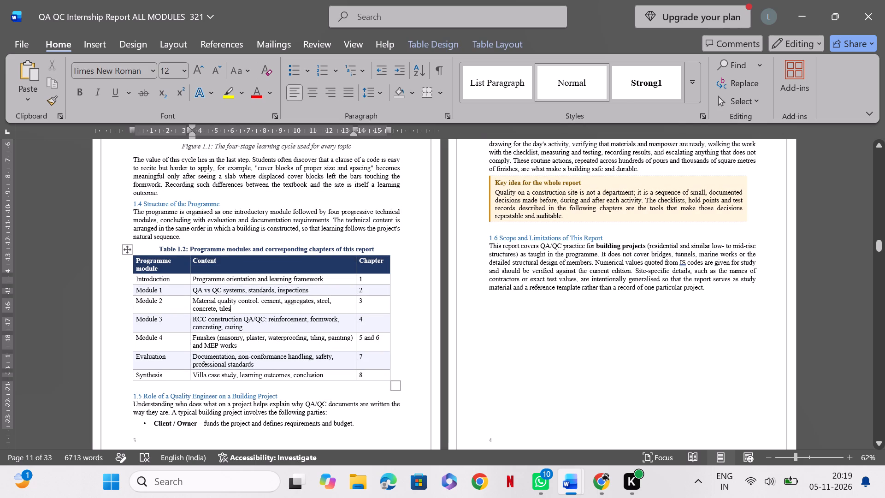
{"action": "scroll", "coordinate": [292, 299], "scroll_direction": "up", "scroll_amount": 20}
{"action": "scroll", "coordinate": [292, 299], "scroll_direction": "up", "scroll_amount": 6}
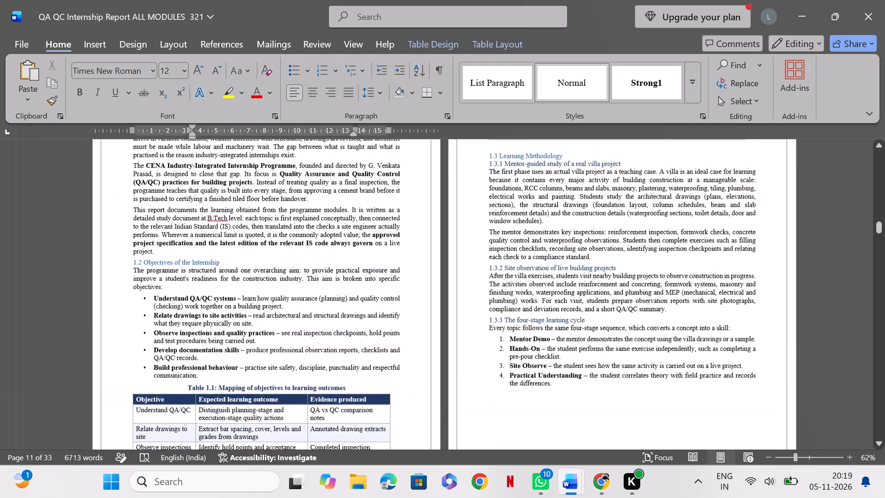
{"action": "scroll", "coordinate": [292, 299], "scroll_direction": "up", "scroll_amount": 10}
{"action": "left_click", "coordinate": [260, 311]}
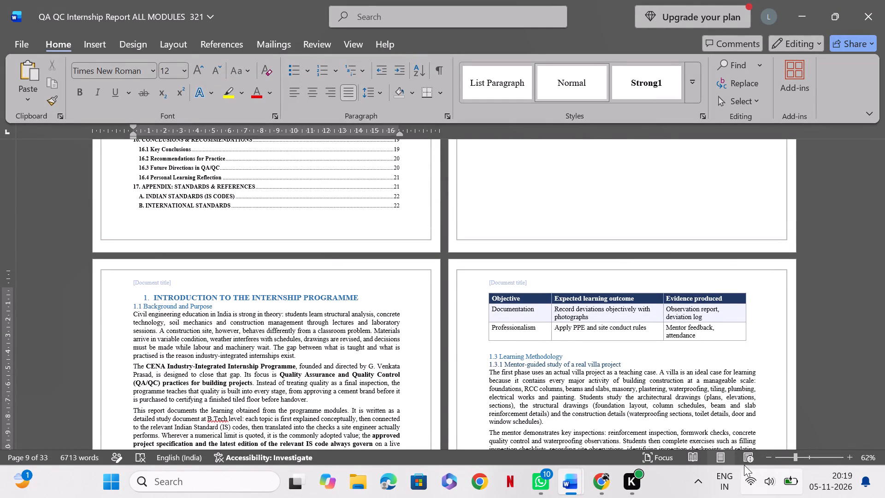
{"action": "left_click", "coordinate": [810, 458]}
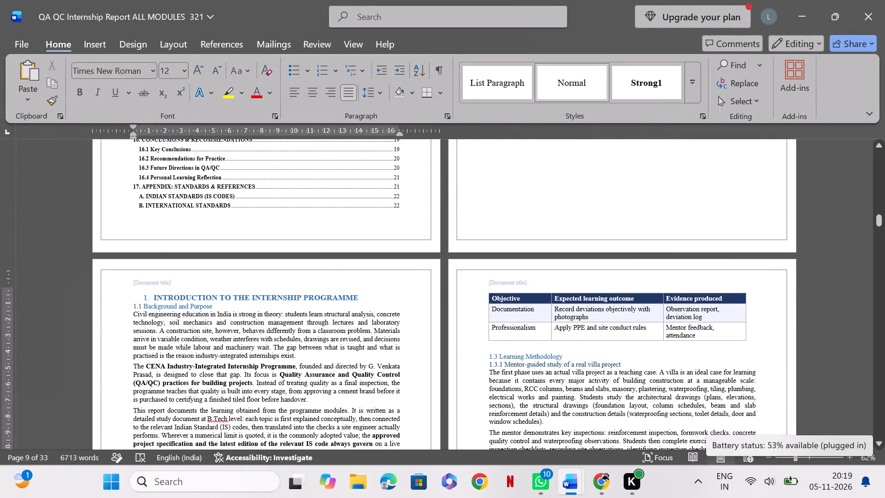
{"action": "left_click", "coordinate": [822, 407]}
{"action": "left_click", "coordinate": [811, 456]}
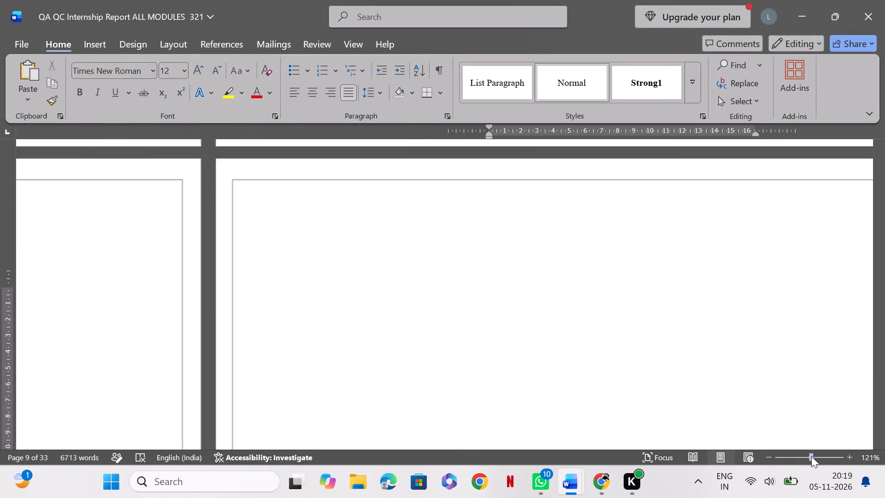
{"action": "scroll", "coordinate": [347, 316], "scroll_direction": "up", "scroll_amount": 14}
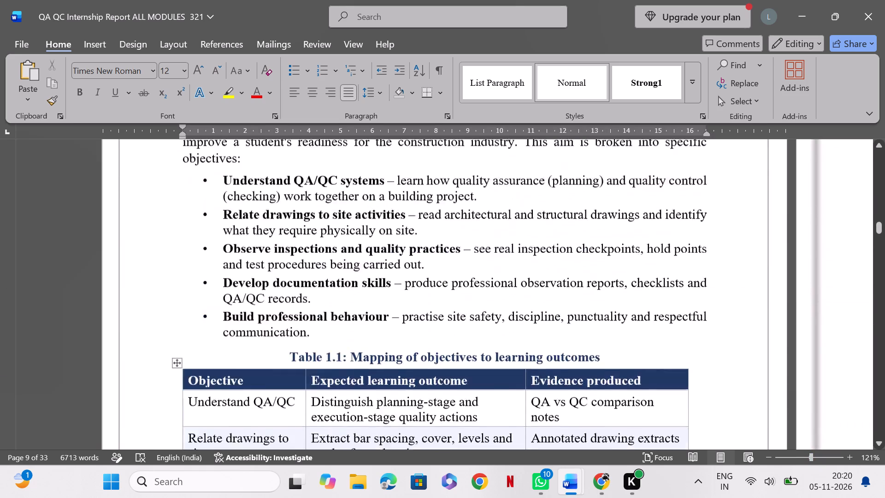
{"action": "scroll", "coordinate": [347, 316], "scroll_direction": "up", "scroll_amount": 13}
{"action": "scroll", "coordinate": [347, 316], "scroll_direction": "down", "scroll_amount": 3}
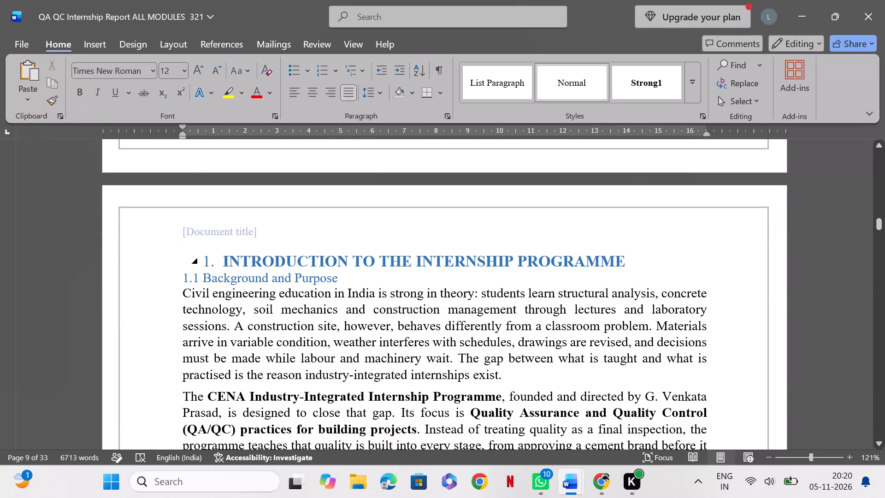
{"action": "left_click_drag", "start_coordinate": [349, 279], "coordinate": [264, 274]}
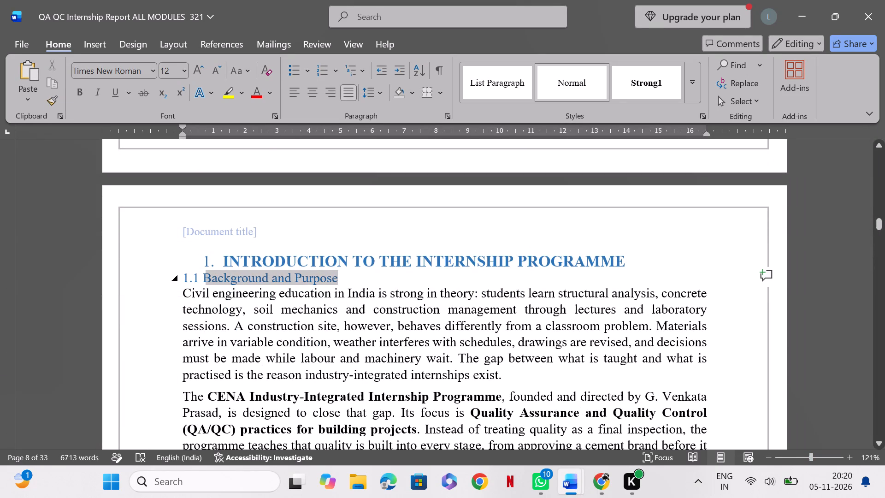
{"action": "left_click_drag", "start_coordinate": [264, 274], "coordinate": [218, 276]}
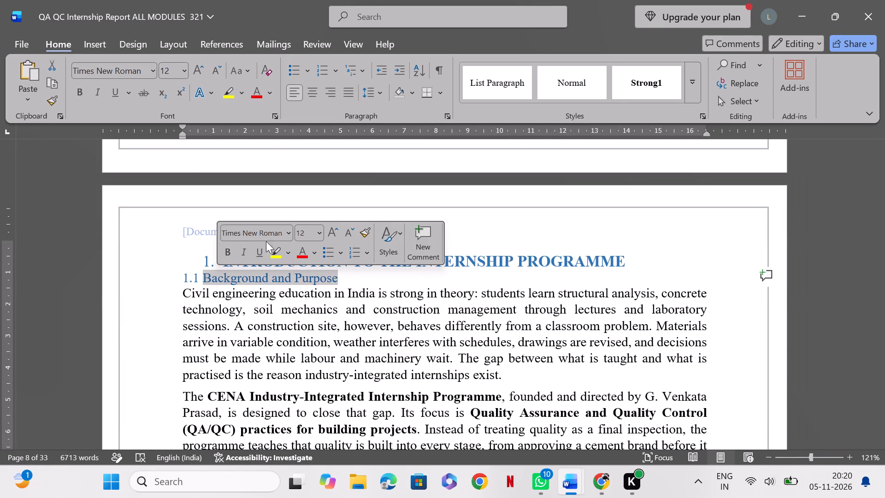
{"action": "left_click", "coordinate": [326, 232]}
{"action": "left_click", "coordinate": [316, 307]}
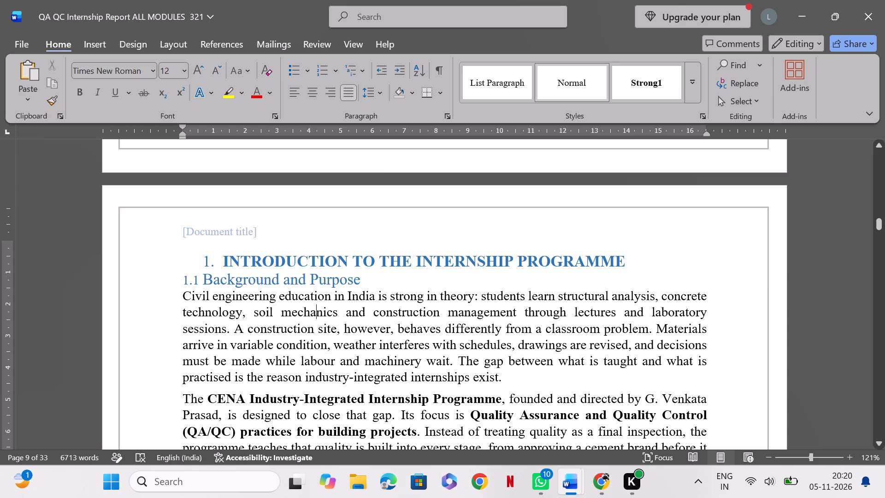
Increase the font size of the whole 1.2 Objectives of the Internship heading by one increment.
{"action": "scroll", "coordinate": [255, 299], "scroll_direction": "down", "scroll_amount": 3}
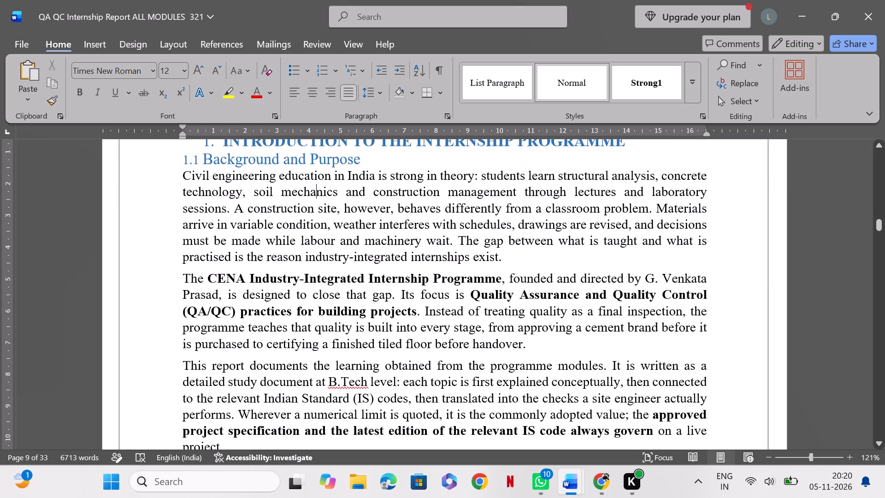
{"action": "scroll", "coordinate": [279, 296], "scroll_direction": "down", "scroll_amount": 4}
{"action": "left_click", "coordinate": [394, 255]}
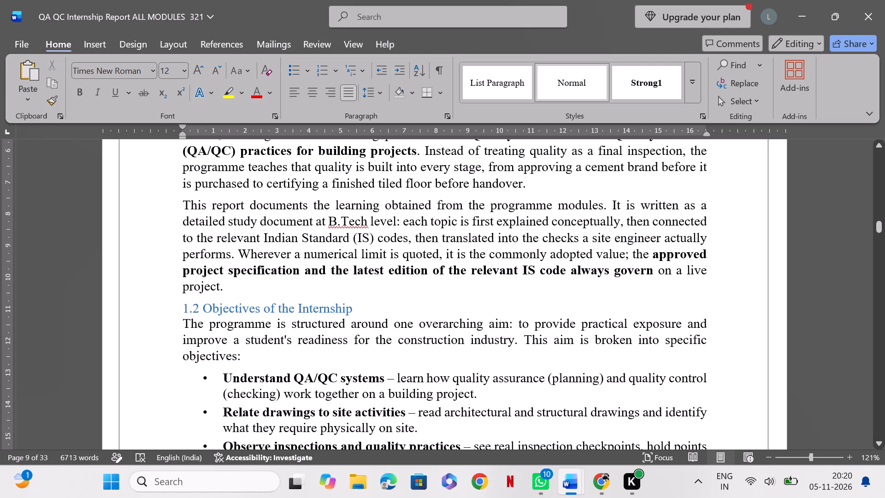
{"action": "left_click_drag", "start_coordinate": [331, 266], "coordinate": [316, 261]}
{"action": "left_click", "coordinate": [315, 310]}
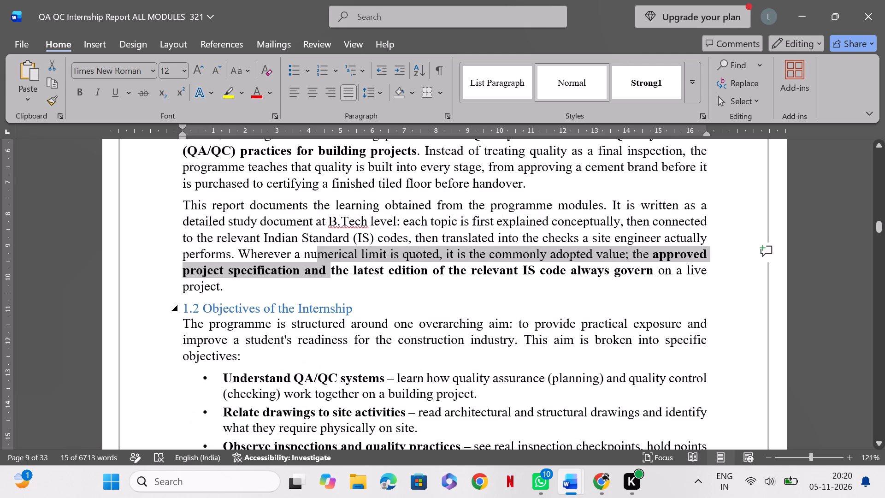
{"action": "left_click_drag", "start_coordinate": [377, 305], "coordinate": [228, 303]}
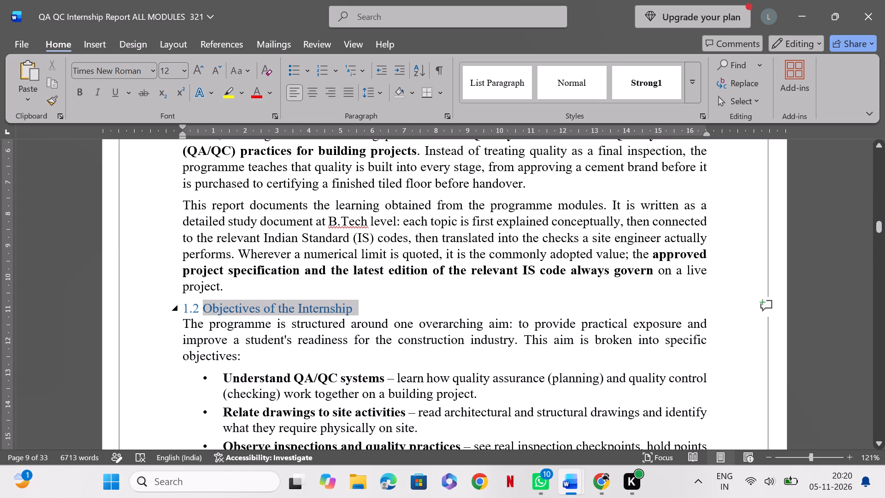
{"action": "left_click_drag", "start_coordinate": [228, 303], "coordinate": [179, 308]}
{"action": "left_click", "coordinate": [300, 264]}
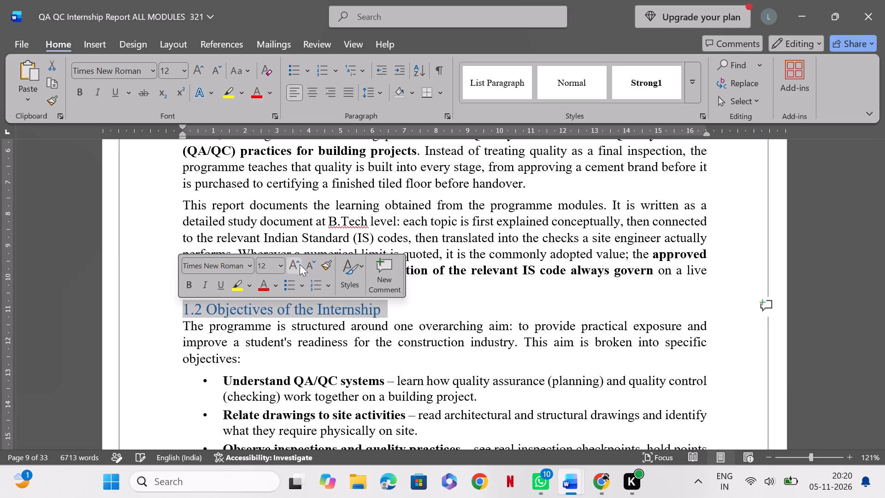
{"action": "left_click", "coordinate": [354, 354]}
Check the formatting of section 1.2's bulleted objectives and of Table 1.1 with its caption.
{"action": "scroll", "coordinate": [354, 354], "scroll_direction": "down", "scroll_amount": 6}
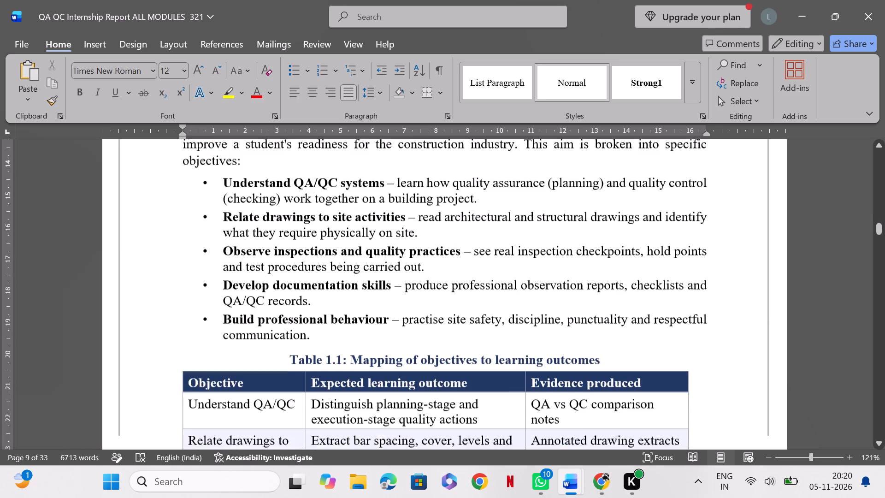
{"action": "scroll", "coordinate": [354, 354], "scroll_direction": "down", "scroll_amount": 2}
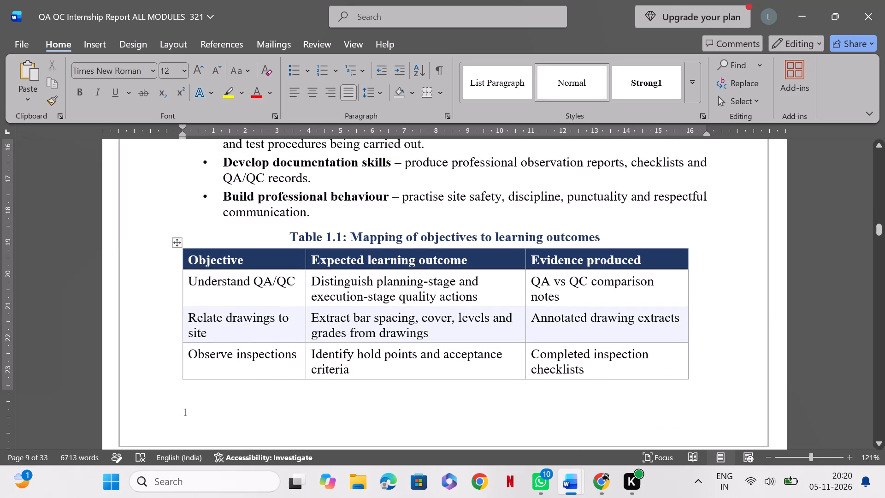
{"action": "left_click", "coordinate": [356, 237]}
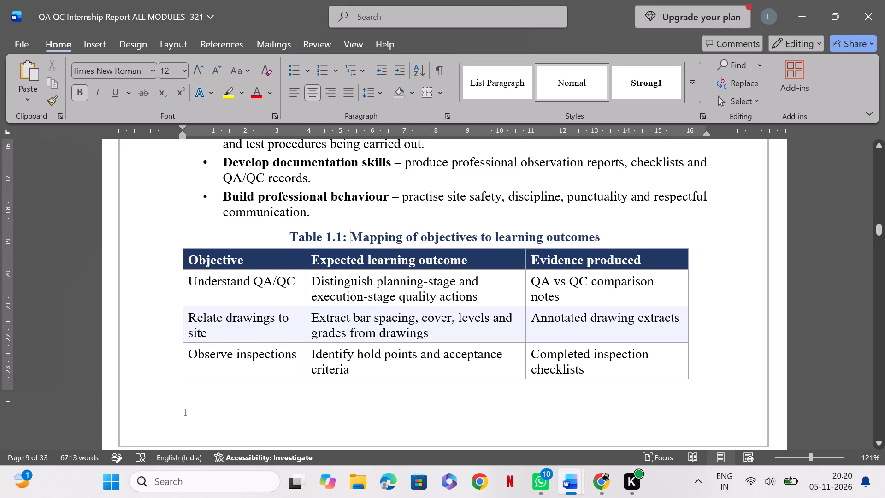
{"action": "scroll", "coordinate": [346, 236], "scroll_direction": "down", "scroll_amount": 11}
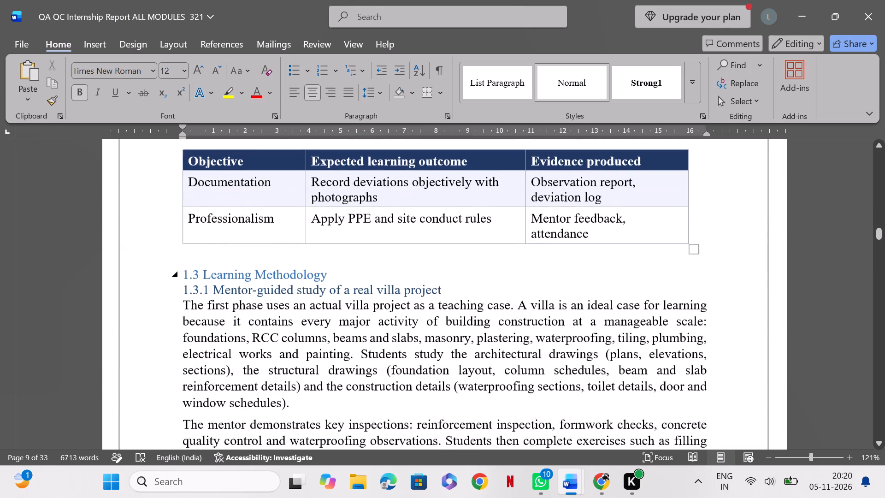
{"action": "scroll", "coordinate": [346, 237], "scroll_direction": "up", "scroll_amount": 15}
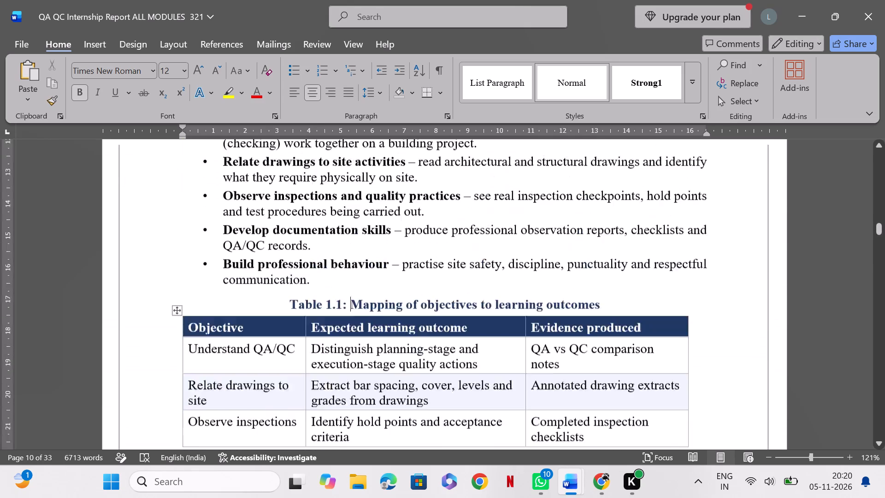
{"action": "scroll", "coordinate": [346, 237], "scroll_direction": "up", "scroll_amount": 4}
{"action": "scroll", "coordinate": [346, 237], "scroll_direction": "down", "scroll_amount": 7}
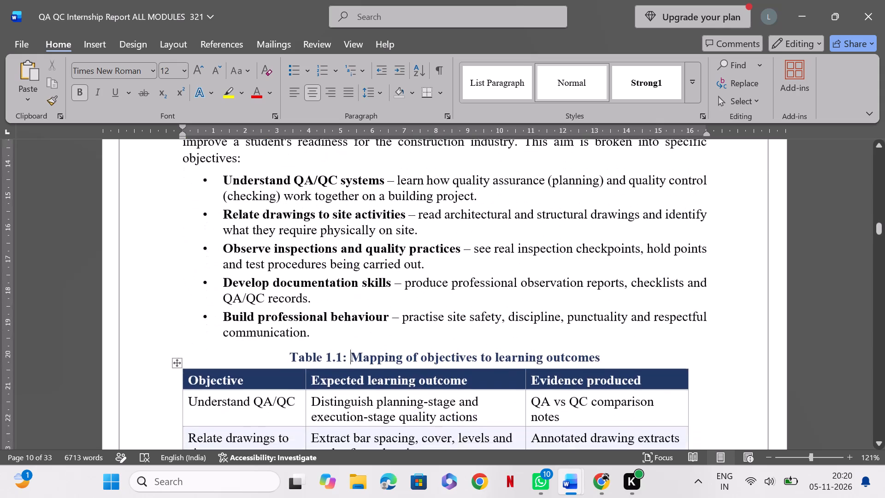
Increase the font size of the whole 1.3 Learning Methodology heading by one increment, to 14.
{"action": "scroll", "coordinate": [346, 237], "scroll_direction": "down", "scroll_amount": 9}
{"action": "scroll", "coordinate": [305, 247], "scroll_direction": "down", "scroll_amount": 2}
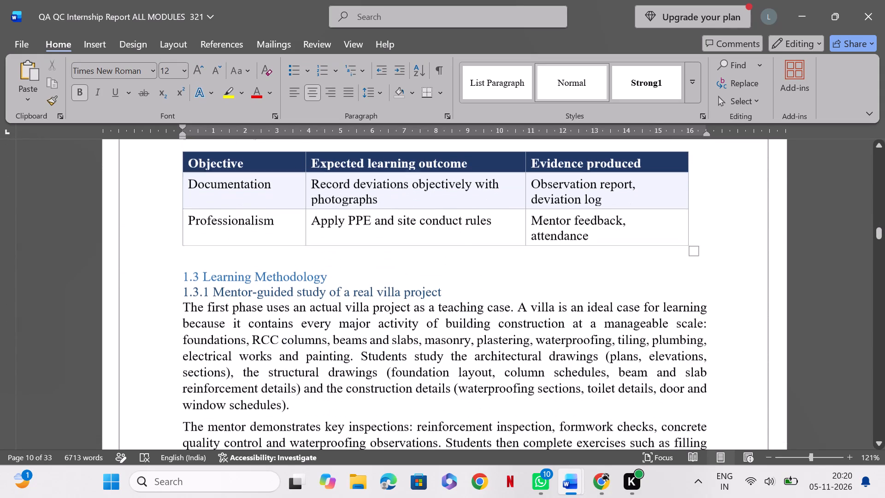
{"action": "left_click_drag", "start_coordinate": [344, 272], "coordinate": [231, 272]}
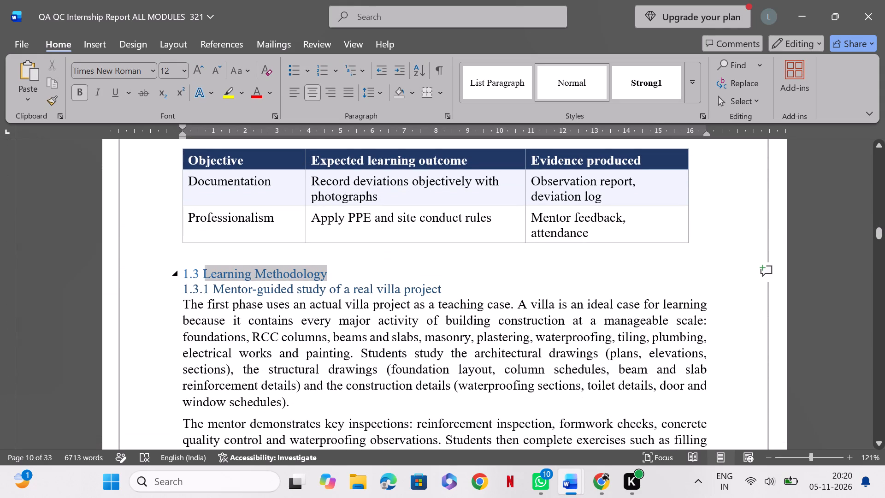
{"action": "left_click_drag", "start_coordinate": [231, 272], "coordinate": [183, 270]}
{"action": "left_click", "coordinate": [295, 220]}
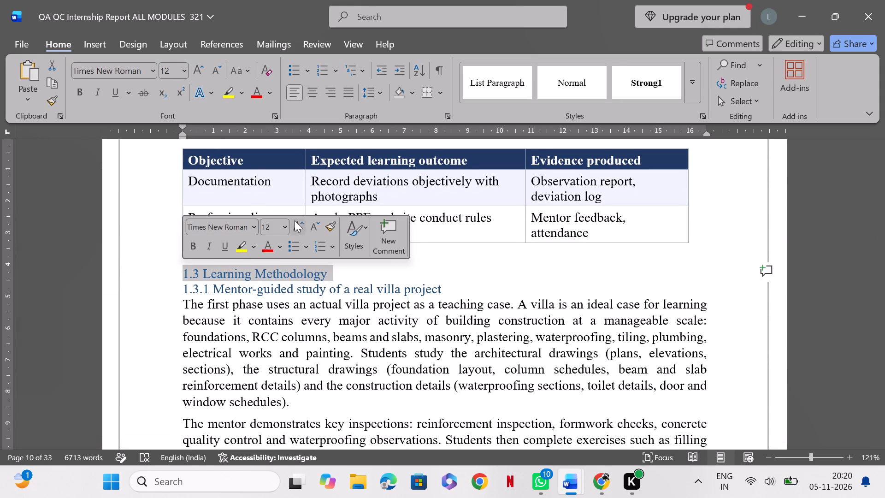
{"action": "left_click", "coordinate": [398, 285]}
Delete the blank paragraph between Table 1.1 and the 1.3 Learning Methodology heading.
{"action": "left_click", "coordinate": [362, 256]}
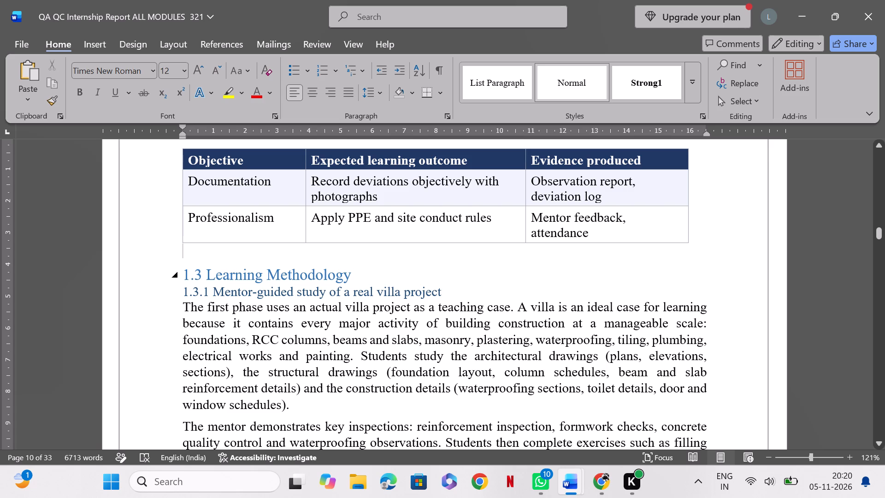
{"action": "key", "text": "BackSpace"}
{"action": "left_click", "coordinate": [351, 267]}
{"action": "left_click", "coordinate": [188, 271]}
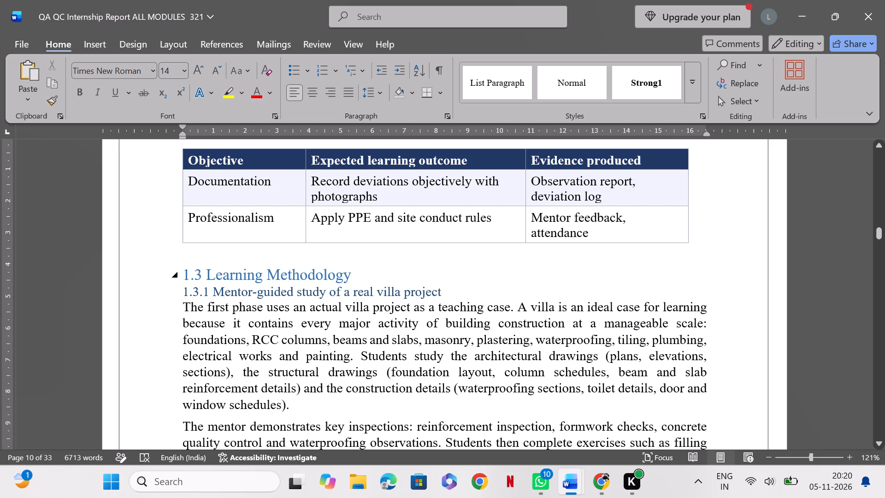
{"action": "key", "text": "Left"}
{"action": "key", "text": "BackSpace"}
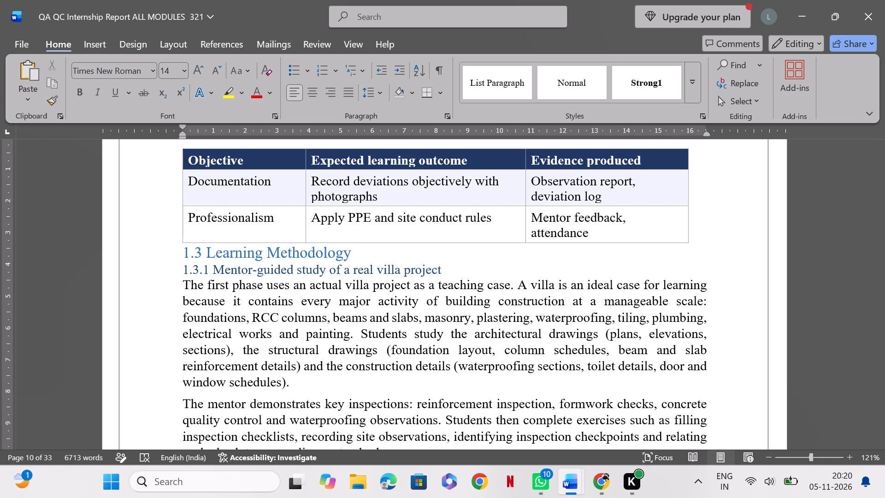
Add paragraph spacing before the 1.3 Learning Methodology heading.
{"action": "left_click_drag", "start_coordinate": [366, 261], "coordinate": [254, 240]}
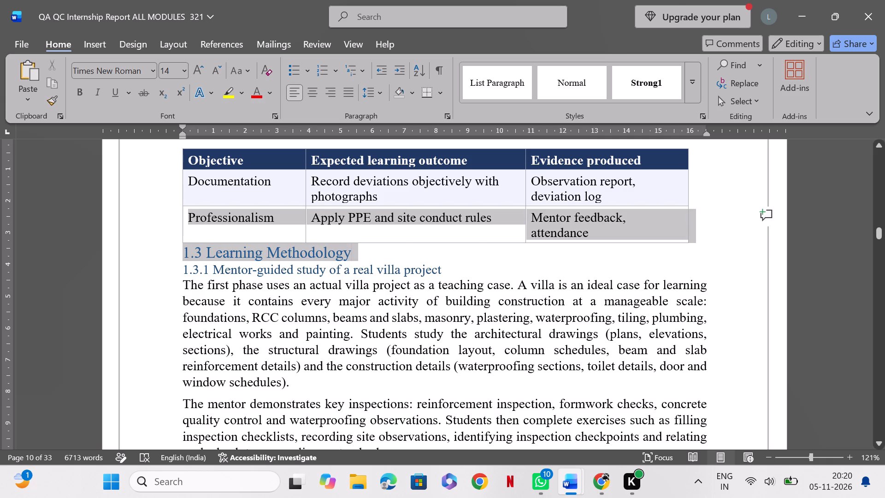
{"action": "left_click_drag", "start_coordinate": [254, 240], "coordinate": [200, 255]}
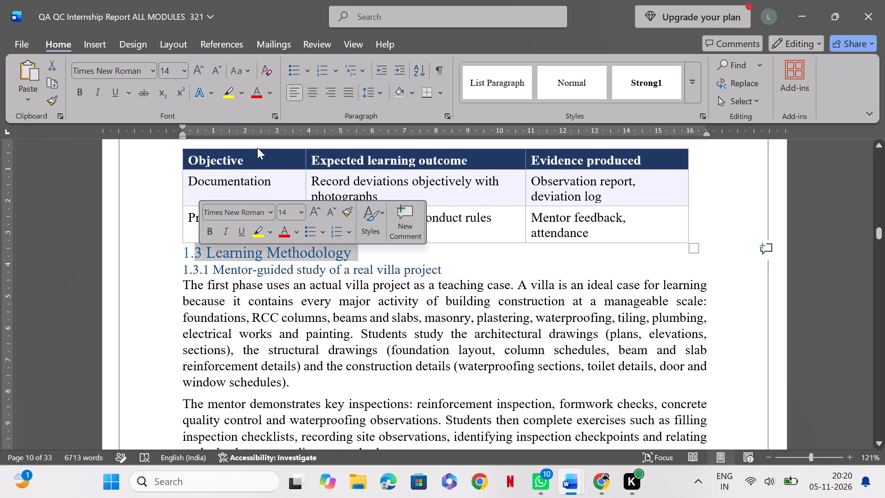
{"action": "left_click", "coordinate": [376, 90]}
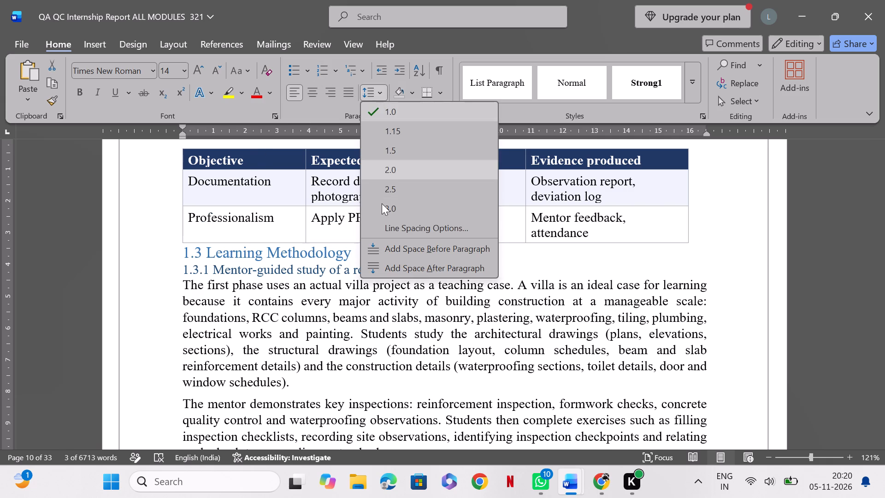
{"action": "left_click", "coordinate": [394, 245]}
{"action": "left_click", "coordinate": [523, 282]}
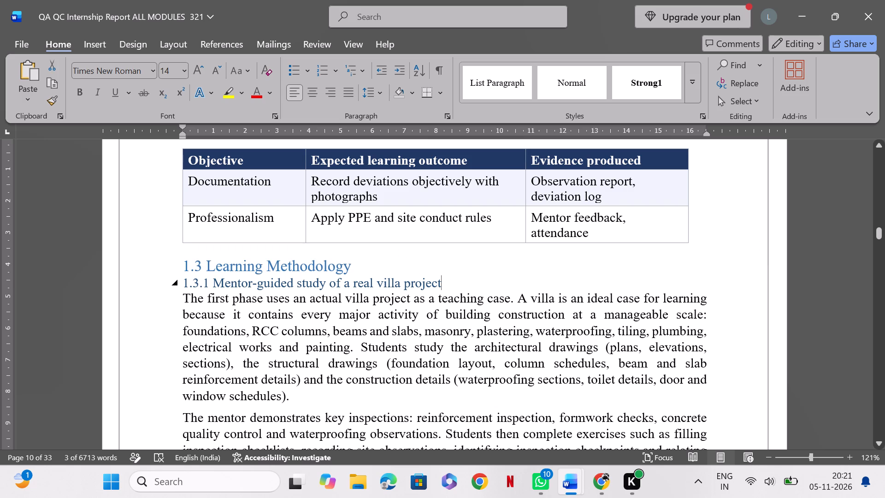
Make the subheading 1.3.1 Mentor-guided study of a real villa project bold.
{"action": "left_click_drag", "start_coordinate": [481, 378], "coordinate": [460, 369]}
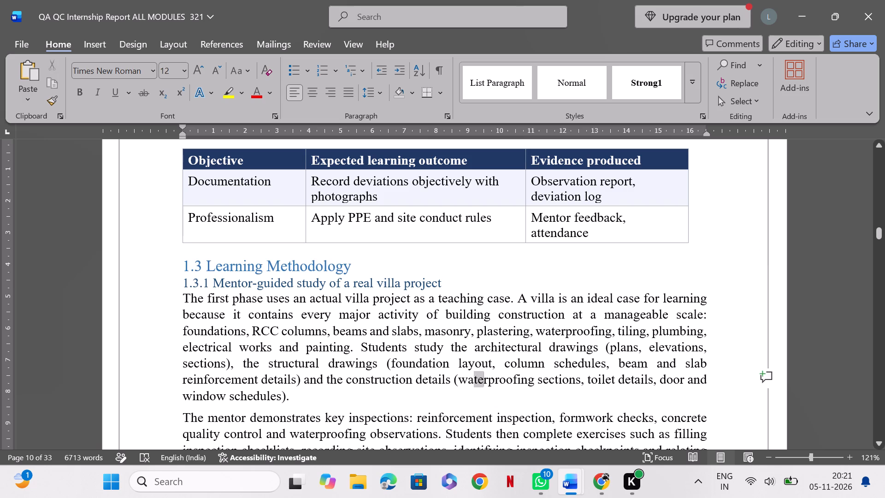
{"action": "left_click_drag", "start_coordinate": [460, 369], "coordinate": [352, 344]}
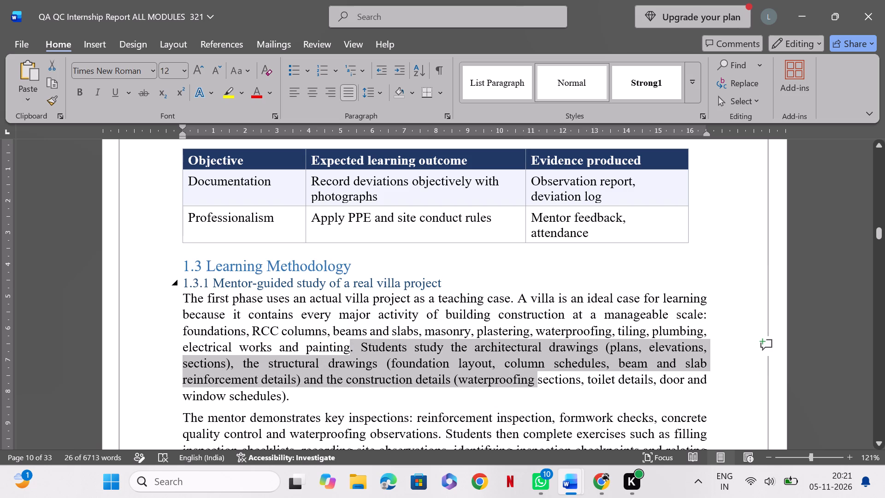
{"action": "left_click", "coordinate": [450, 281]}
{"action": "scroll", "coordinate": [342, 314], "scroll_direction": "down", "scroll_amount": 1}
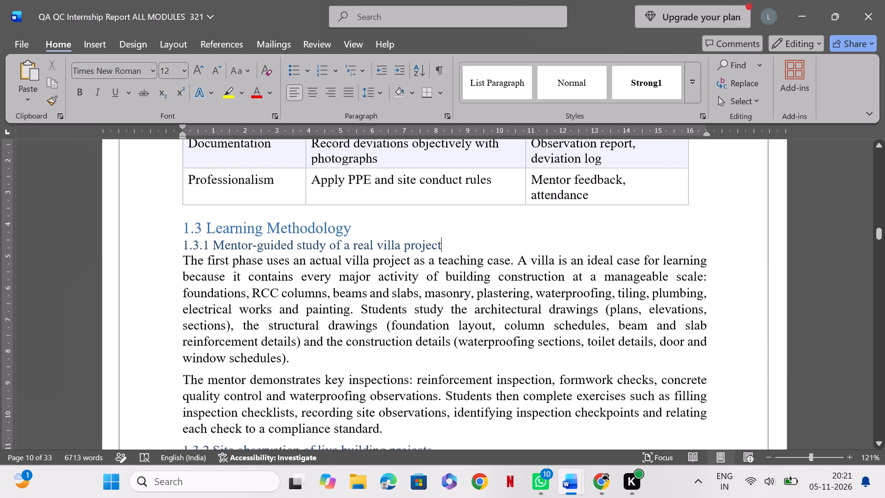
{"action": "scroll", "coordinate": [339, 313], "scroll_direction": "down", "scroll_amount": 4}
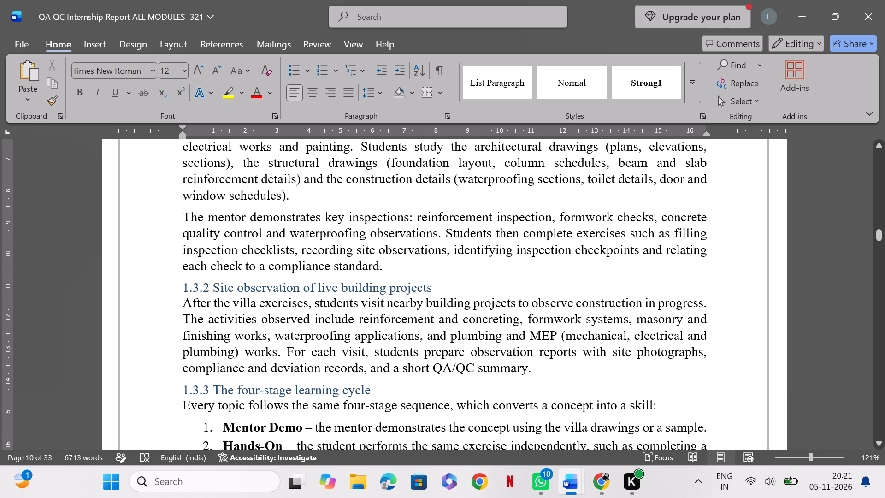
{"action": "scroll", "coordinate": [339, 313], "scroll_direction": "up", "scroll_amount": 4}
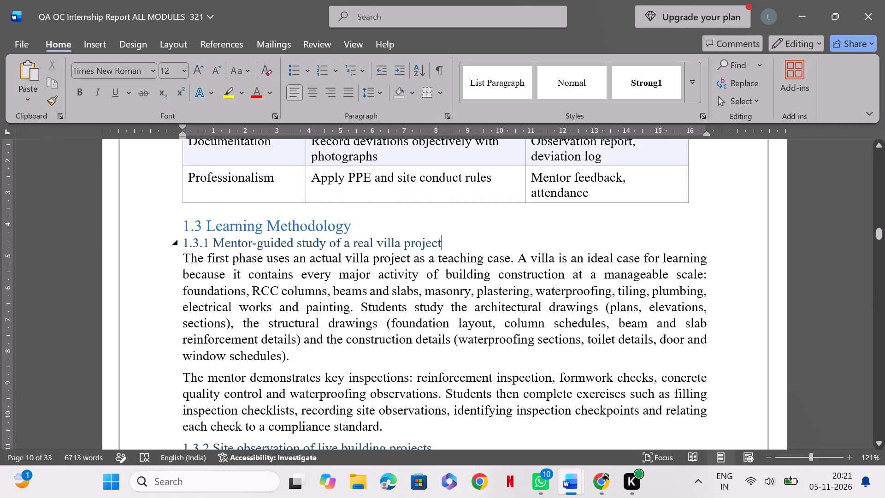
{"action": "left_click_drag", "start_coordinate": [449, 243], "coordinate": [219, 237]}
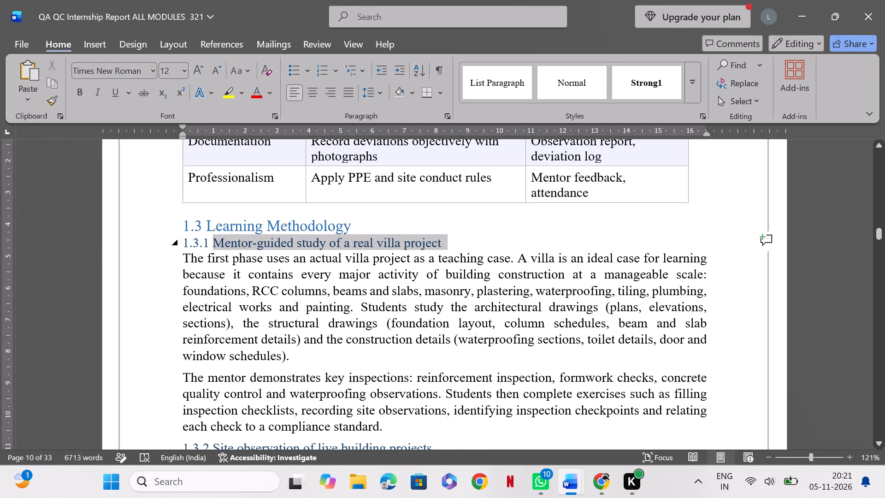
{"action": "left_click_drag", "start_coordinate": [219, 237], "coordinate": [185, 241]}
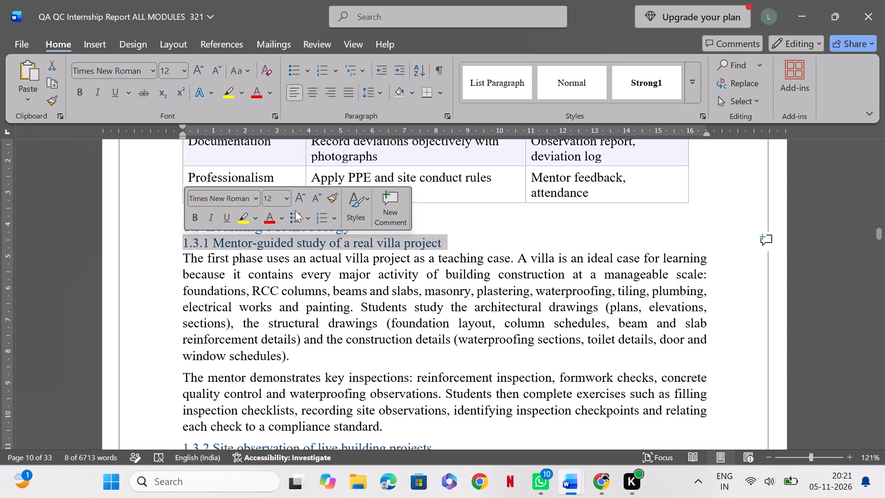
{"action": "left_click", "coordinate": [200, 220]}
{"action": "left_click", "coordinate": [519, 237]}
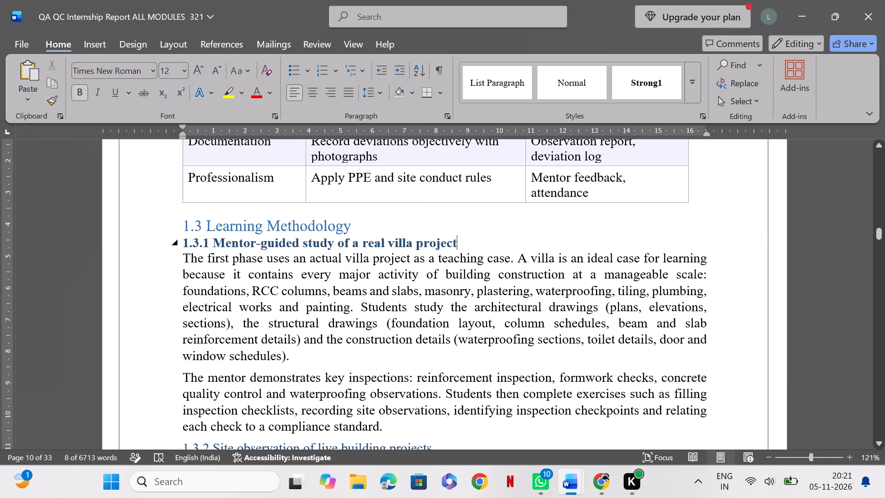
Make the subheading 1.3.2 Site observation of live building projects bold.
{"action": "scroll", "coordinate": [396, 313], "scroll_direction": "down", "scroll_amount": 2}
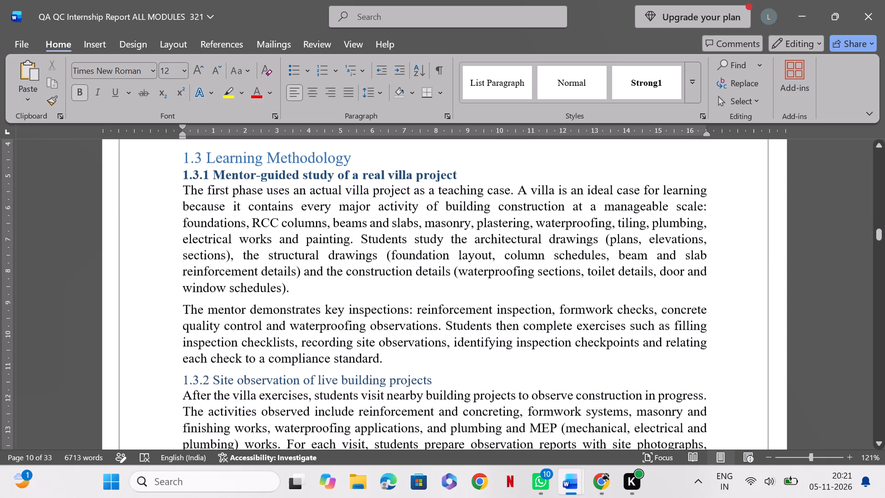
{"action": "left_click_drag", "start_coordinate": [447, 367], "coordinate": [243, 367]}
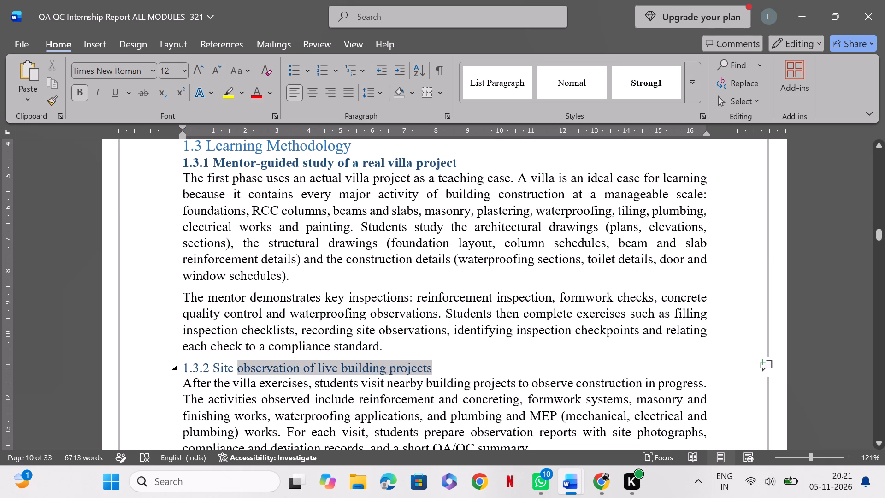
{"action": "left_click_drag", "start_coordinate": [243, 367], "coordinate": [178, 367]}
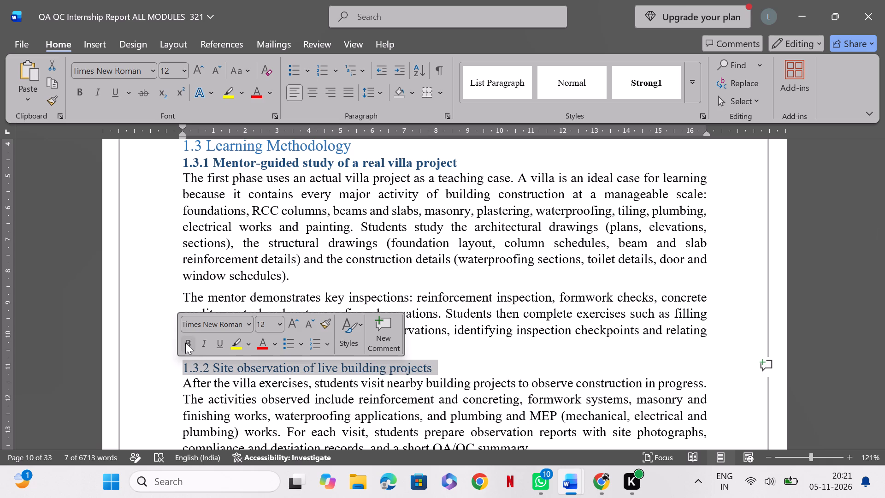
{"action": "left_click", "coordinate": [185, 343]}
Make the subheading 1.3.3 The four-stage learning cycle bold.
{"action": "scroll", "coordinate": [397, 399], "scroll_direction": "down", "scroll_amount": 4}
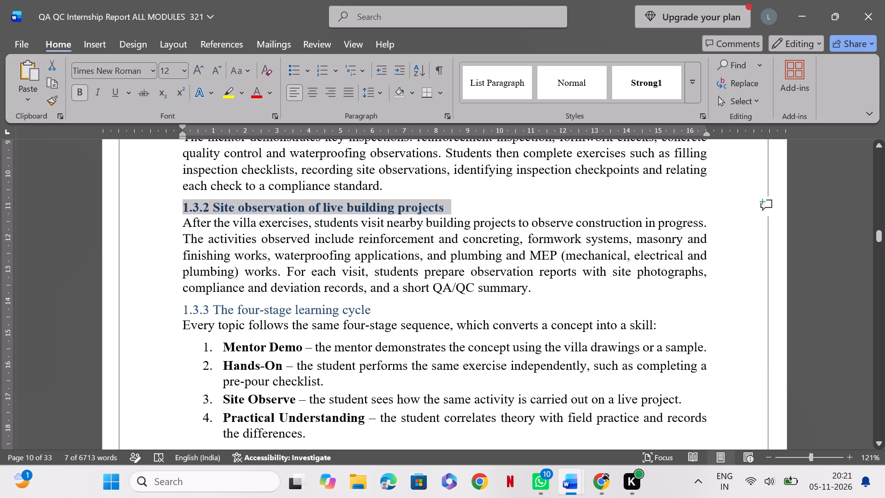
{"action": "left_click_drag", "start_coordinate": [385, 309], "coordinate": [166, 310]}
{"action": "left_click", "coordinate": [174, 288]}
Examine the page layout between section 1.3.3's numbered list and the learning cycle figure on the following page.
{"action": "scroll", "coordinate": [187, 300], "scroll_direction": "down", "scroll_amount": 3}
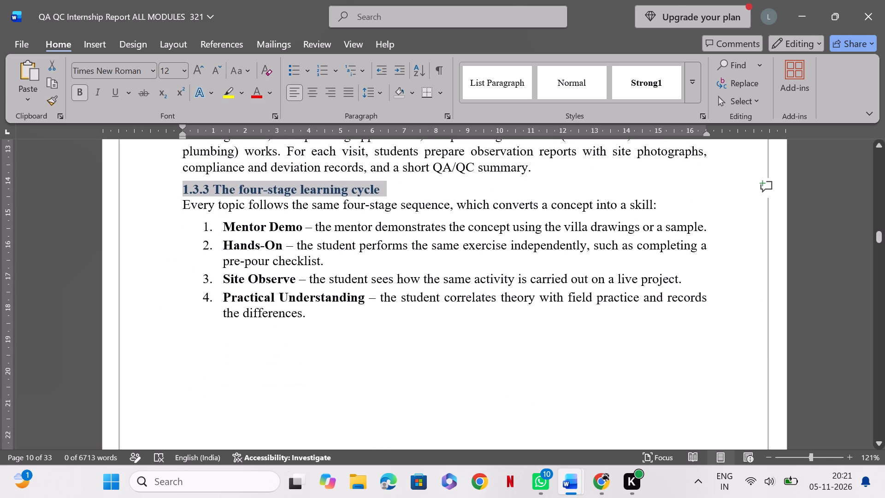
{"action": "scroll", "coordinate": [313, 285], "scroll_direction": "up", "scroll_amount": 1}
{"action": "scroll", "coordinate": [313, 285], "scroll_direction": "down", "scroll_amount": 4}
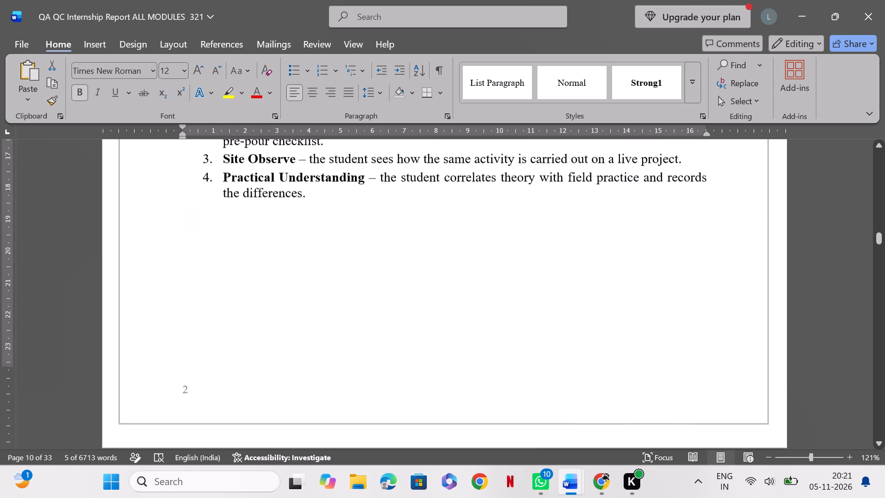
{"action": "scroll", "coordinate": [313, 285], "scroll_direction": "down", "scroll_amount": 8}
{"action": "scroll", "coordinate": [313, 285], "scroll_direction": "up", "scroll_amount": 3}
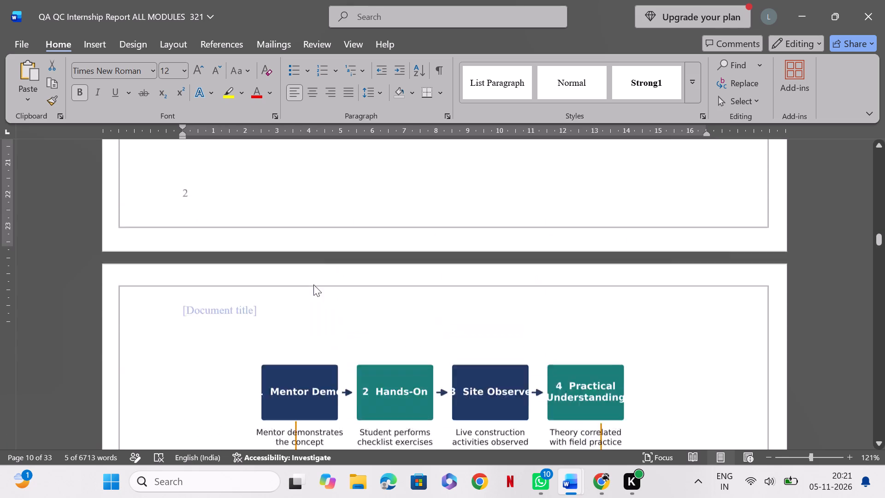
{"action": "scroll", "coordinate": [313, 285], "scroll_direction": "up", "scroll_amount": 13}
{"action": "scroll", "coordinate": [313, 285], "scroll_direction": "down", "scroll_amount": 7}
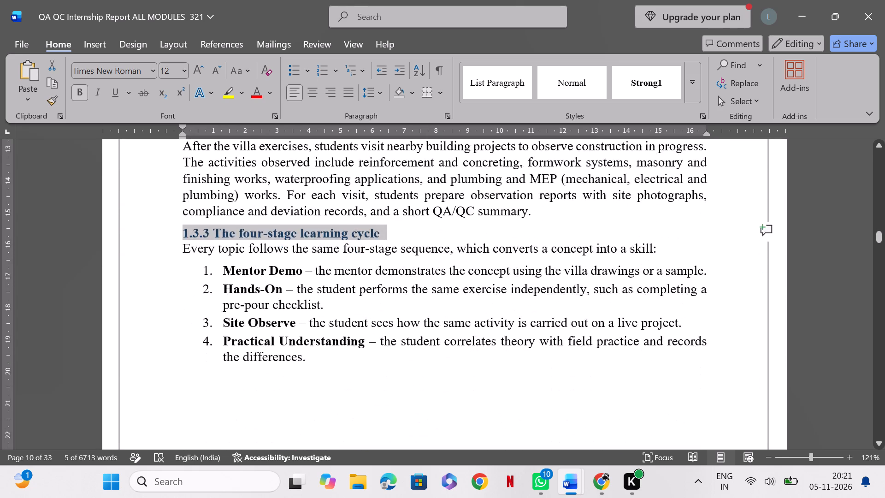
{"action": "scroll", "coordinate": [313, 285], "scroll_direction": "down", "scroll_amount": 9}
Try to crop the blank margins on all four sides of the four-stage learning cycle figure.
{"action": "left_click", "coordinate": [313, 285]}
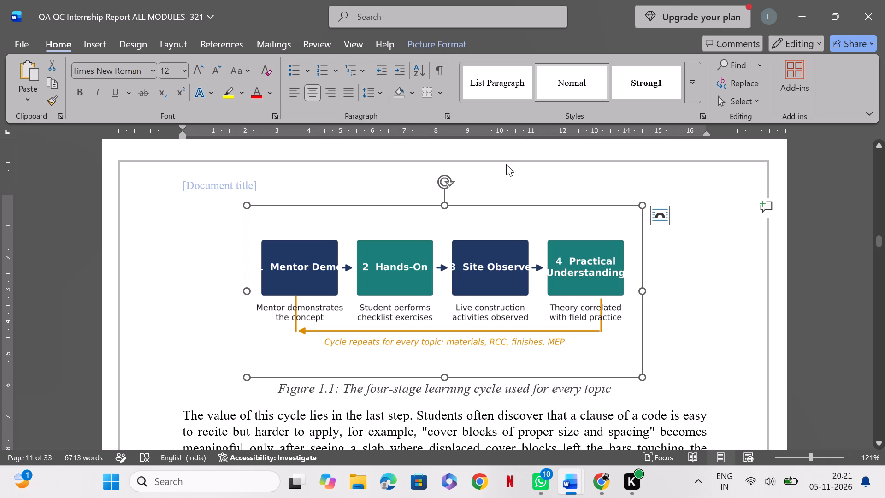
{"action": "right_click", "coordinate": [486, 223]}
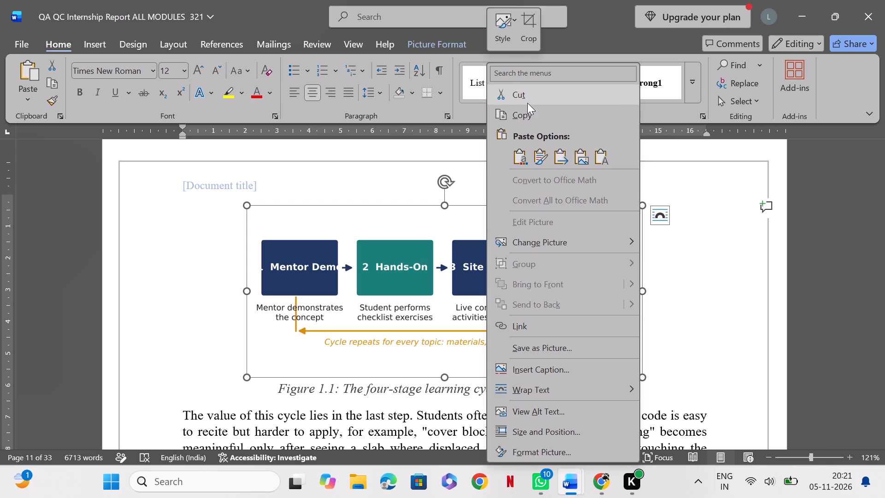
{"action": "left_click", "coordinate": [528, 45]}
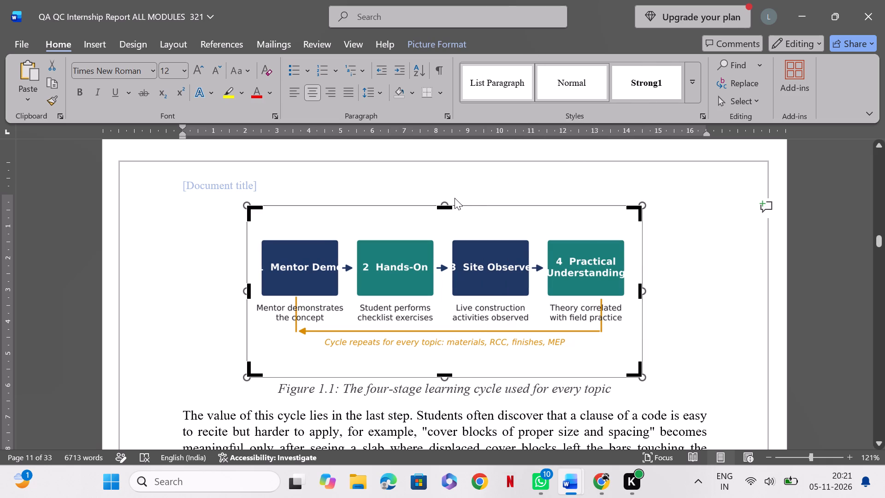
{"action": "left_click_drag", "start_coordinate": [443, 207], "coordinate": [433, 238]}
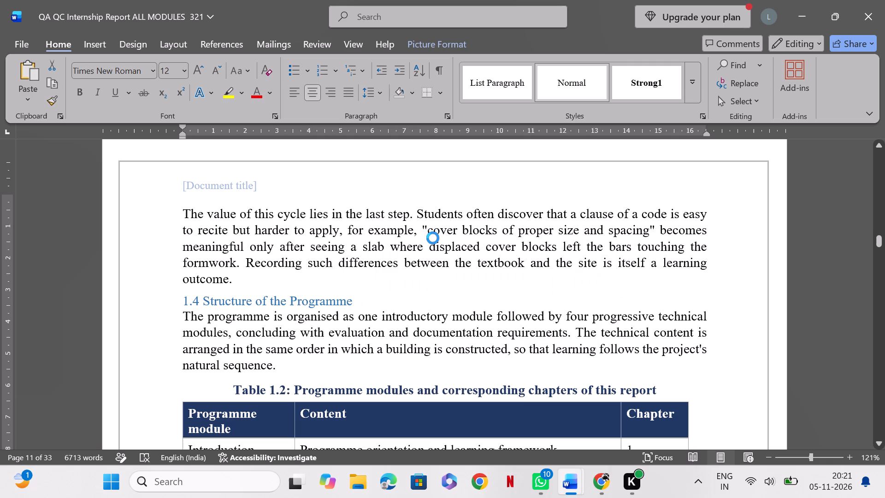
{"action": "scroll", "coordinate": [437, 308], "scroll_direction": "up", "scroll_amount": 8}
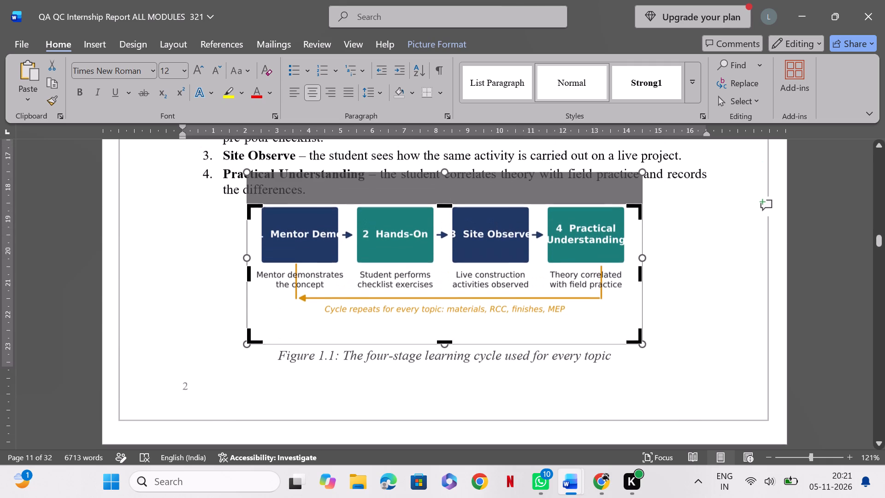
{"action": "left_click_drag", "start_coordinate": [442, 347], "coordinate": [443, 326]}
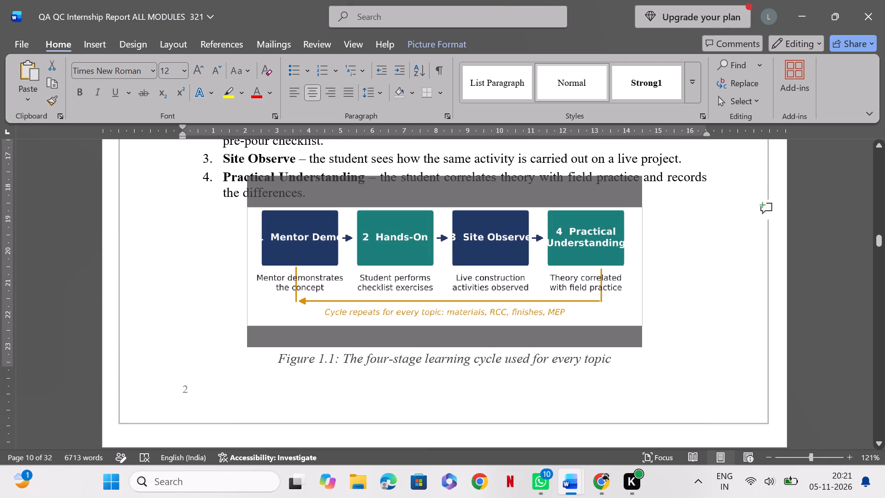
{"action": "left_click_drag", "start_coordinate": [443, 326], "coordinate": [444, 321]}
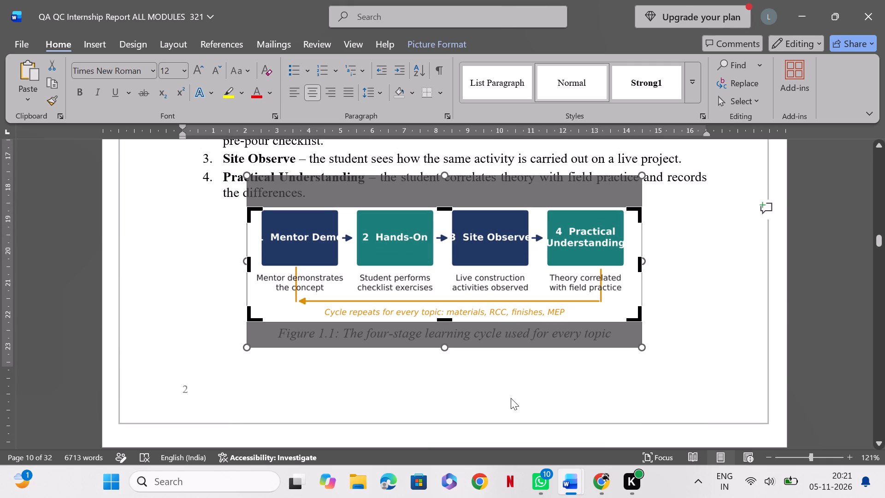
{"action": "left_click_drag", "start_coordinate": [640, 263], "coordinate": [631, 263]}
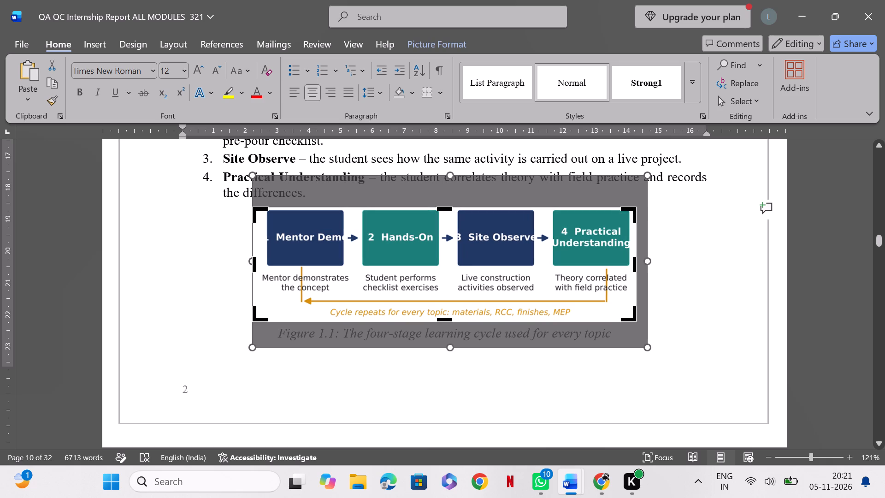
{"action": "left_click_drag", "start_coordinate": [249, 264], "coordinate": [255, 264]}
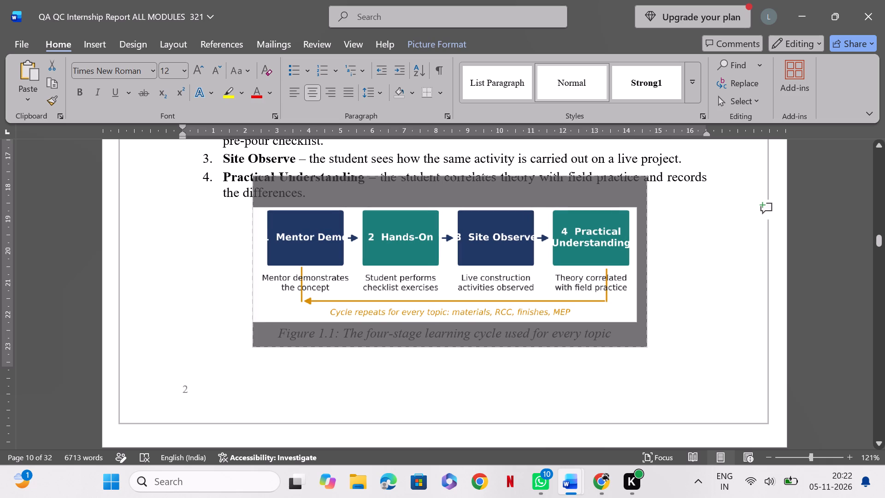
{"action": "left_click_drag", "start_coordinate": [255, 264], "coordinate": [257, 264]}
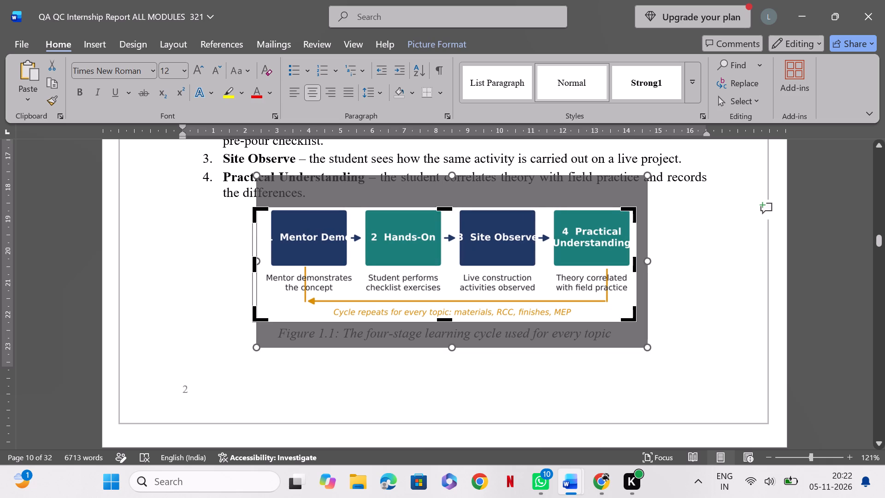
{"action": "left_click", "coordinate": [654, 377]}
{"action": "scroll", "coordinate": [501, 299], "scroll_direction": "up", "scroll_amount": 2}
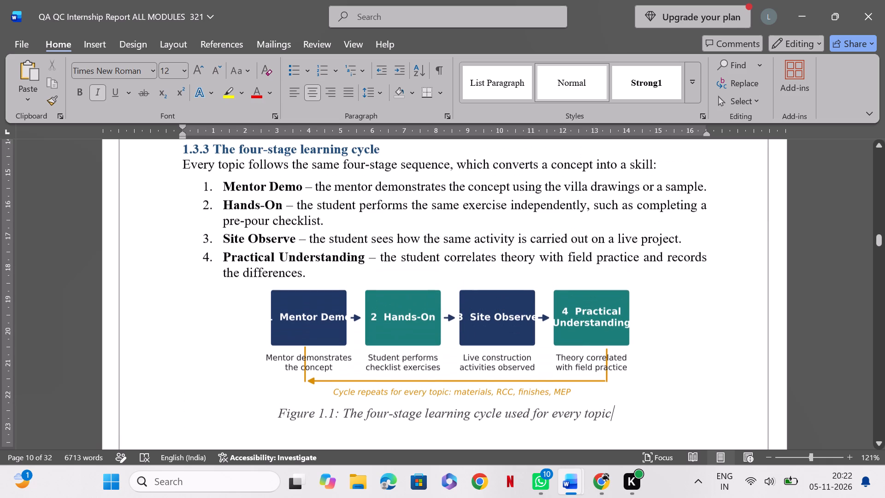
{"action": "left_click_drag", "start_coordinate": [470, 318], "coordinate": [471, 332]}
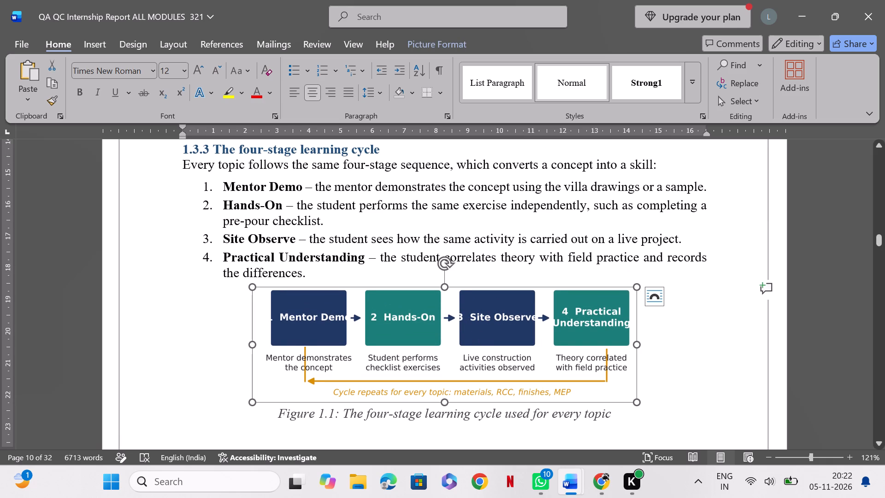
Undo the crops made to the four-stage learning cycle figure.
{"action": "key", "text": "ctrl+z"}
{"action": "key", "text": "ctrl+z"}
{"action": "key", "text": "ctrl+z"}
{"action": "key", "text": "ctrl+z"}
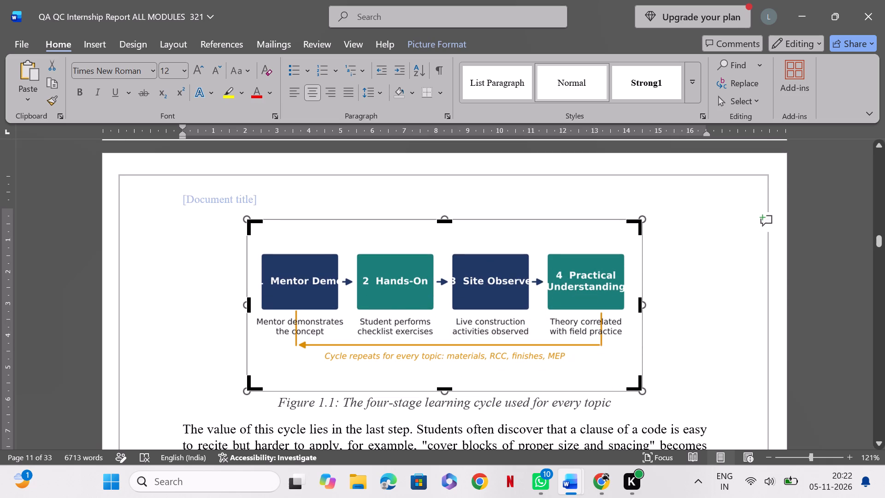
Crop only the blank margins above and below the diagram in the four-stage learning cycle figure.
{"action": "left_click_drag", "start_coordinate": [445, 389], "coordinate": [452, 366]}
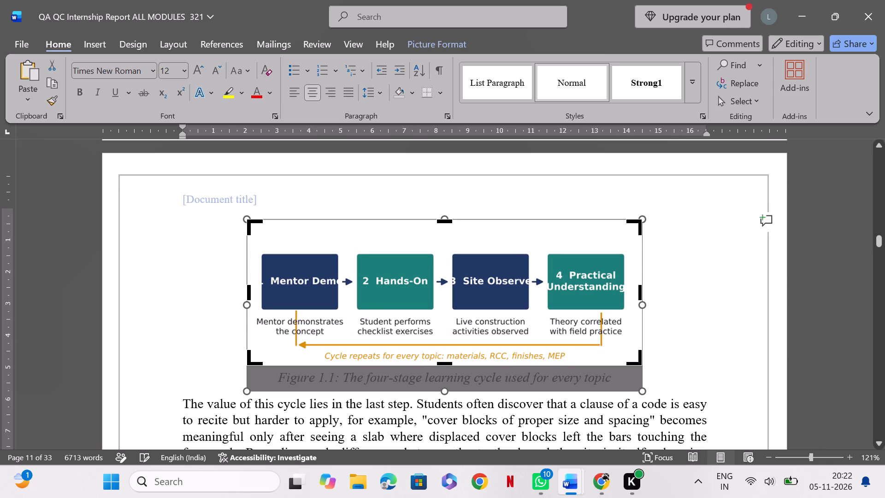
{"action": "left_click_drag", "start_coordinate": [447, 222], "coordinate": [446, 237]}
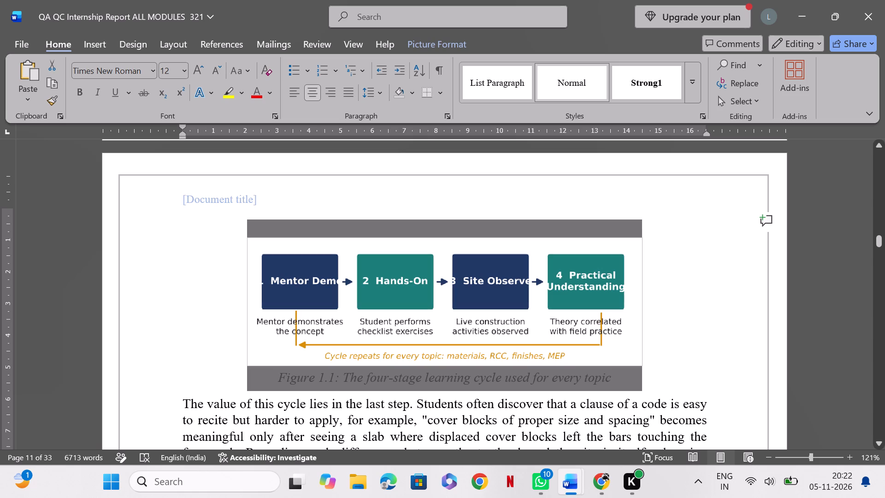
{"action": "left_click_drag", "start_coordinate": [446, 237], "coordinate": [446, 250]}
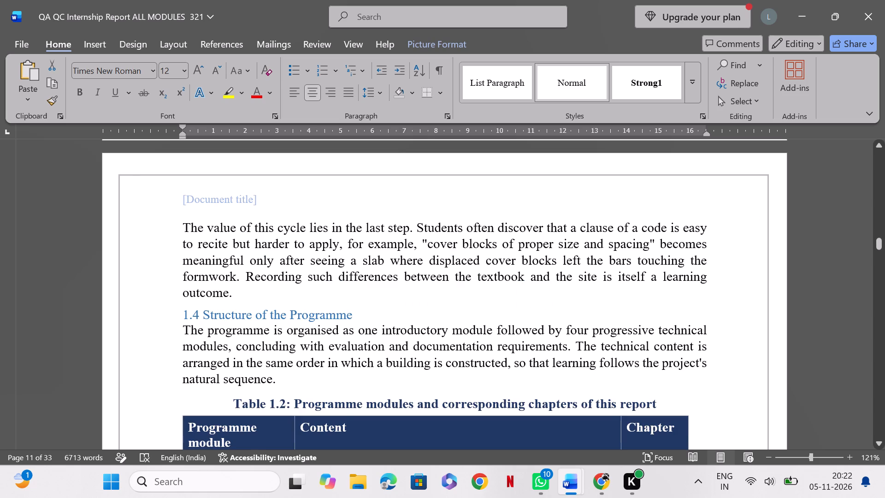
{"action": "scroll", "coordinate": [507, 263], "scroll_direction": "up", "scroll_amount": 9}
{"action": "left_click", "coordinate": [757, 417]}
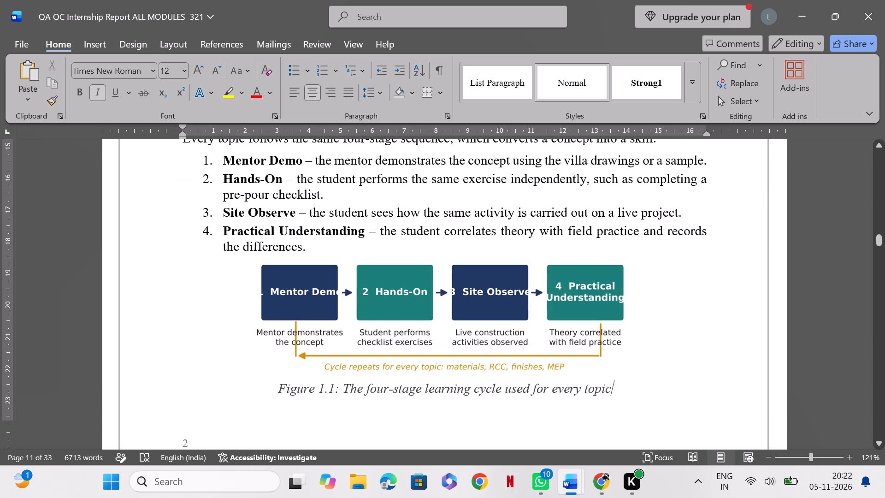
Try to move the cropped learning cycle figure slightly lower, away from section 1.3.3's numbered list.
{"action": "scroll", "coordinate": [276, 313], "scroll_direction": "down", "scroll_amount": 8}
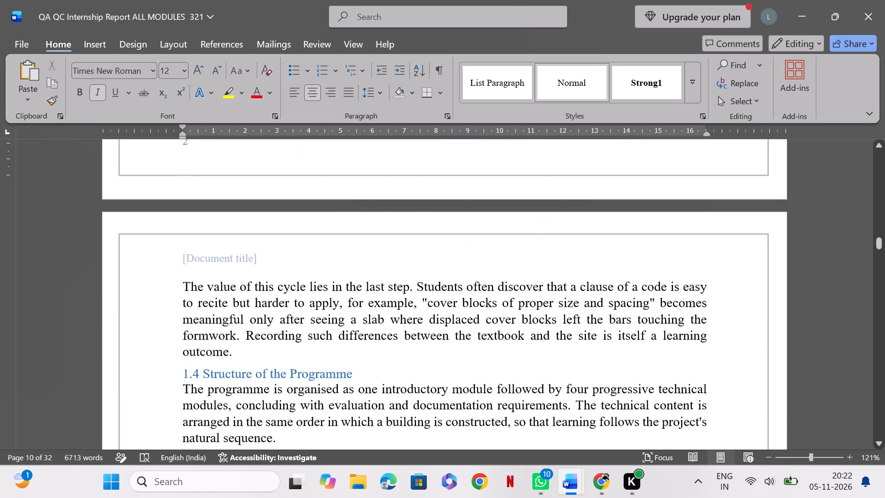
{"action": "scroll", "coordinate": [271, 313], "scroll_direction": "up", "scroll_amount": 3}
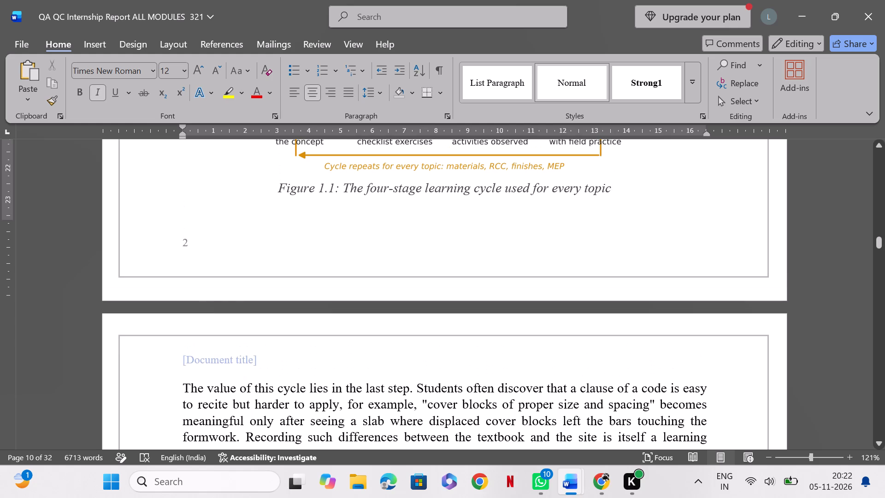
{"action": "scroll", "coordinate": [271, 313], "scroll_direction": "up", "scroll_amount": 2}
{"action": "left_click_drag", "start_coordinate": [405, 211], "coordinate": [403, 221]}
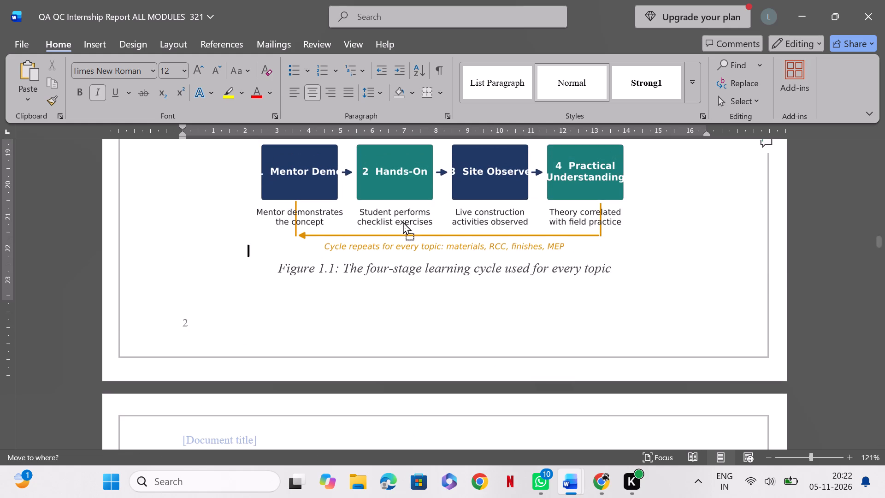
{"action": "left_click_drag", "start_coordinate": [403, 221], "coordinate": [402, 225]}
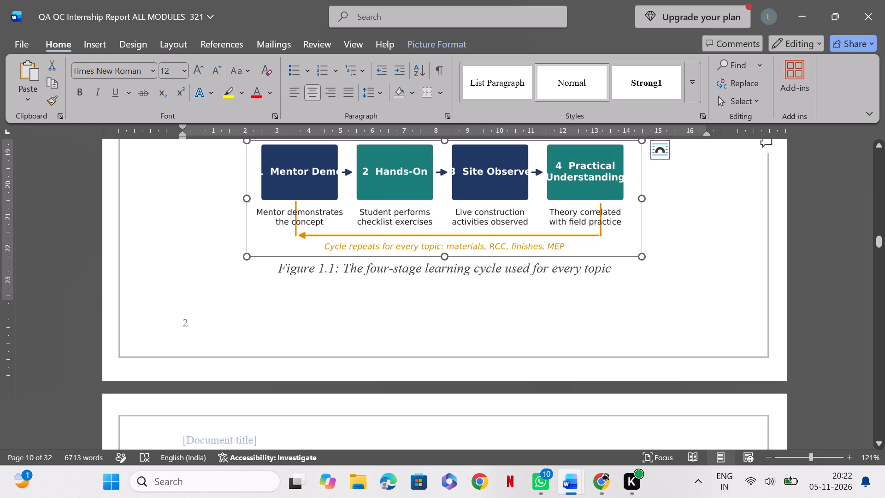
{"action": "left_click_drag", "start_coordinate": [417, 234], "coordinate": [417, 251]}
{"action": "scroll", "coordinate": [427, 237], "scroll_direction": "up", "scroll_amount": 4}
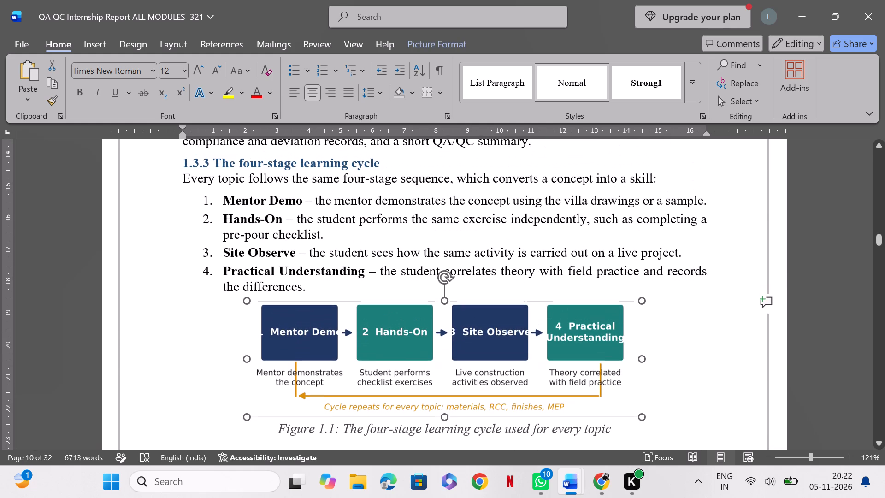
Set the learning cycle figure's text wrapping to In Front of Text.
{"action": "left_click", "coordinate": [668, 314]}
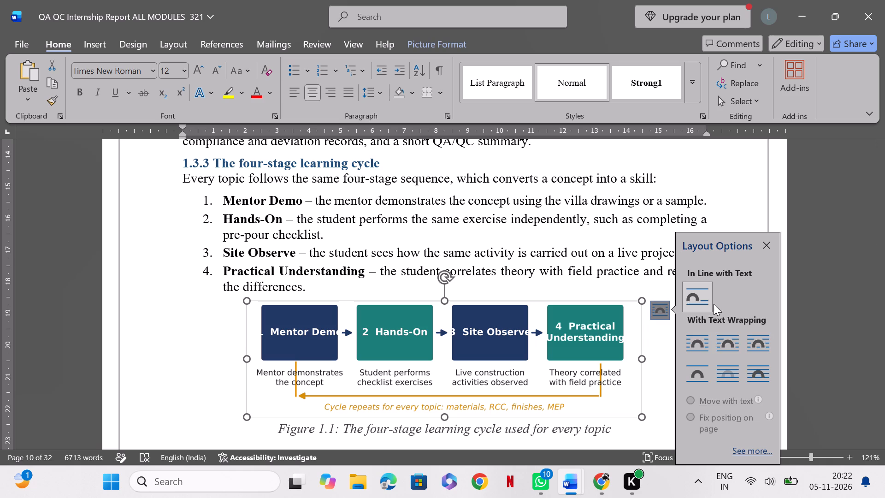
{"action": "left_click", "coordinate": [750, 367]}
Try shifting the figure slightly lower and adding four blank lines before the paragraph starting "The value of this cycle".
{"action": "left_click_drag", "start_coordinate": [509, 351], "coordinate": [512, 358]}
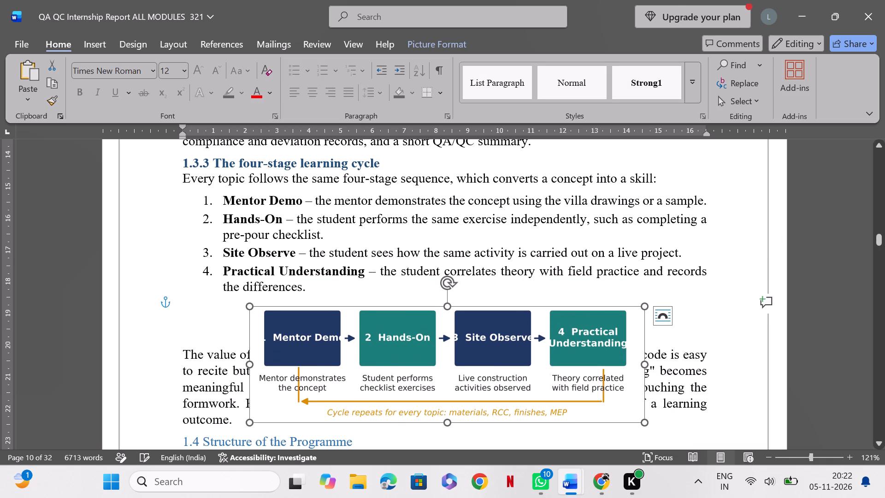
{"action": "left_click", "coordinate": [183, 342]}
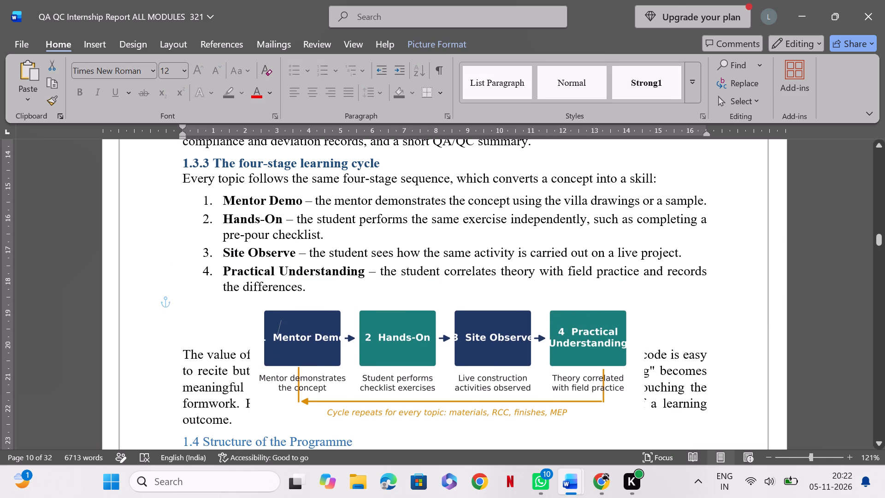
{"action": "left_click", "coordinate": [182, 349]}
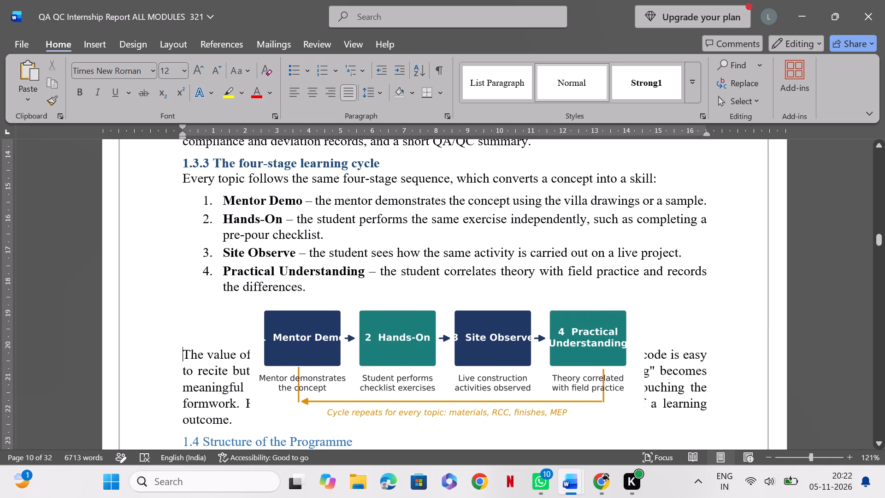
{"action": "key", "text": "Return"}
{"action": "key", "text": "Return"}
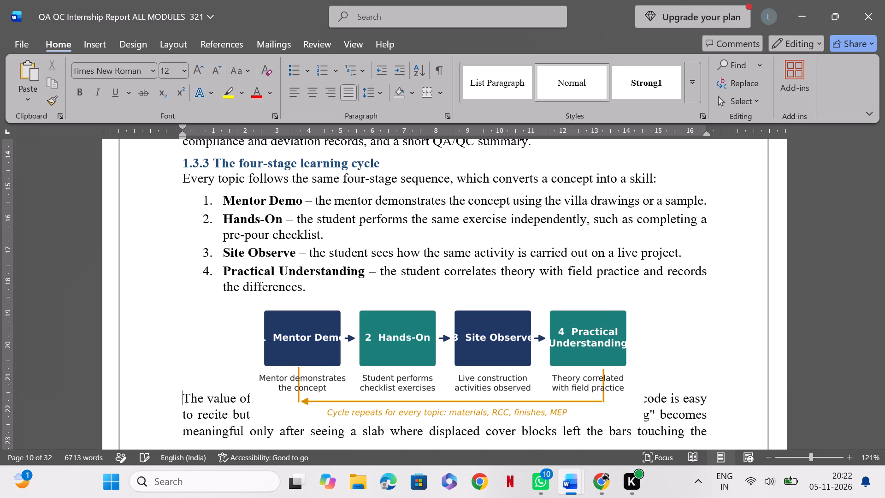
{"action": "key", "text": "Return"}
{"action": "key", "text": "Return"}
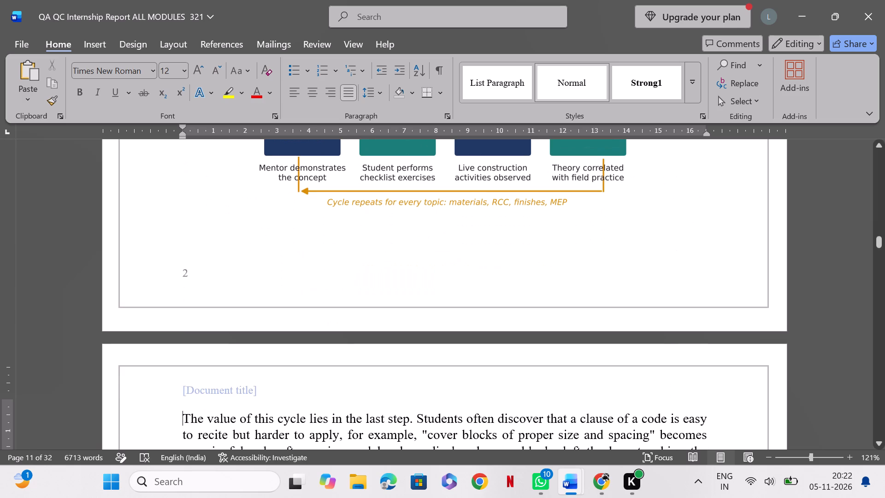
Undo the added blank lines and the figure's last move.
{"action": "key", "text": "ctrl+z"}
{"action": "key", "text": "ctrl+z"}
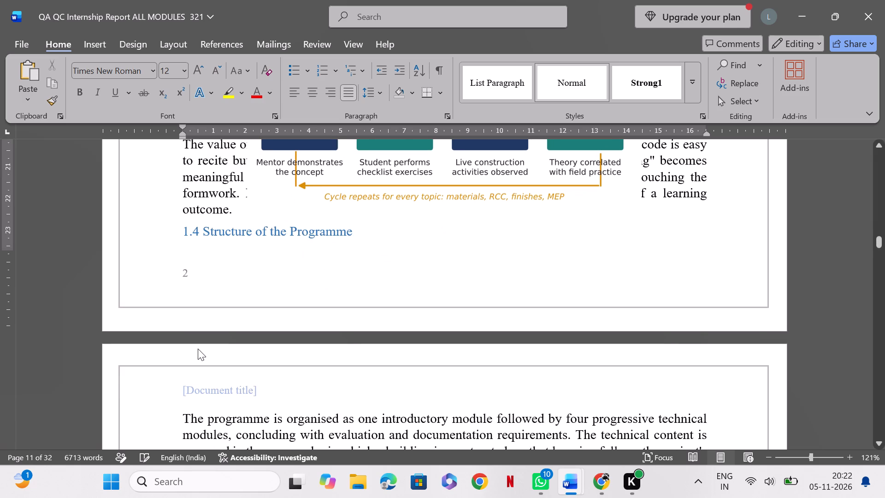
Move the figure clear of the Figure 1.1 caption and insert four blank lines before that caption.
{"action": "left_click_drag", "start_coordinate": [275, 302], "coordinate": [336, 356]}
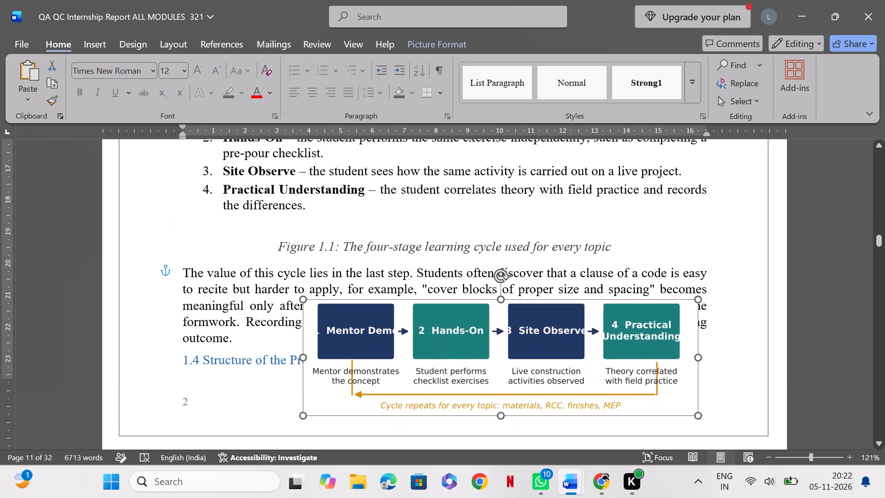
{"action": "left_click_drag", "start_coordinate": [336, 356], "coordinate": [312, 180]}
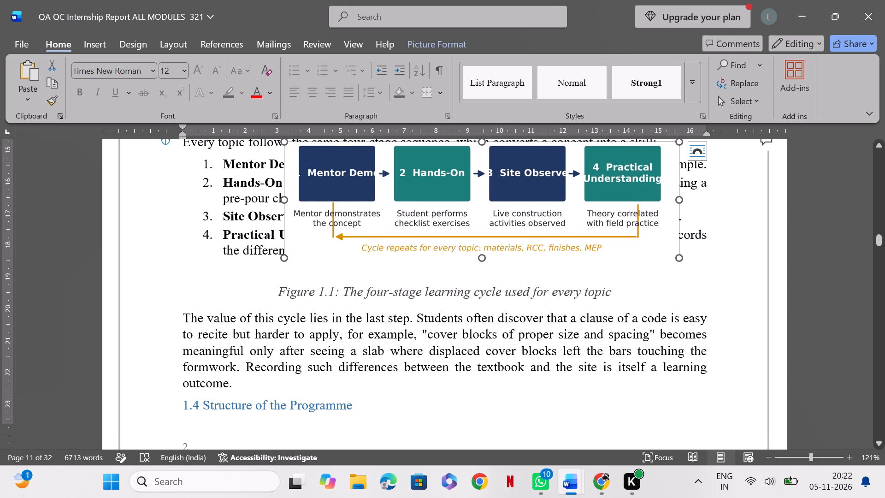
{"action": "left_click", "coordinate": [277, 286]}
{"action": "key", "text": "Return"}
{"action": "key", "text": "Return"}
{"action": "key", "text": "Return"}
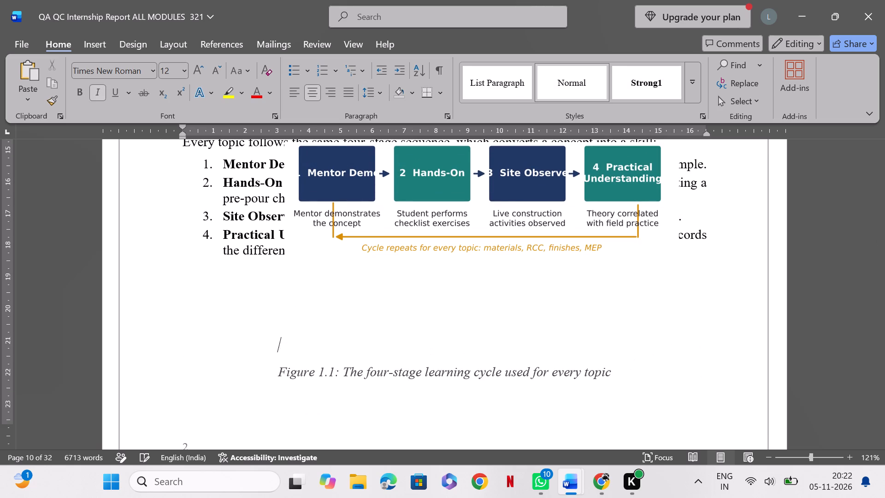
{"action": "key", "text": "Return"}
{"action": "key", "text": "Return"}
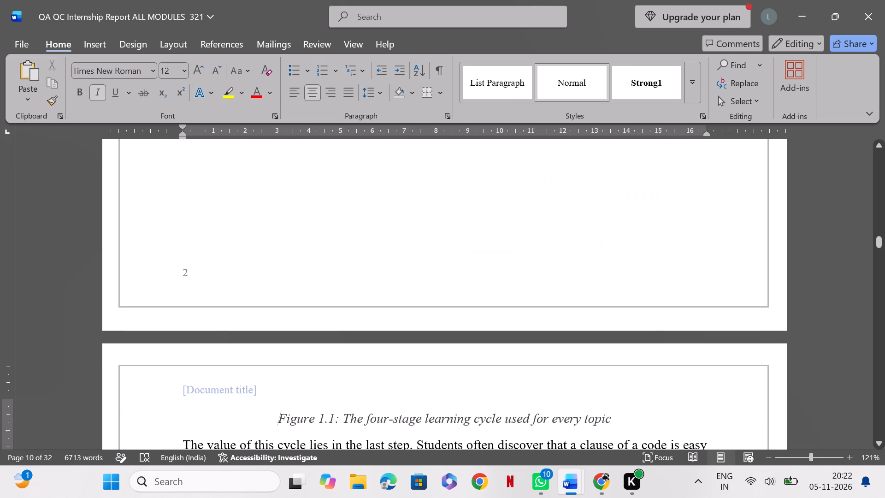
{"action": "key", "text": "BackSpace"}
Place the learning cycle figure, roughly centred, in the blank space between the numbered list and the Figure 1.1 caption.
{"action": "scroll", "coordinate": [281, 288], "scroll_direction": "up", "scroll_amount": 4}
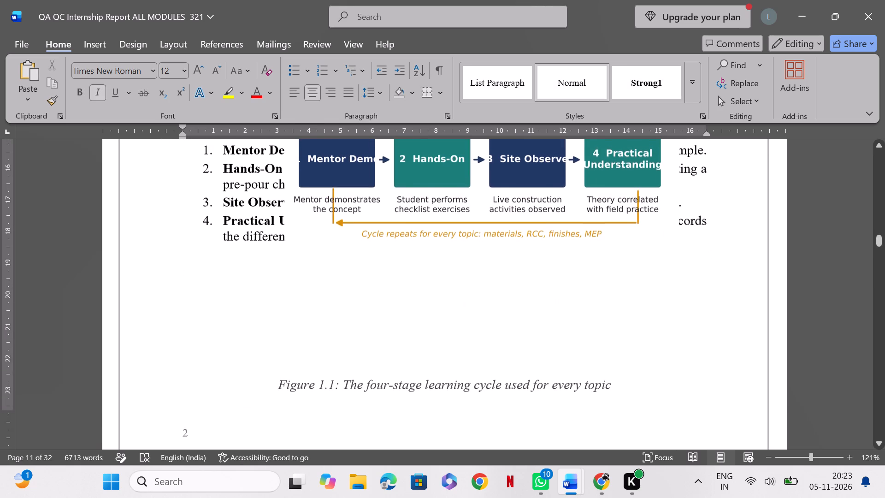
{"action": "left_click_drag", "start_coordinate": [425, 186], "coordinate": [386, 308]}
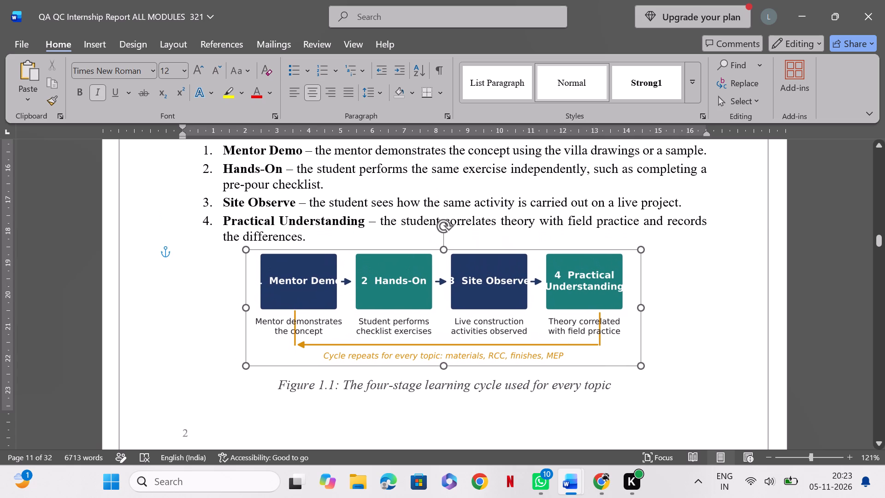
Nudge the learning cycle figure very slightly lower above the Figure 1.1 caption.
{"action": "left_click_drag", "start_coordinate": [386, 308], "coordinate": [387, 310]}
{"action": "left_click", "coordinate": [675, 368]}
Increase the font size of the heading "1.4 Structure of the Programme" to 14, leaving it non-bold.
{"action": "scroll", "coordinate": [409, 291], "scroll_direction": "down", "scroll_amount": 5}
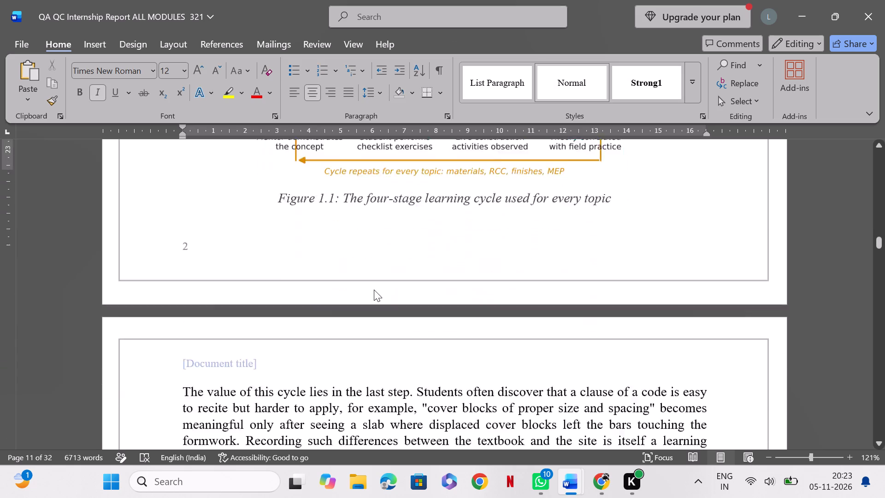
{"action": "scroll", "coordinate": [374, 290], "scroll_direction": "down", "scroll_amount": 4}
{"action": "left_click_drag", "start_coordinate": [355, 304], "coordinate": [231, 300]}
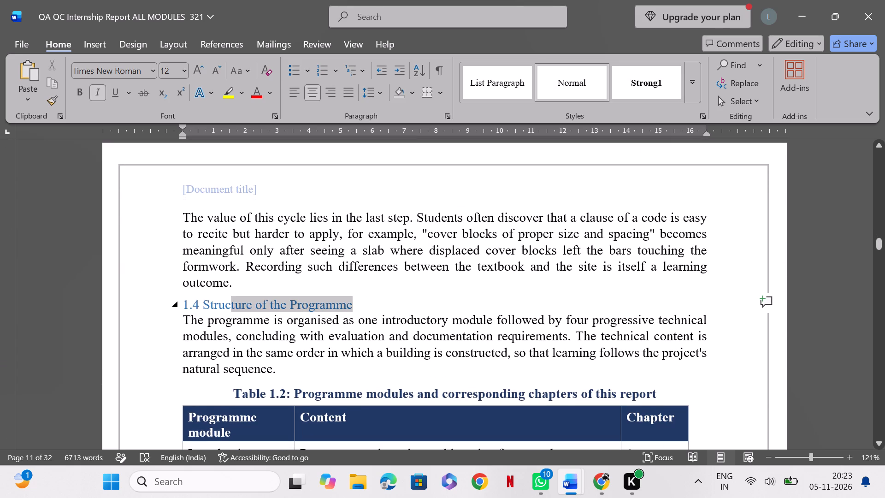
{"action": "left_click_drag", "start_coordinate": [231, 300], "coordinate": [179, 297]}
{"action": "left_click", "coordinate": [192, 275]}
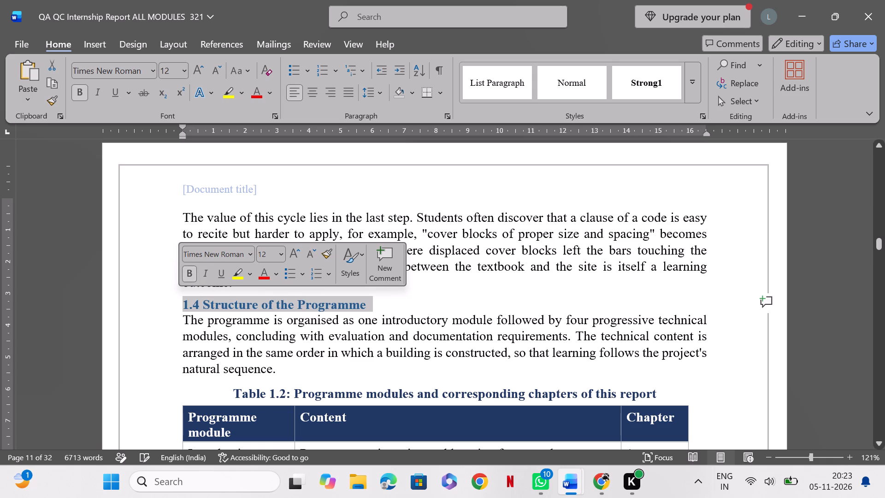
{"action": "left_click", "coordinate": [183, 268]}
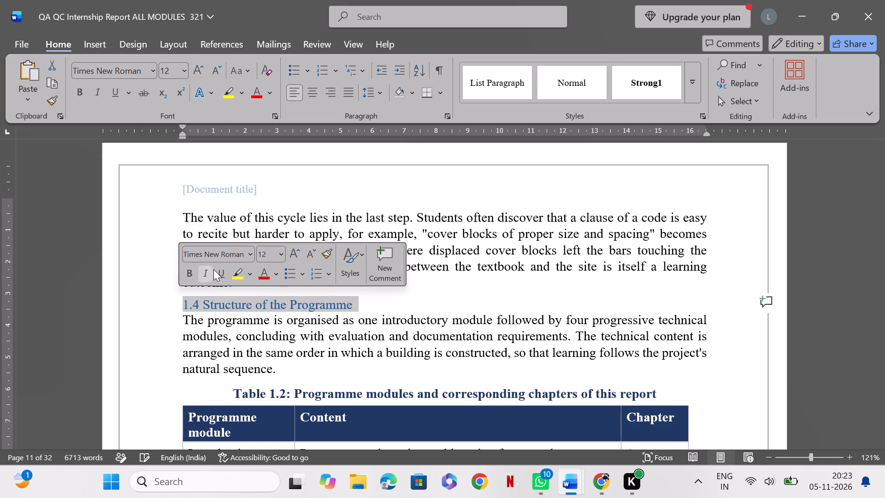
{"action": "left_click", "coordinate": [299, 255]}
{"action": "left_click", "coordinate": [357, 329]}
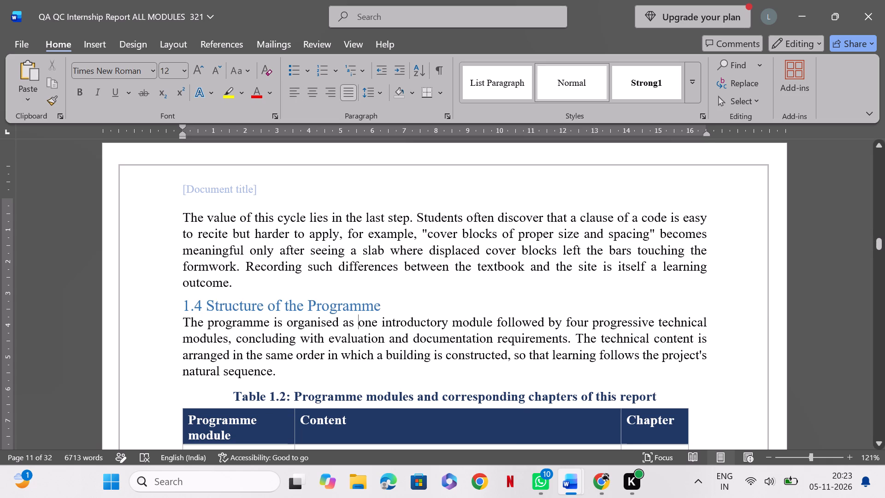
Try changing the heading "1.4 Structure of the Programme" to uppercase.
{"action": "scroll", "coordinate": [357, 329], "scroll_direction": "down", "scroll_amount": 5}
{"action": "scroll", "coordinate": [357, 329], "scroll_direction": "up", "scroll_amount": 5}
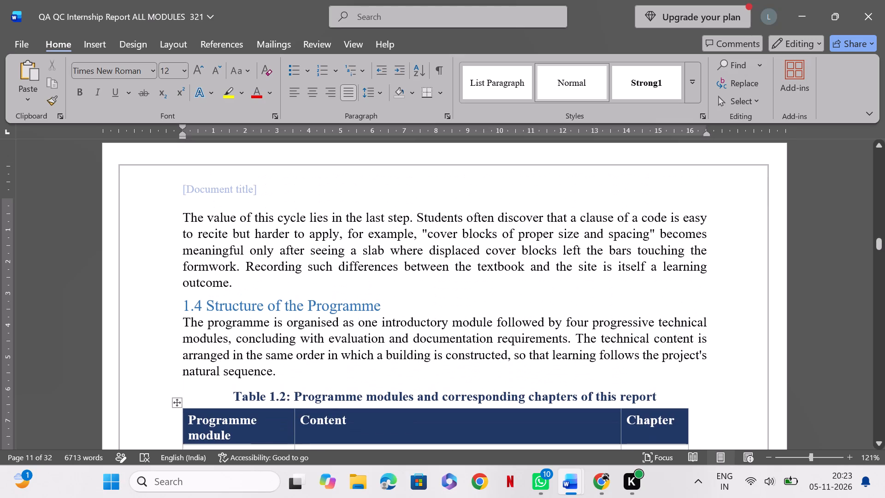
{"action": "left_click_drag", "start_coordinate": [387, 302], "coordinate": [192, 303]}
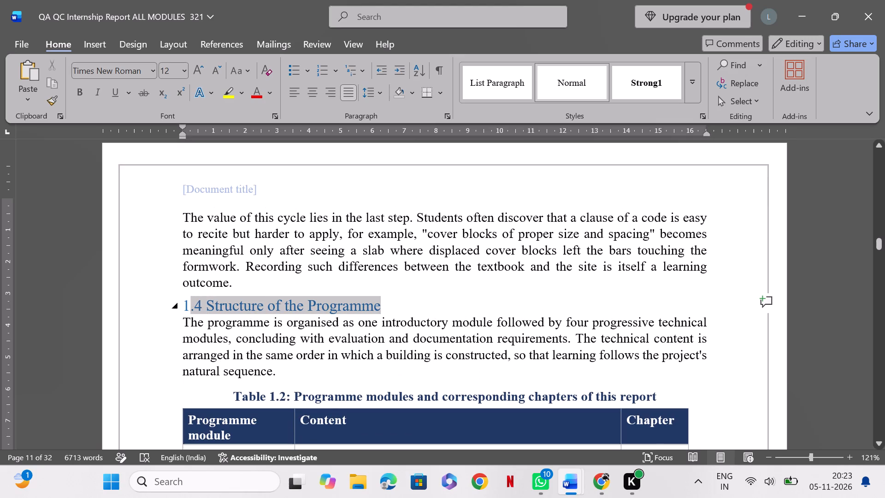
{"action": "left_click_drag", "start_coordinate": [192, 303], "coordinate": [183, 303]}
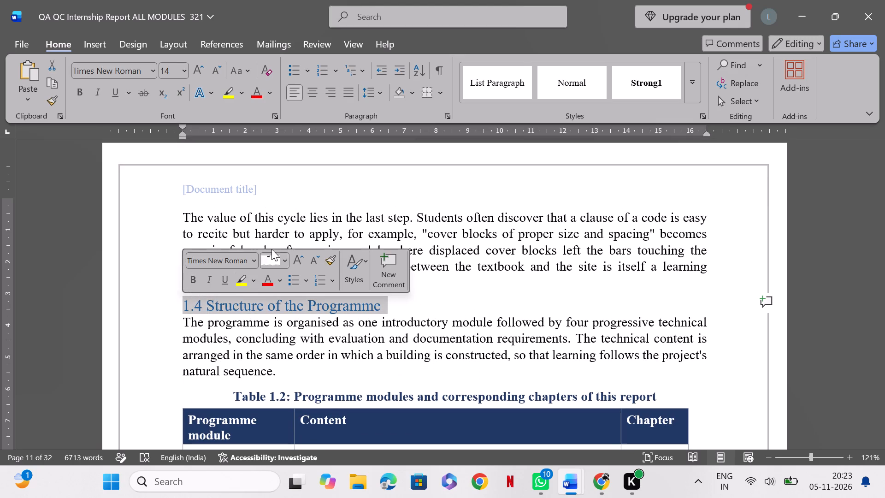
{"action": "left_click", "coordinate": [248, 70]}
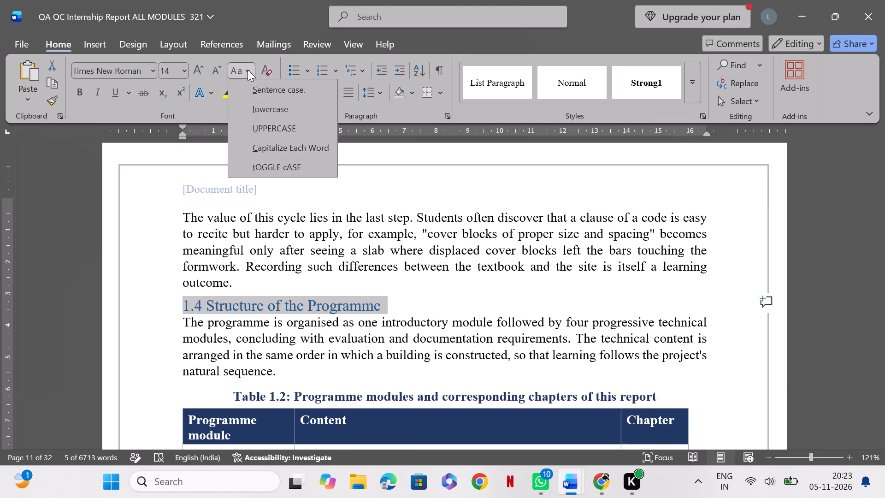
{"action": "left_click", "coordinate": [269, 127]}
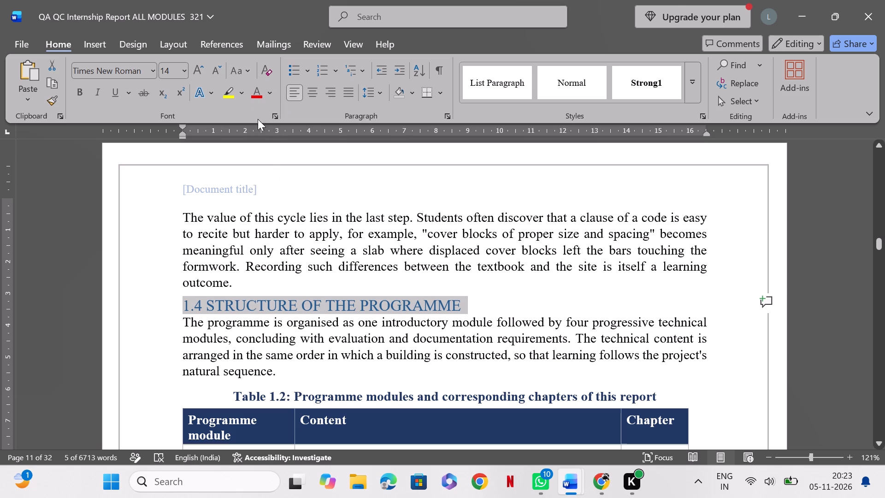
Change the section 1.4 heading's case to Capitalize Each Word.
{"action": "left_click", "coordinate": [247, 79]}
{"action": "left_click", "coordinate": [247, 75]}
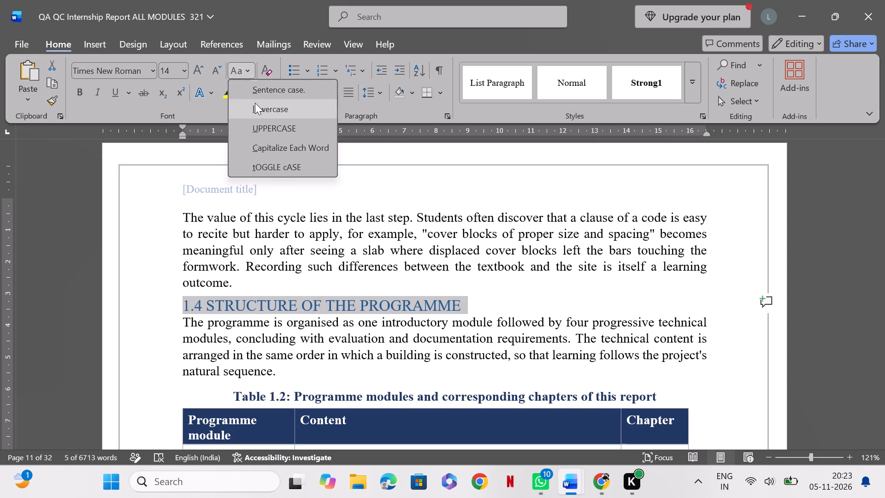
{"action": "left_click", "coordinate": [263, 138]}
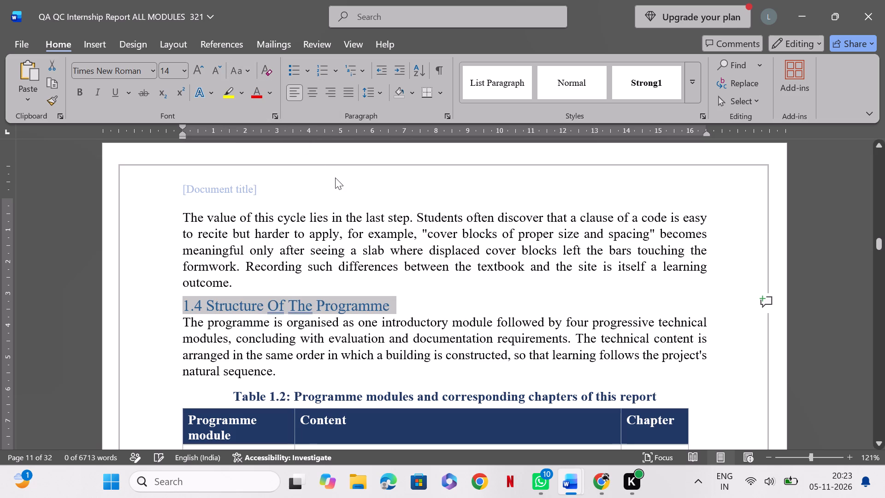
{"action": "left_click", "coordinate": [335, 178]}
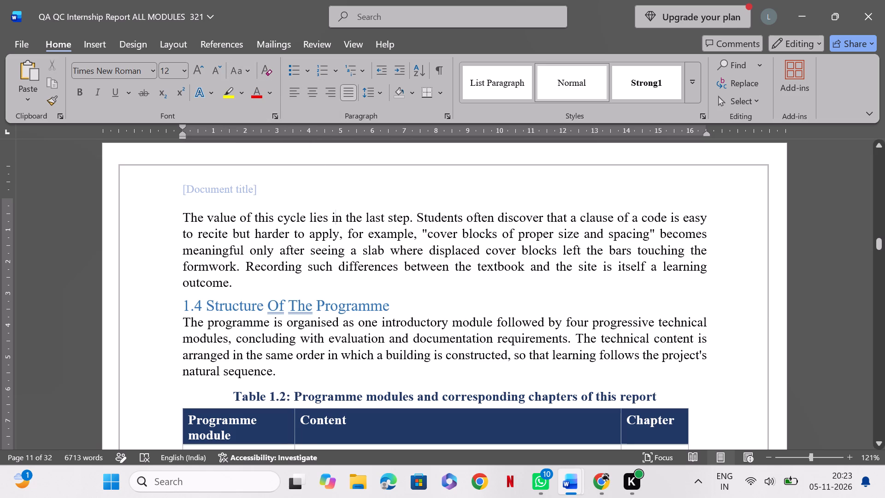
Increase the font size of the heading "1.5 Role of a Quality Engineer on a Building Project" to 14.
{"action": "scroll", "coordinate": [303, 297], "scroll_direction": "down", "scroll_amount": 5}
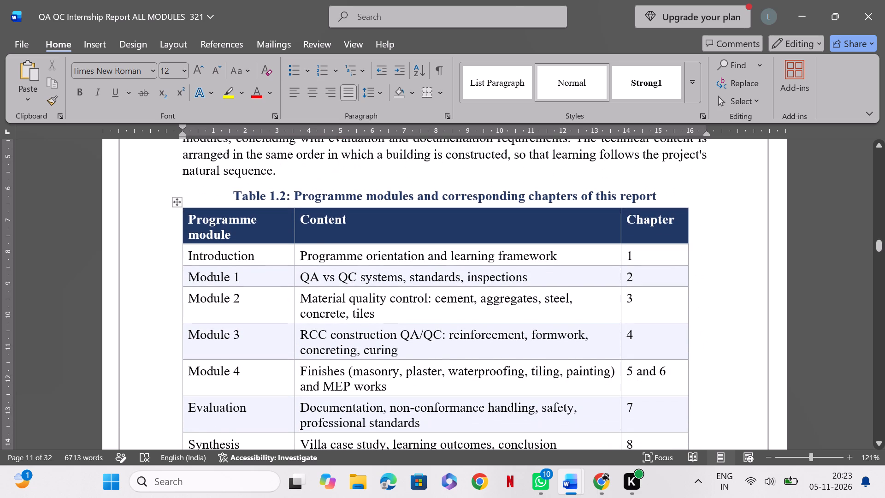
{"action": "scroll", "coordinate": [303, 297], "scroll_direction": "down", "scroll_amount": 7}
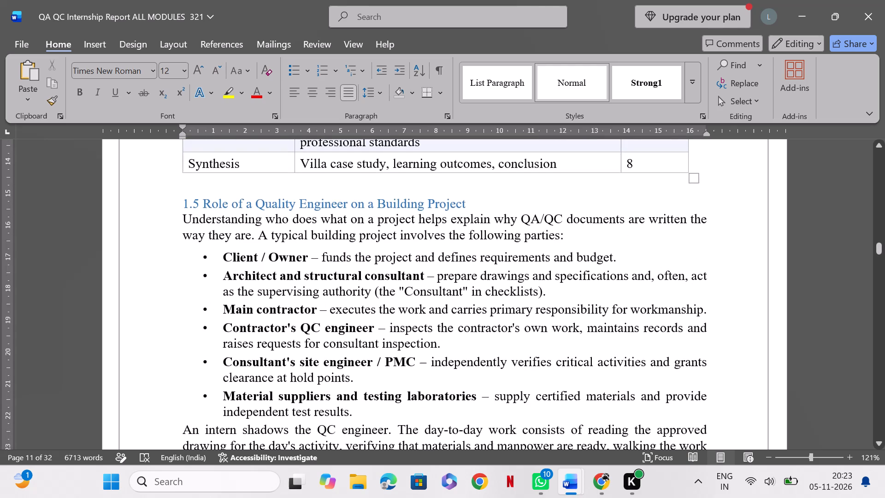
{"action": "left_click_drag", "start_coordinate": [467, 204], "coordinate": [183, 195]}
{"action": "left_click", "coordinate": [295, 147]}
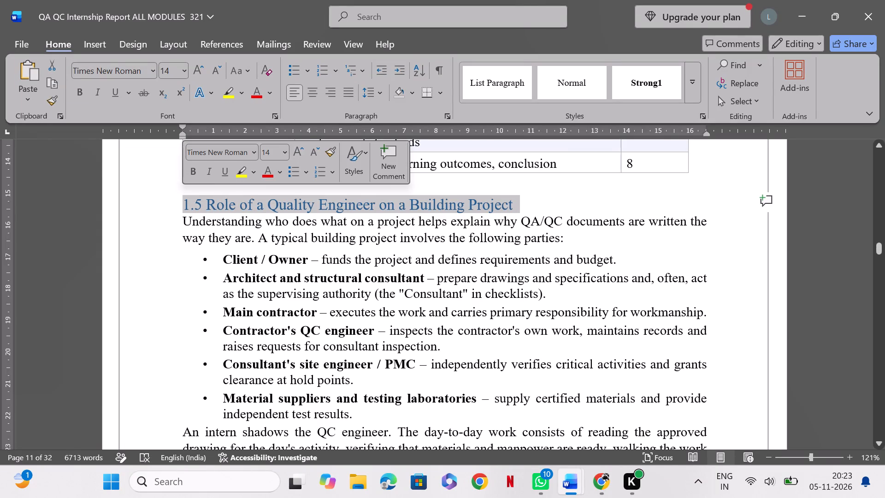
Check how the closing paragraph of section 1.5 runs across the page break.
{"action": "scroll", "coordinate": [285, 257], "scroll_direction": "down", "scroll_amount": 10}
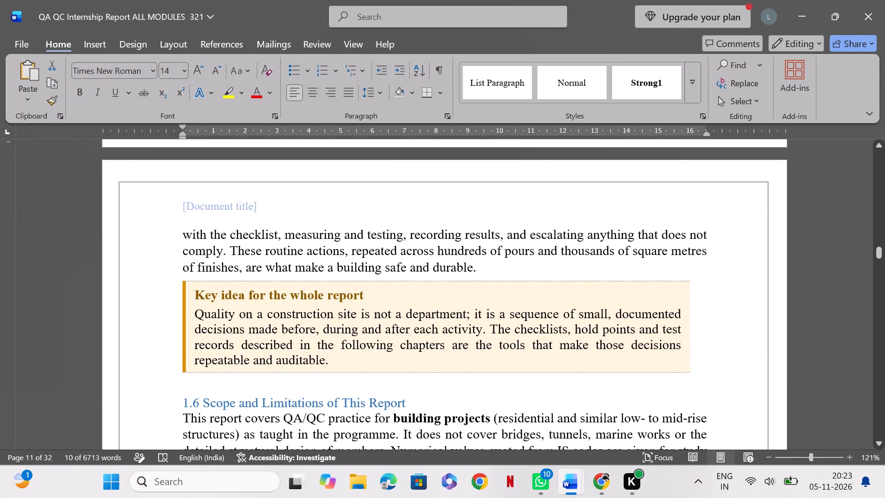
{"action": "scroll", "coordinate": [285, 257], "scroll_direction": "up", "scroll_amount": 4}
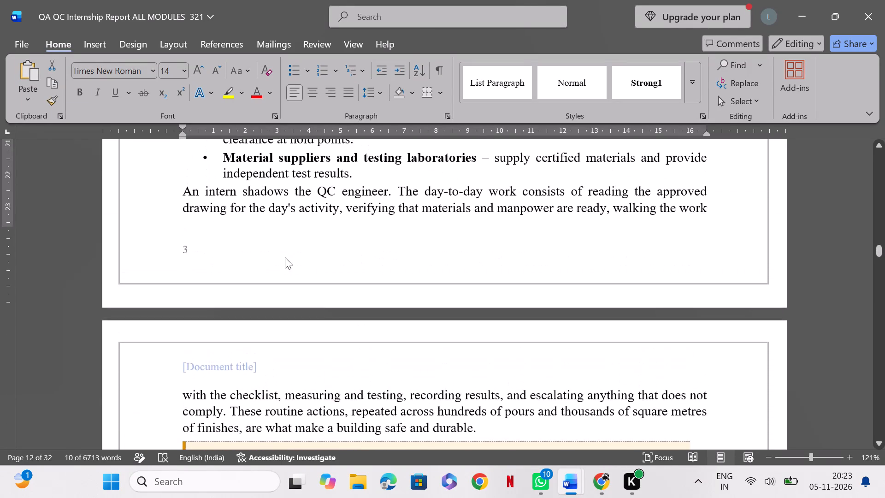
{"action": "scroll", "coordinate": [285, 257], "scroll_direction": "up", "scroll_amount": 1}
{"action": "scroll", "coordinate": [285, 257], "scroll_direction": "down", "scroll_amount": 1}
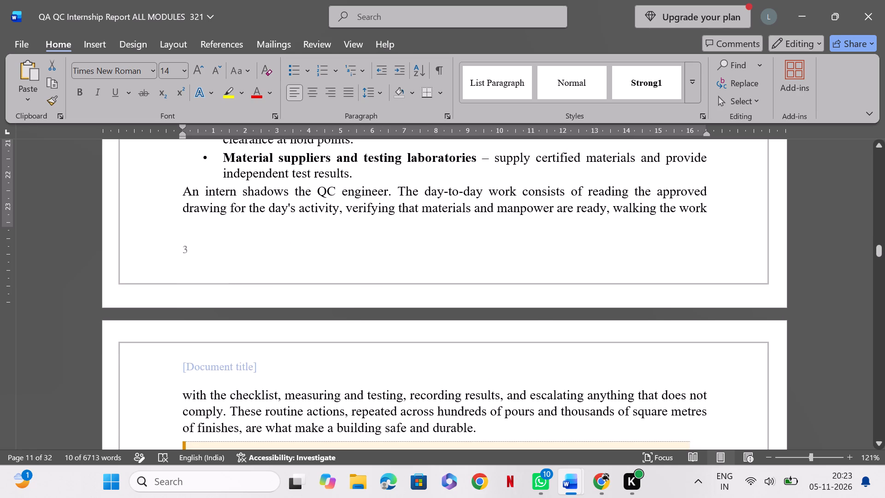
{"action": "left_click", "coordinate": [729, 207]}
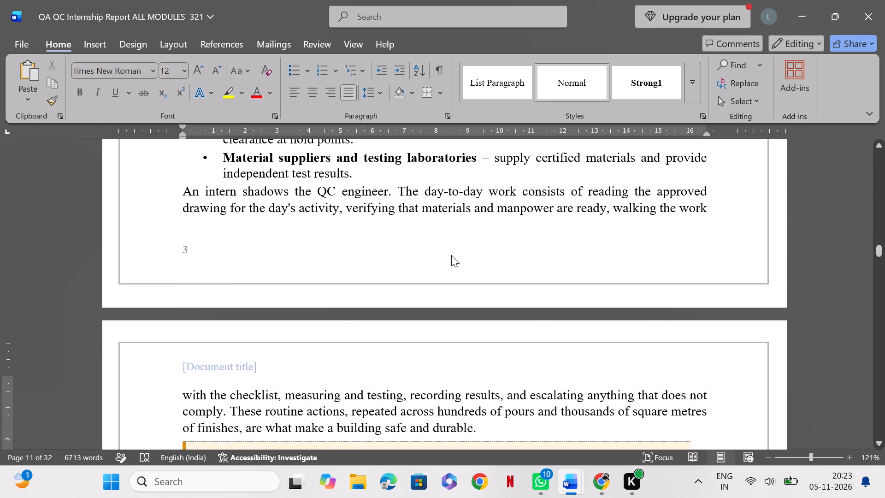
Delete all the text inside the "Key idea for the whole report" callout box.
{"action": "scroll", "coordinate": [447, 256], "scroll_direction": "down", "scroll_amount": 5}
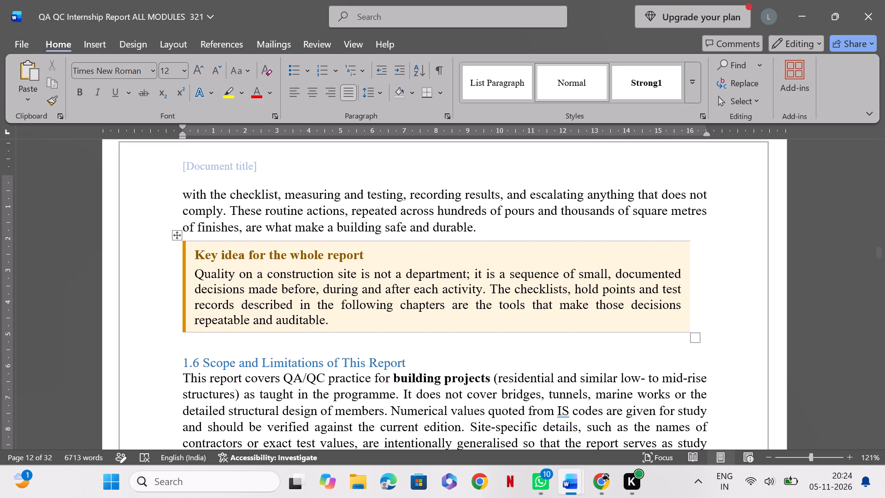
{"action": "left_click", "coordinate": [462, 295]}
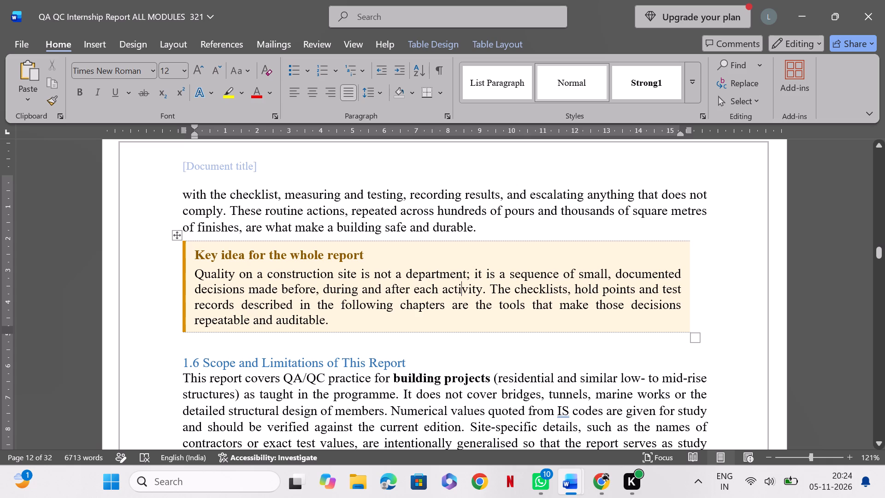
{"action": "left_click_drag", "start_coordinate": [337, 318], "coordinate": [195, 243]}
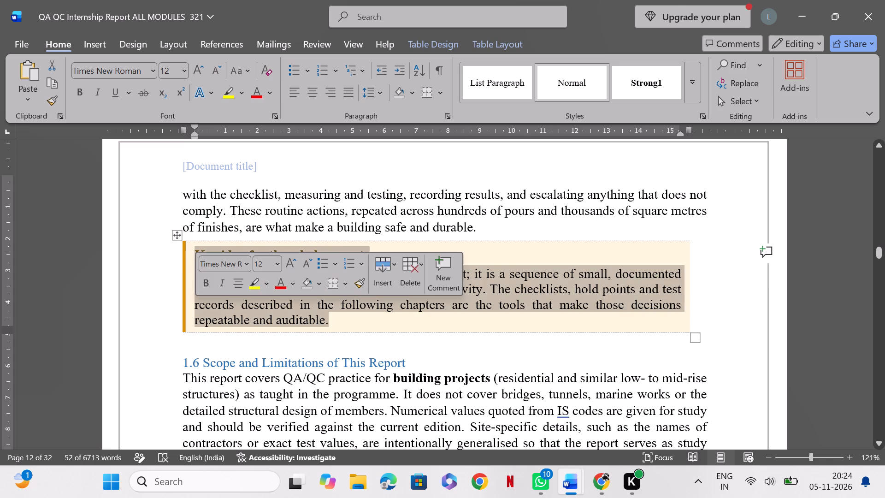
{"action": "key", "text": "BackSpace"}
{"action": "key", "text": "BackSpace"}
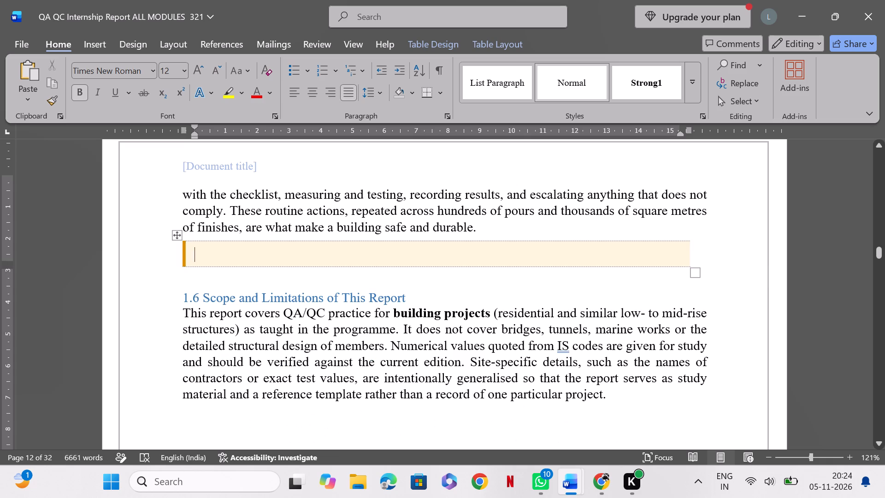
Split the emptied callout box's cell into 2 columns and 1 row.
{"action": "scroll", "coordinate": [195, 243], "scroll_direction": "down", "scroll_amount": 1}
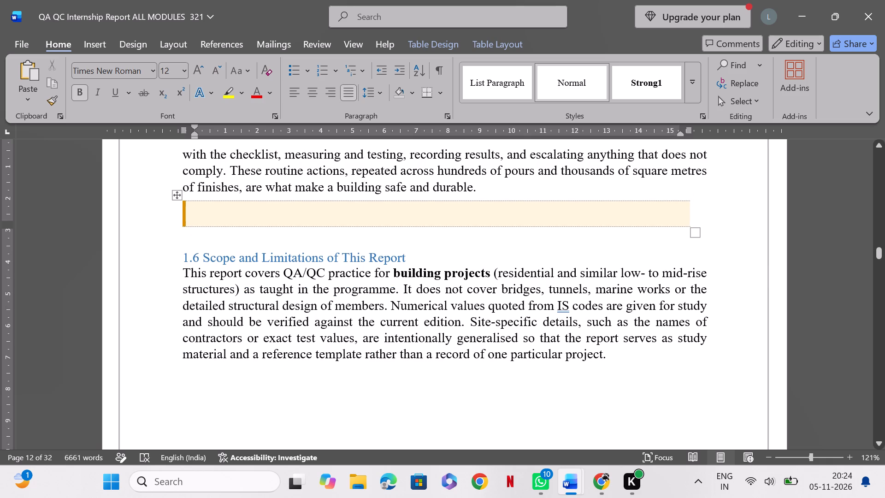
{"action": "left_click", "coordinate": [484, 225]}
{"action": "left_click", "coordinate": [484, 225]}
{"action": "right_click", "coordinate": [484, 225]}
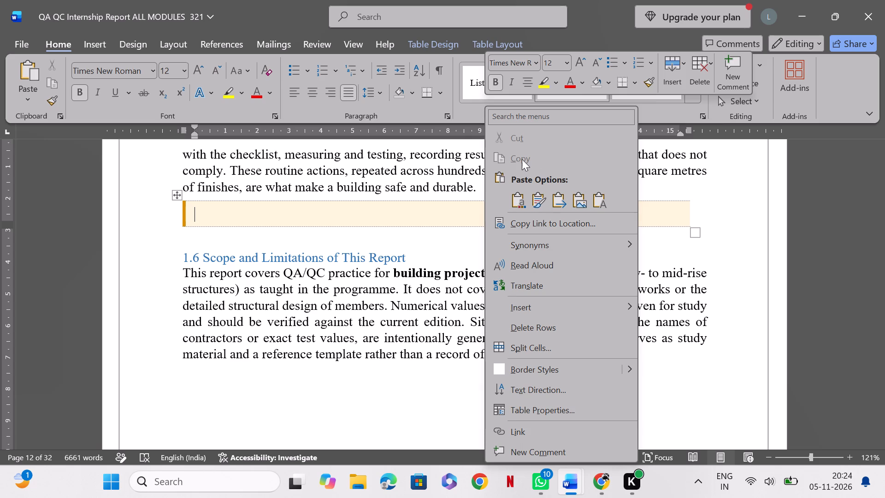
{"action": "key", "text": "Delete"}
{"action": "left_click", "coordinate": [523, 343]}
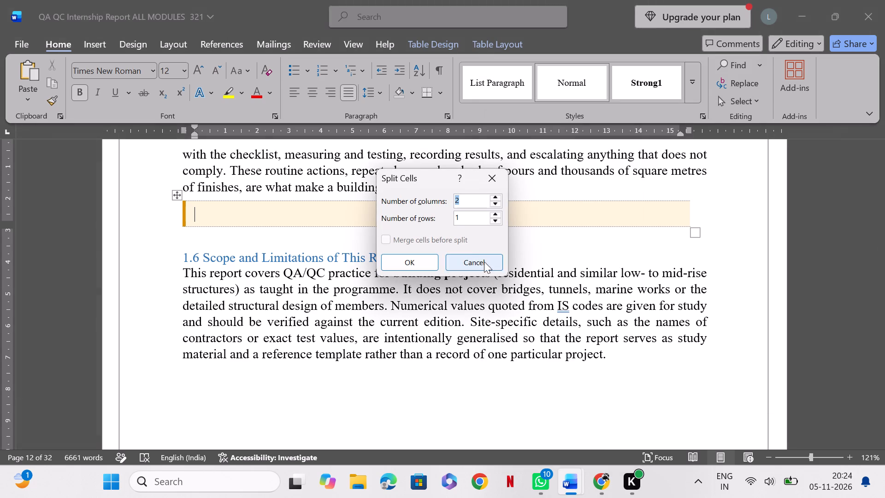
{"action": "left_click", "coordinate": [424, 262]}
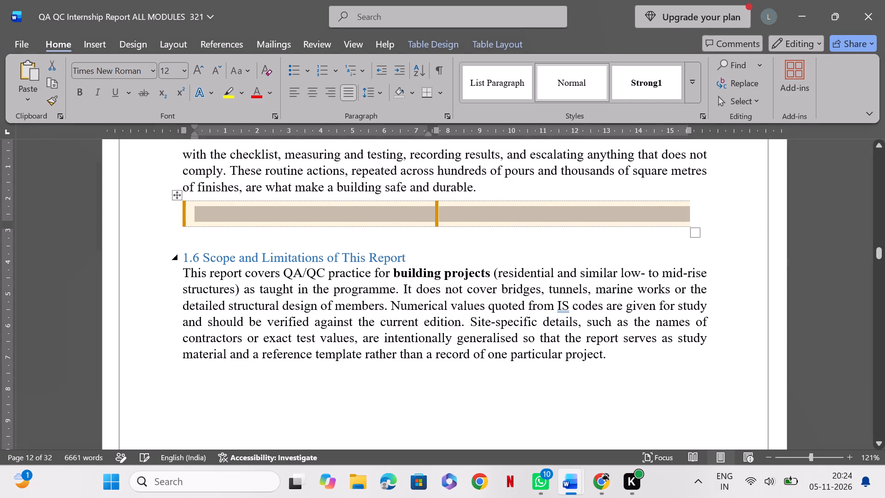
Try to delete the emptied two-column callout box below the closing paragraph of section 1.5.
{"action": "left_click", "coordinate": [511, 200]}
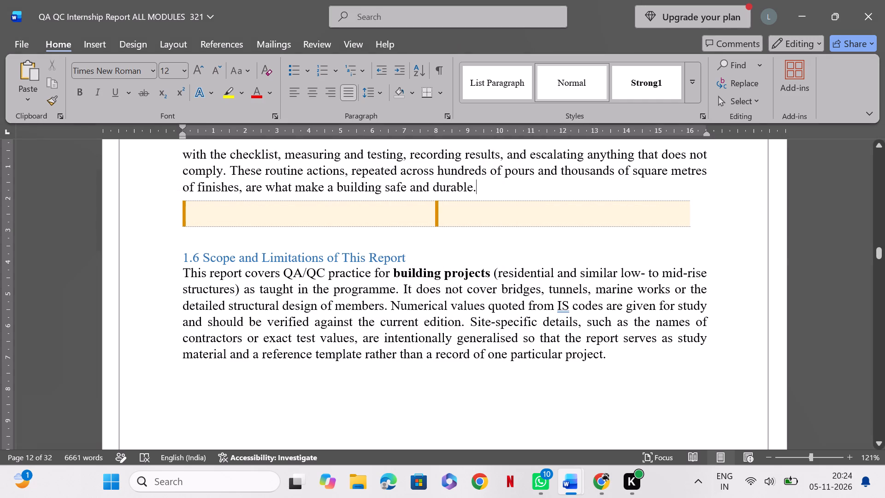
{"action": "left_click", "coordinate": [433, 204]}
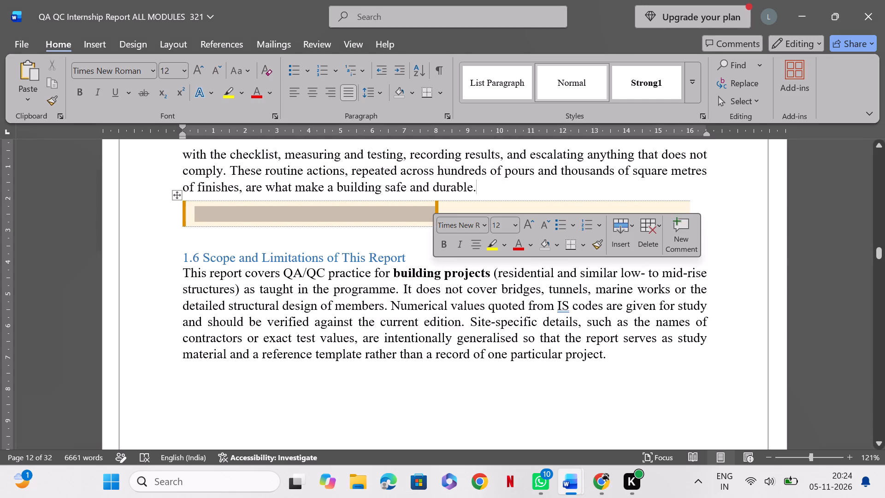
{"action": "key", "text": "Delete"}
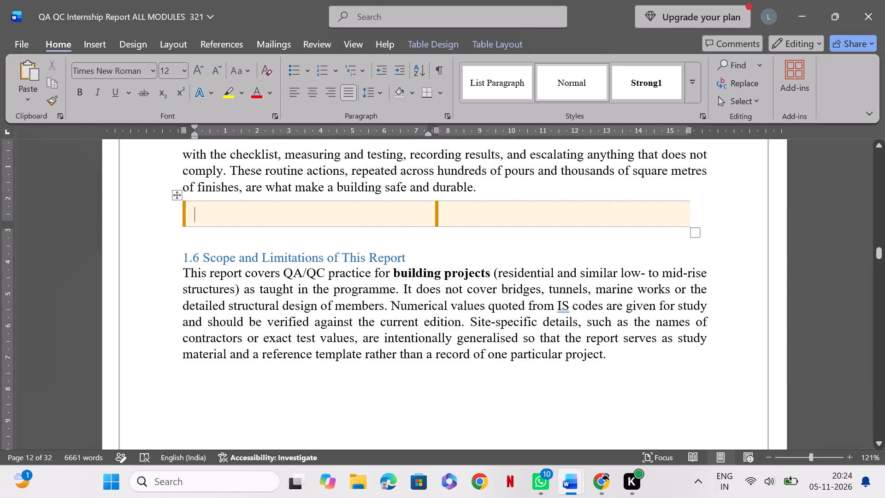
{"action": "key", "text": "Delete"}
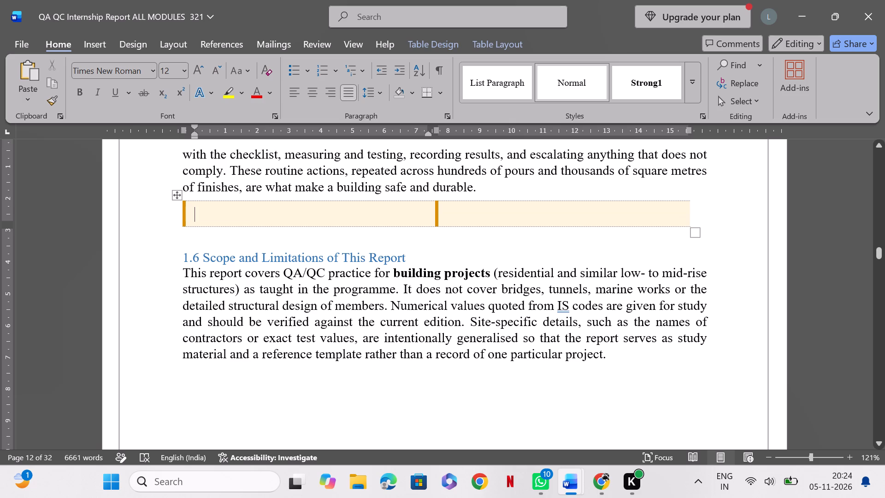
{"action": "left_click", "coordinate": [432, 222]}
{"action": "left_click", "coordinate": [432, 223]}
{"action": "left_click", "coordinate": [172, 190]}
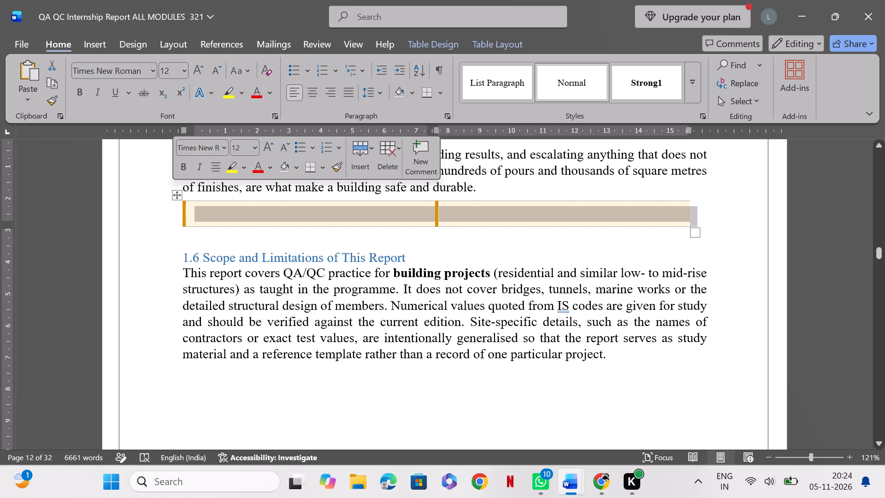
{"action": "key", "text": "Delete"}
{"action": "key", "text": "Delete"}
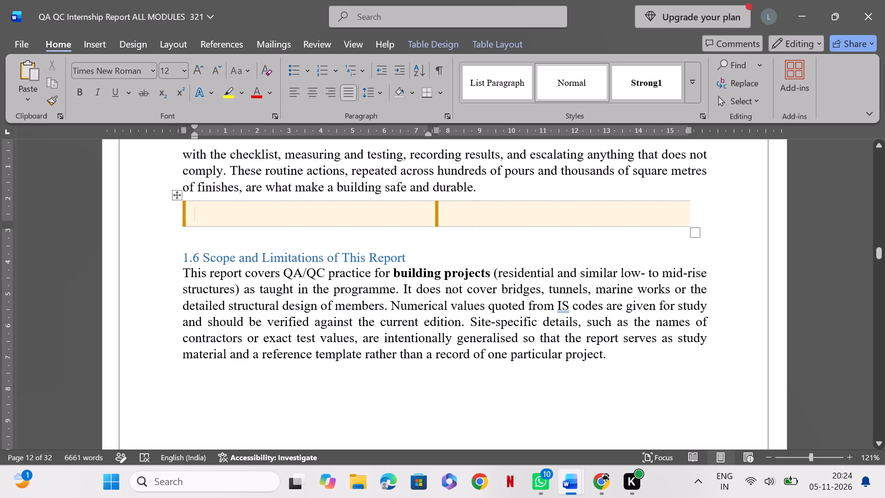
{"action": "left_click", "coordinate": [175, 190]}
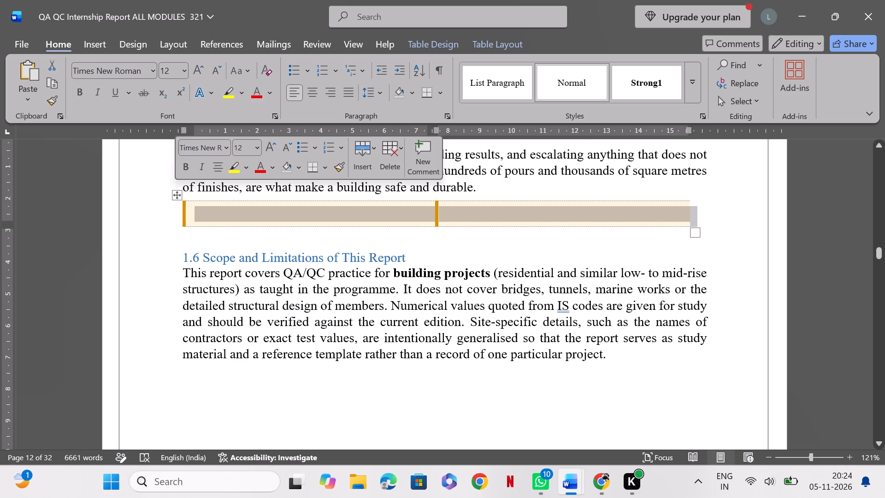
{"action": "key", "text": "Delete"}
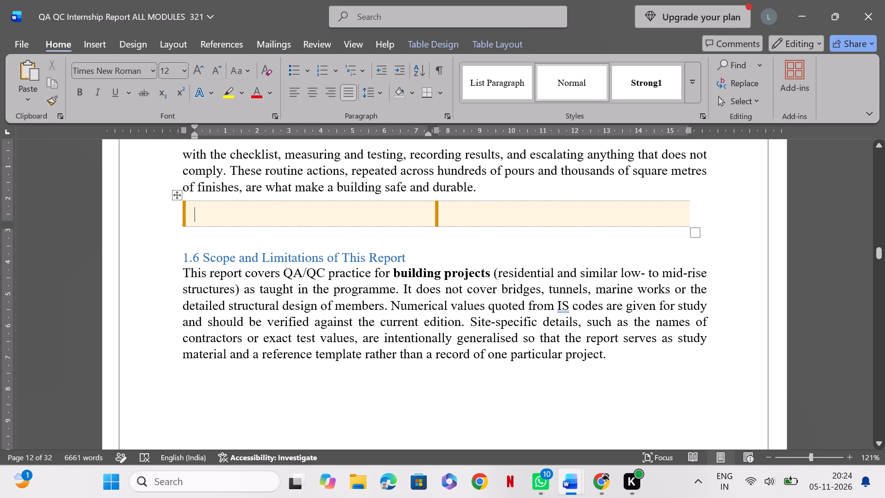
Remove the emptied callout box one cell at a time, along with the blank line above heading 1.6.
{"action": "right_click", "coordinate": [473, 206]}
{"action": "left_click", "coordinate": [509, 208]}
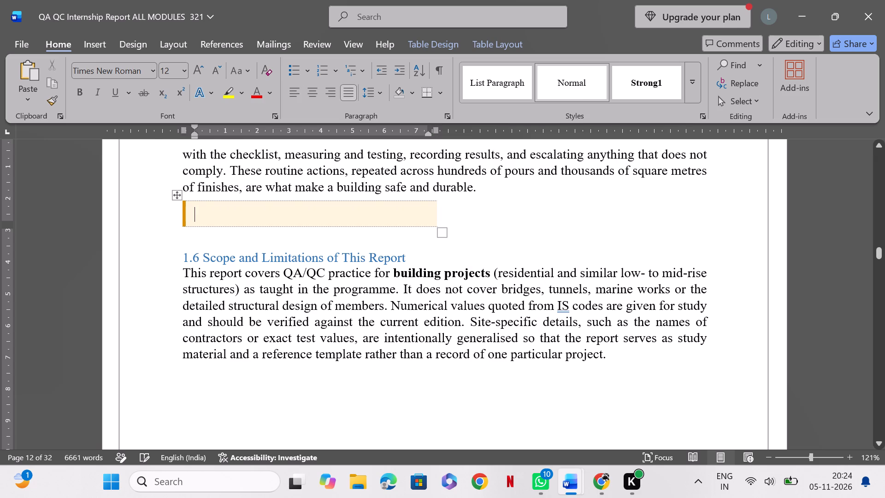
{"action": "right_click", "coordinate": [401, 207]}
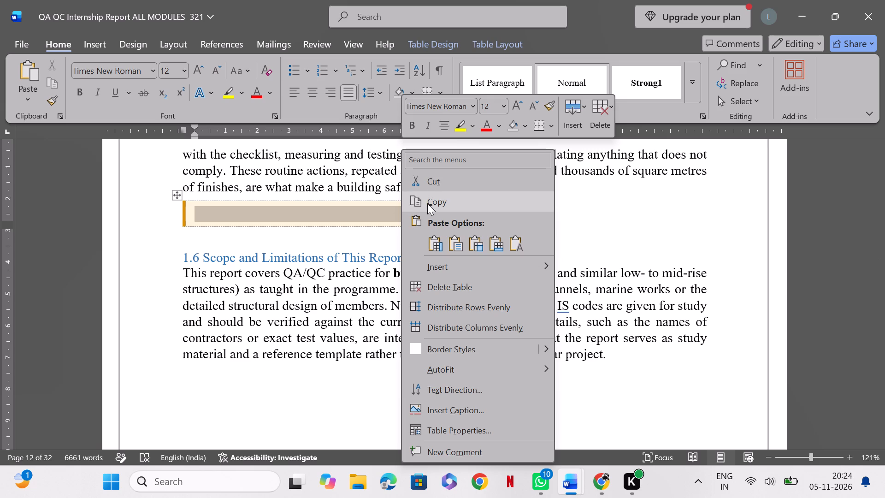
{"action": "left_click", "coordinate": [427, 203]}
{"action": "left_click", "coordinate": [425, 204]}
{"action": "right_click", "coordinate": [425, 204]}
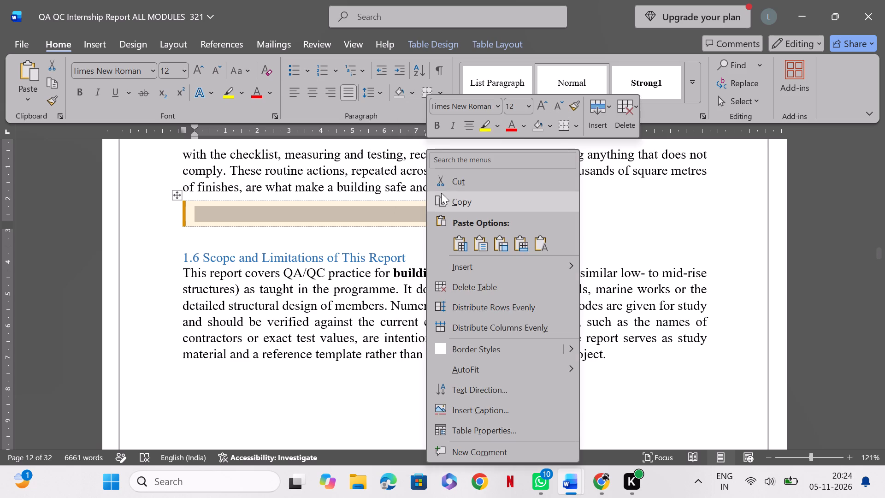
{"action": "left_click", "coordinate": [457, 183]}
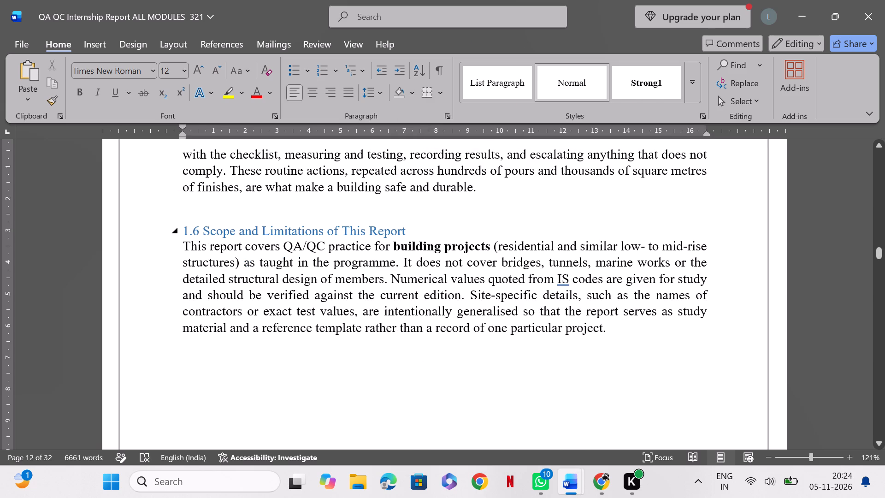
{"action": "key", "text": "Delete"}
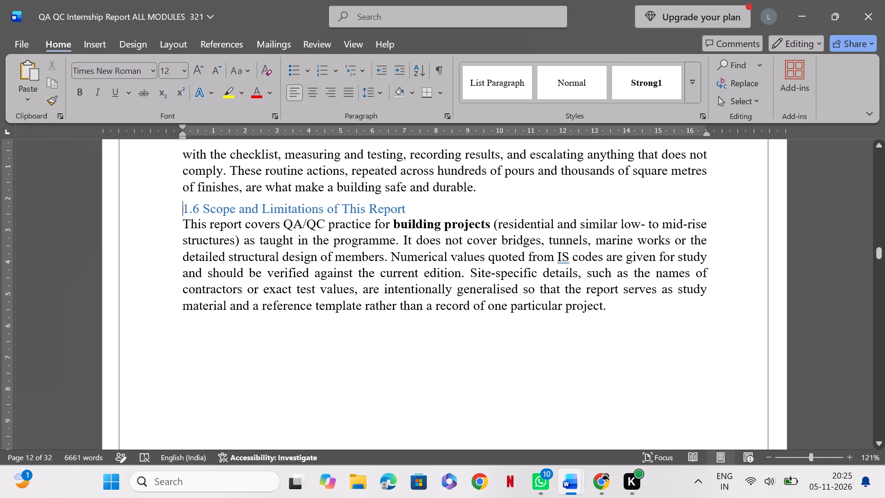
Increase the font size of the heading "1.6 Scope and Limitations of This Report" to 14.
{"action": "left_click_drag", "start_coordinate": [423, 209], "coordinate": [223, 206]}
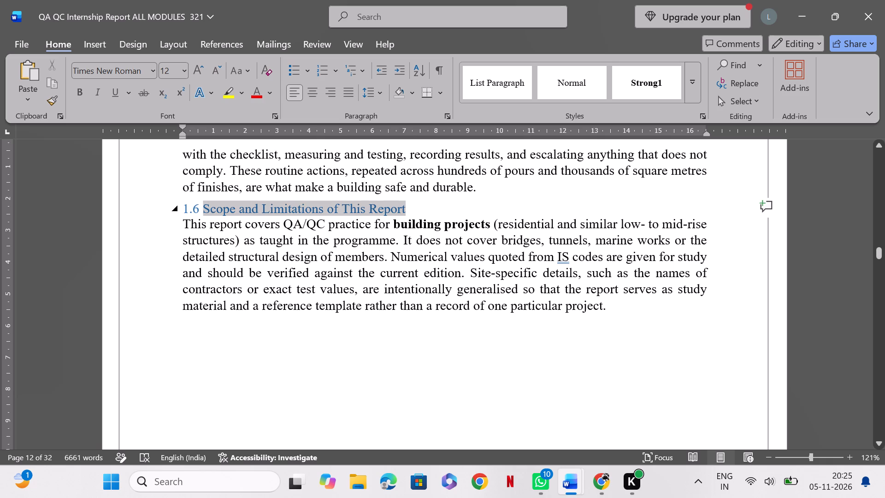
{"action": "left_click_drag", "start_coordinate": [223, 206], "coordinate": [183, 206]}
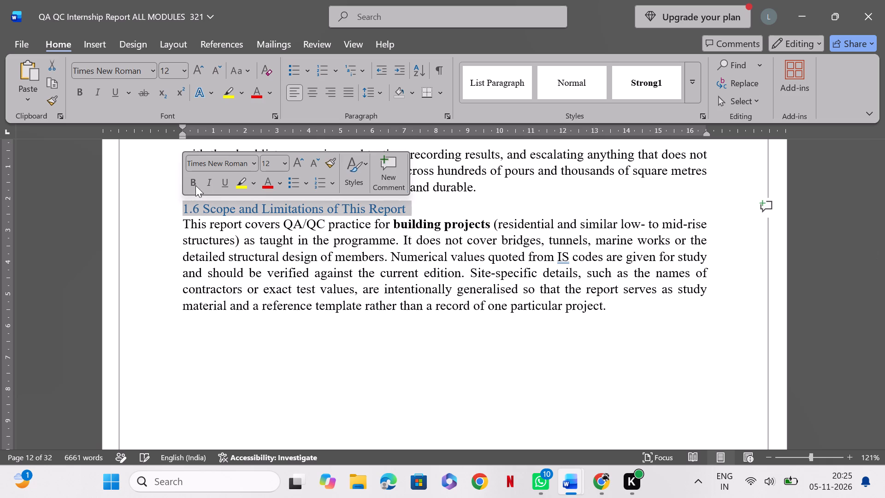
{"action": "left_click", "coordinate": [295, 162]}
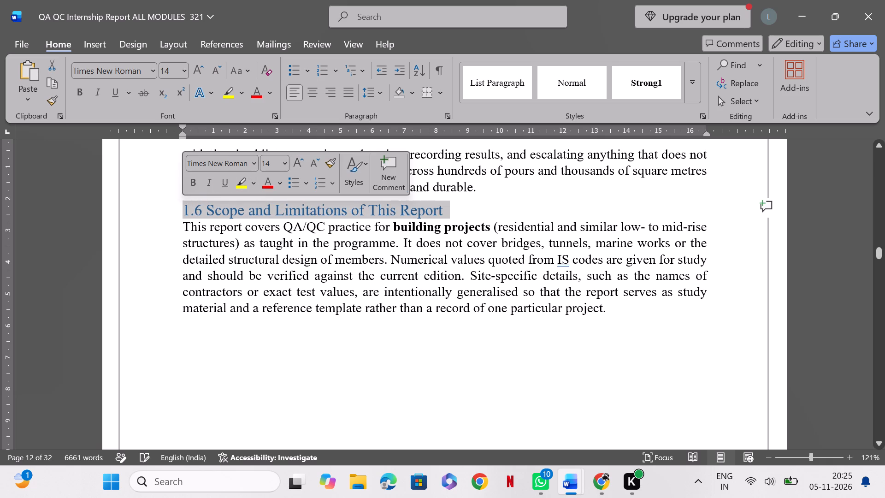
{"action": "left_click", "coordinate": [289, 312]}
Review the multi-page layout of chapter 1, from section 1.1 through section 1.6 and the start of chapter 2.
{"action": "scroll", "coordinate": [323, 299], "scroll_direction": "up", "scroll_amount": 8}
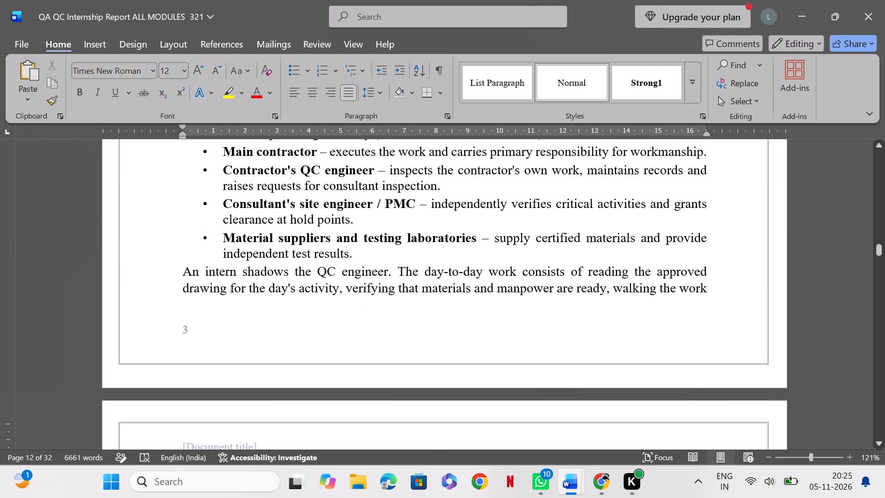
{"action": "scroll", "coordinate": [323, 299], "scroll_direction": "down", "scroll_amount": 17}
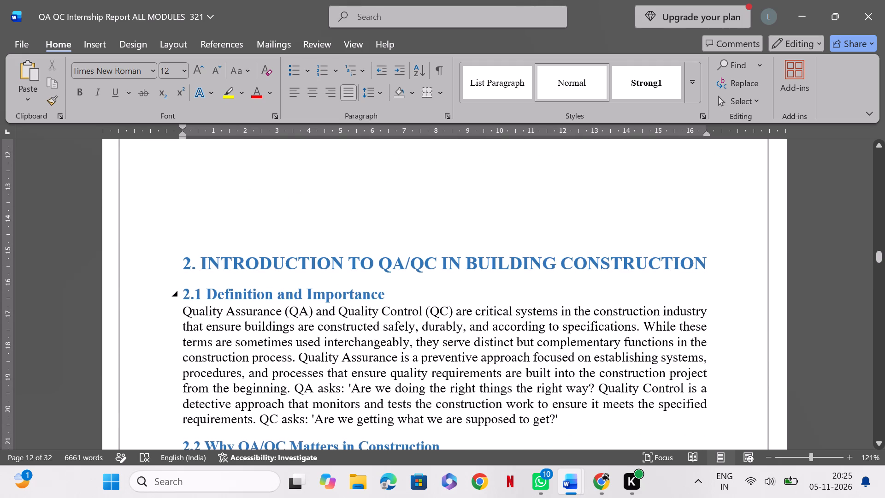
{"action": "left_click", "coordinate": [793, 458]}
{"action": "scroll", "coordinate": [451, 261], "scroll_direction": "up", "scroll_amount": 2}
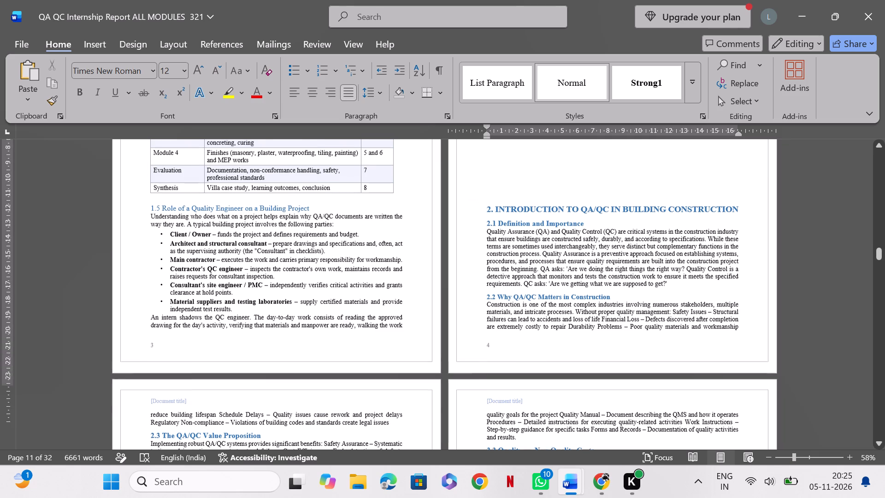
{"action": "scroll", "coordinate": [451, 261], "scroll_direction": "up", "scroll_amount": 10}
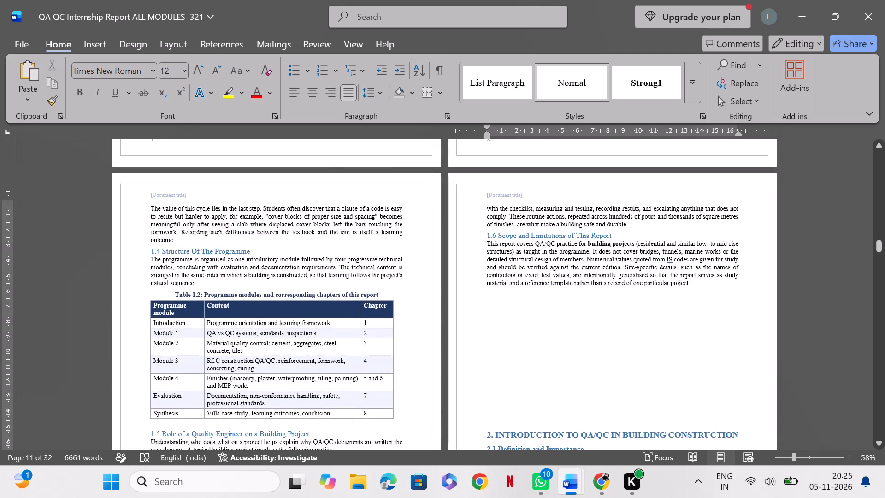
{"action": "scroll", "coordinate": [451, 261], "scroll_direction": "up", "scroll_amount": 19}
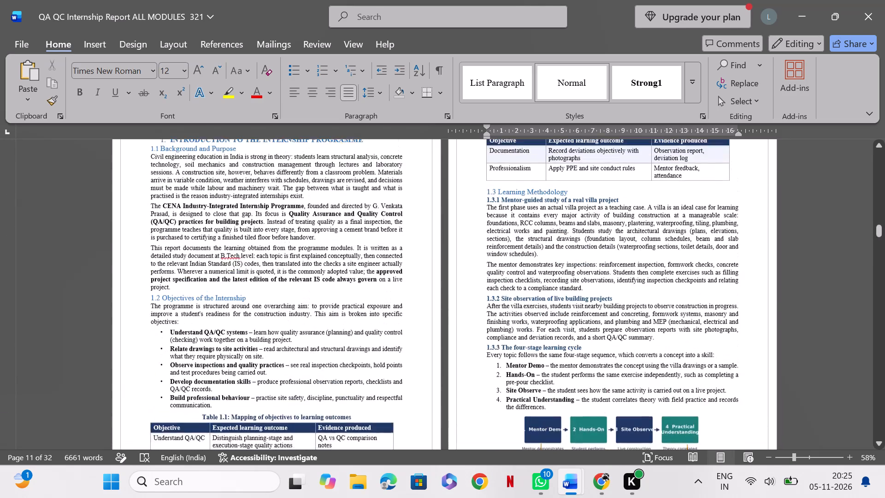
{"action": "scroll", "coordinate": [451, 261], "scroll_direction": "up", "scroll_amount": 3}
{"action": "scroll", "coordinate": [451, 261], "scroll_direction": "down", "scroll_amount": 15}
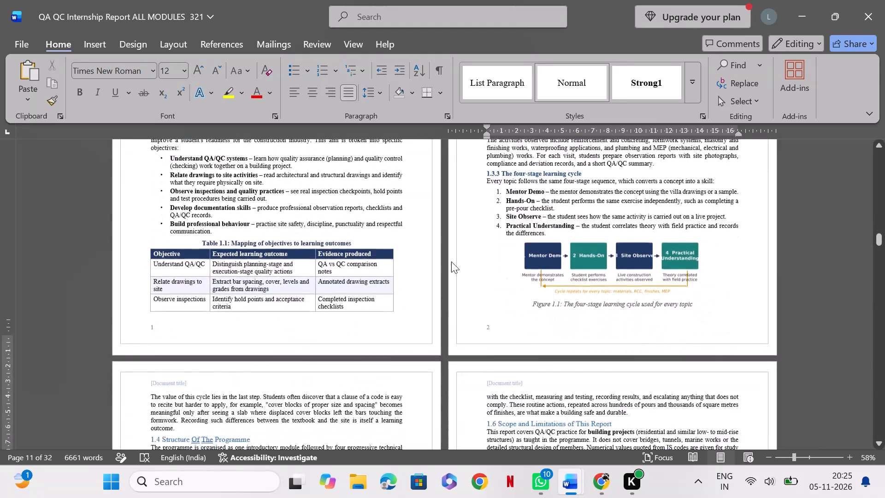
{"action": "scroll", "coordinate": [451, 261], "scroll_direction": "down", "scroll_amount": 13}
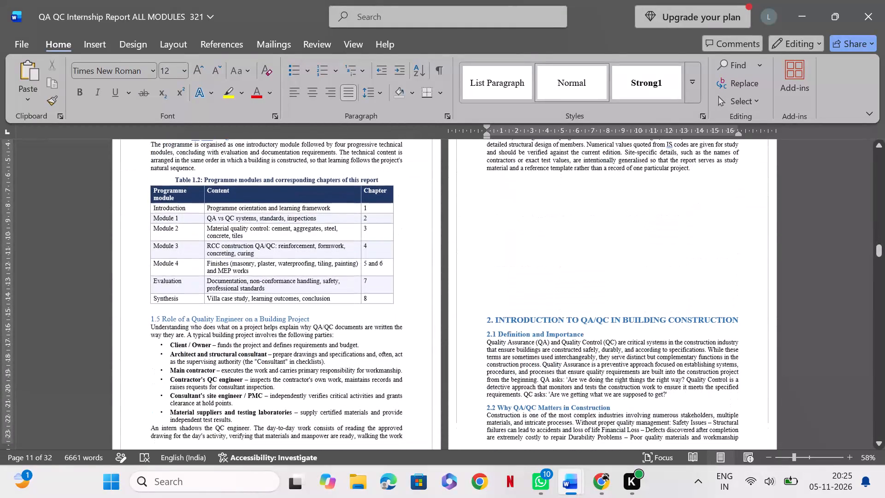
Insert eight blank lines in the gap after section 1.6 to push the chapter 2 heading onto a new page.
{"action": "scroll", "coordinate": [451, 261], "scroll_direction": "down", "scroll_amount": 2}
{"action": "left_click", "coordinate": [510, 233]}
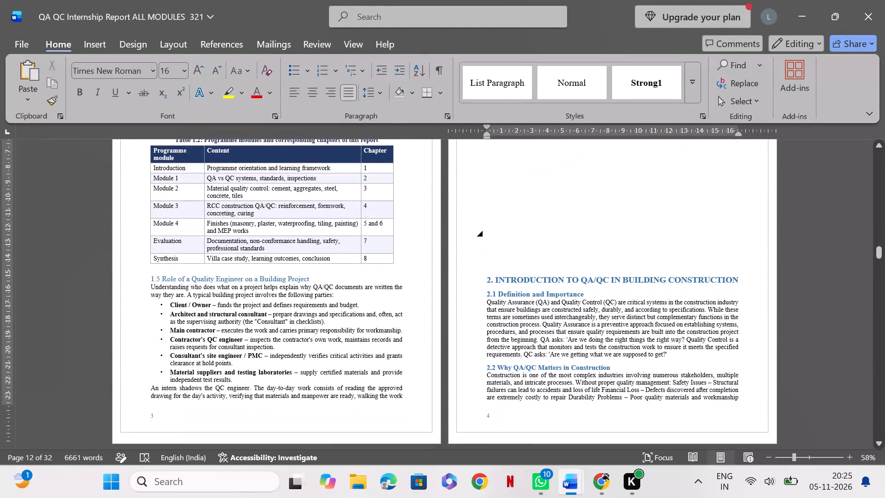
{"action": "key", "text": "Return"}
{"action": "key", "text": "Return"}
{"action": "key", "text": "Return"}
{"action": "key", "text": "Return"}
{"action": "key", "text": "Return"}
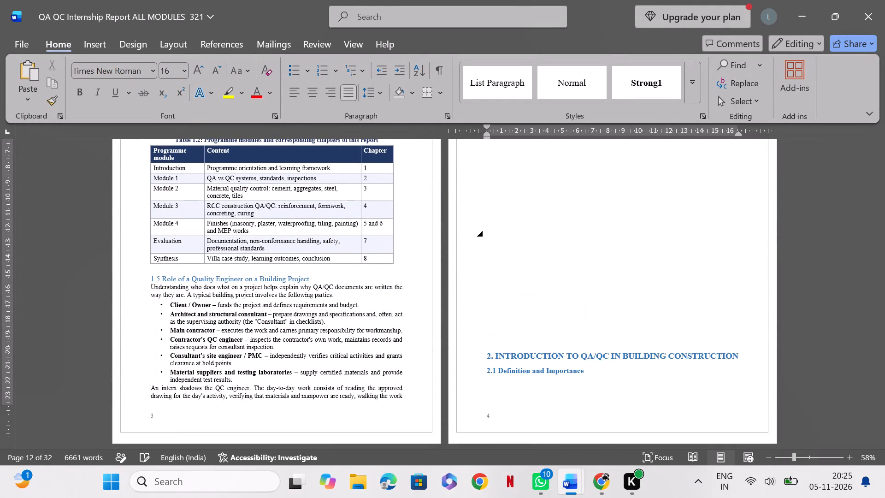
{"action": "key", "text": "Return"}
{"action": "key", "text": "Return"}
{"action": "key", "text": "Return"}
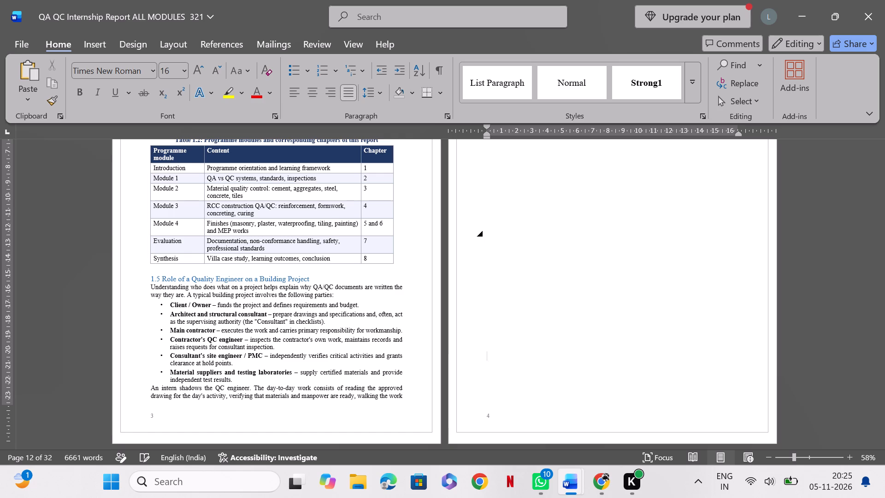
{"action": "scroll", "coordinate": [512, 233], "scroll_direction": "down", "scroll_amount": 4}
{"action": "scroll", "coordinate": [331, 241], "scroll_direction": "down", "scroll_amount": 3}
{"action": "scroll", "coordinate": [247, 311], "scroll_direction": "down", "scroll_amount": 2}
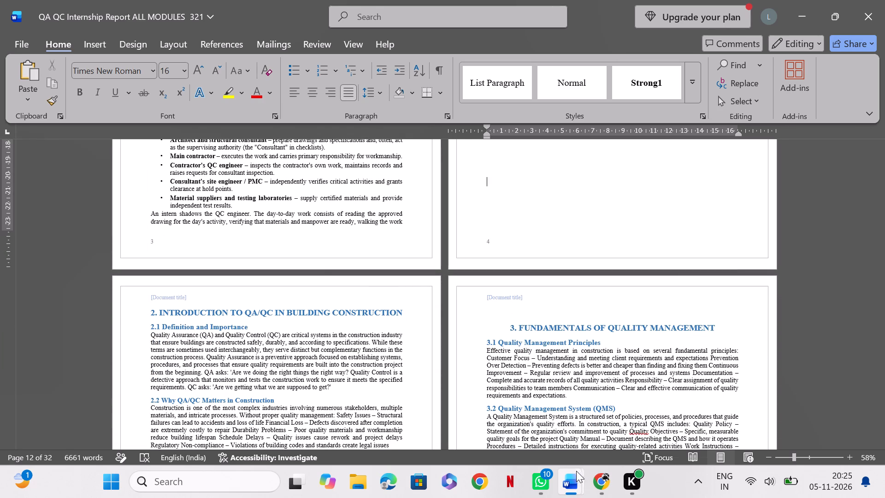
Copy the heading "Chapter 2: QA vs QC Systems, Standards and Inspections" from the Final CENA report and return to the QA QC Internship Report.
{"action": "left_click", "coordinate": [554, 409]}
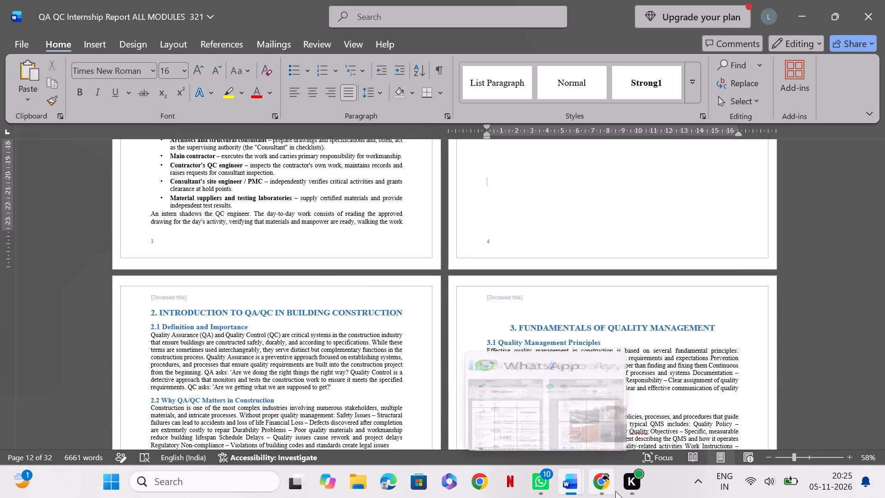
{"action": "left_click", "coordinate": [494, 394]}
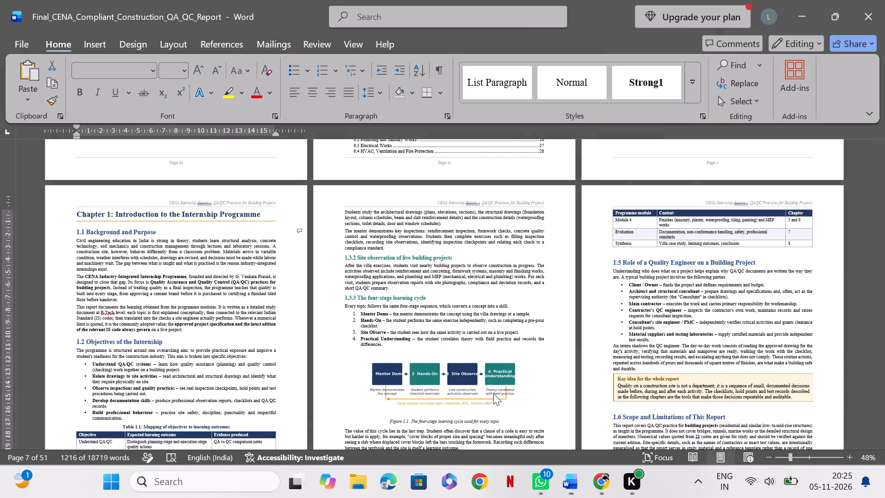
{"action": "scroll", "coordinate": [402, 276], "scroll_direction": "down", "scroll_amount": 11}
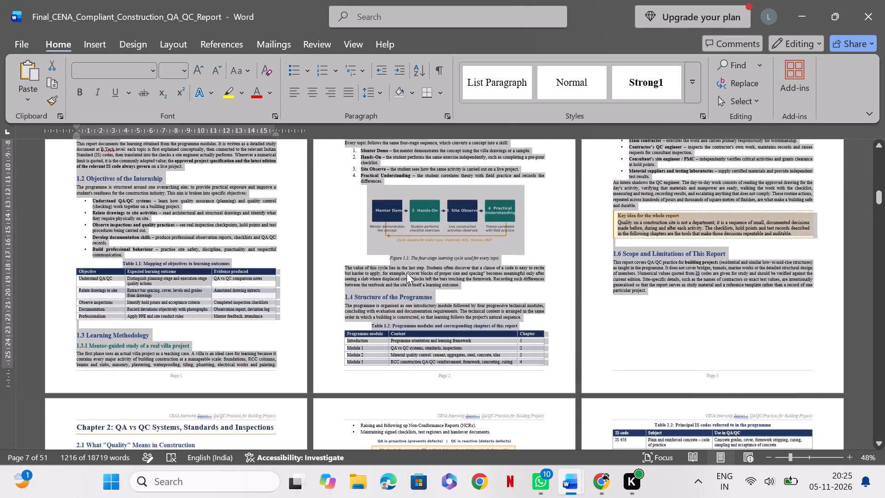
{"action": "scroll", "coordinate": [407, 273], "scroll_direction": "down", "scroll_amount": 6}
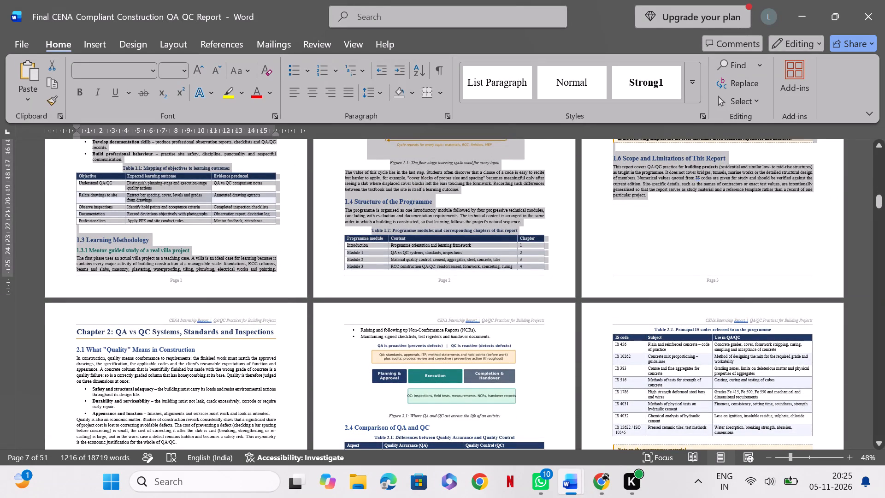
{"action": "left_click_drag", "start_coordinate": [280, 332], "coordinate": [78, 321]}
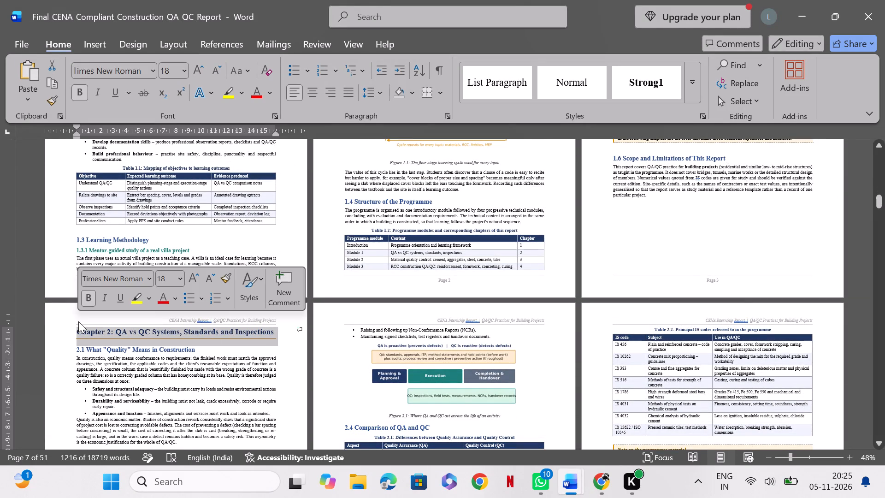
{"action": "key", "text": "ctrl+c"}
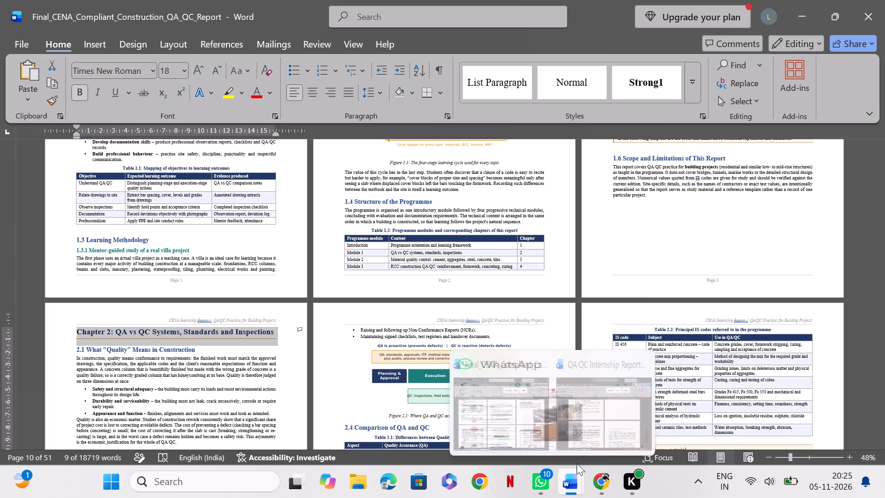
{"action": "left_click", "coordinate": [602, 430]}
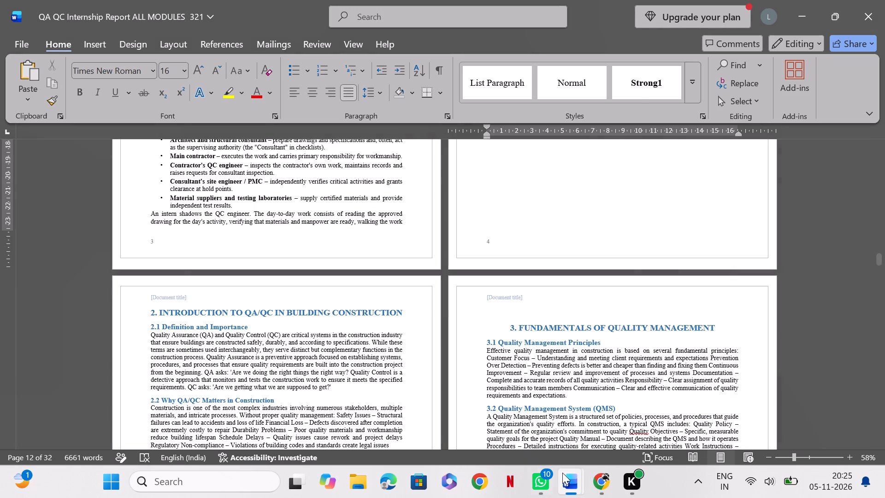
Replace the heading "2. INTRODUCTION TO QA/QC IN BUILDING CONSTRUCTION" with the copied "Chapter 2: QA vs QC Systems, Standards and Inspections".
{"action": "left_click", "coordinate": [584, 424]}
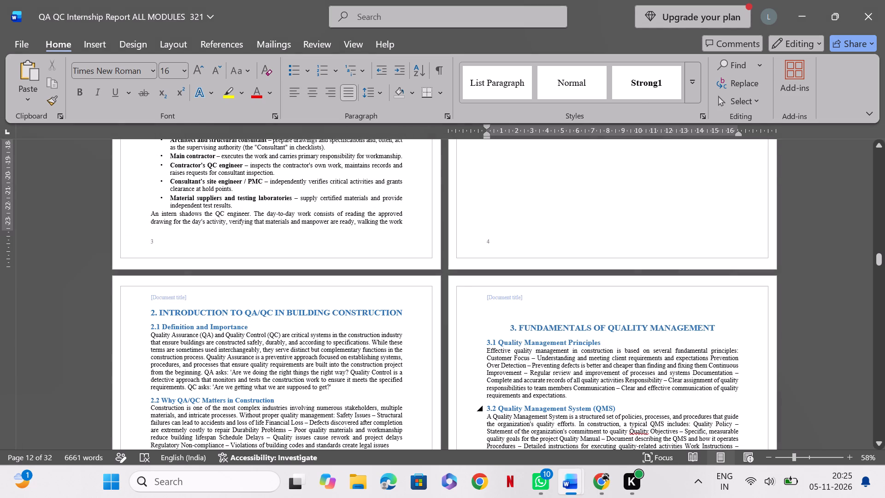
{"action": "left_click_drag", "start_coordinate": [408, 313], "coordinate": [165, 307]}
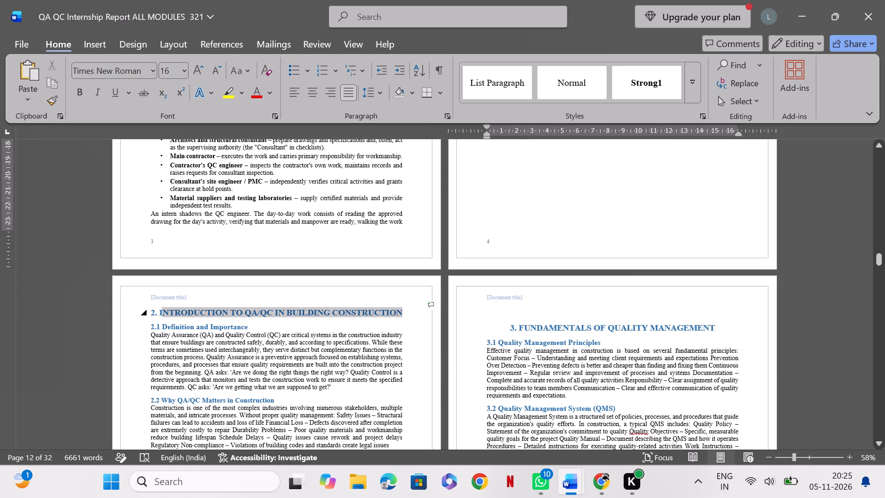
{"action": "left_click_drag", "start_coordinate": [165, 307], "coordinate": [144, 307]}
{"action": "key", "text": "ctrl+v"}
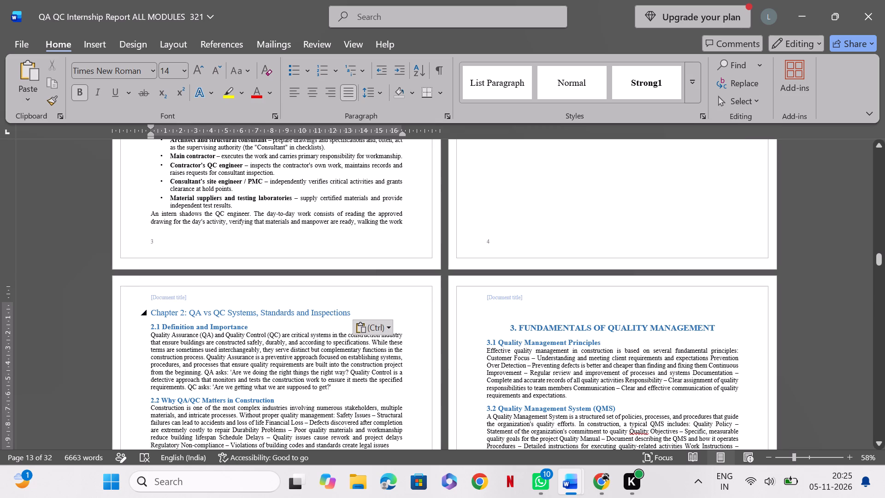
Reduce the font size of "Chapter 2:" in the pasted heading to 14.
{"action": "left_click_drag", "start_coordinate": [360, 315], "coordinate": [168, 307]}
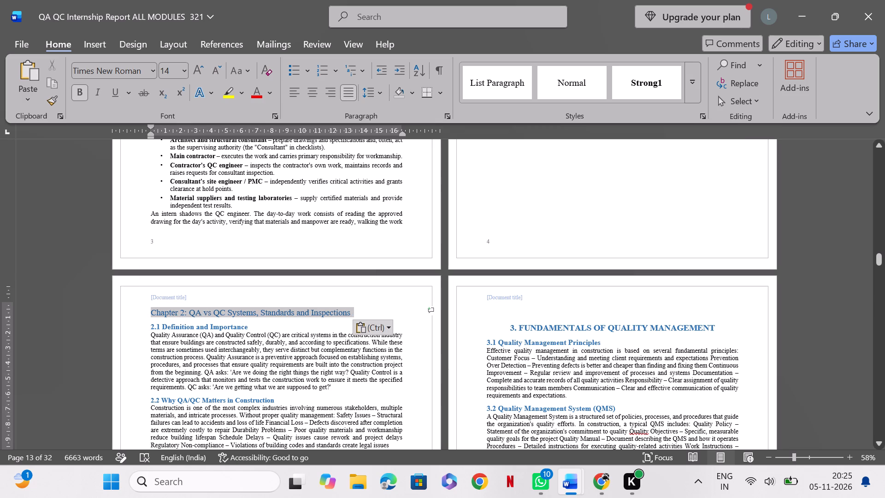
{"action": "left_click_drag", "start_coordinate": [168, 307], "coordinate": [185, 309]}
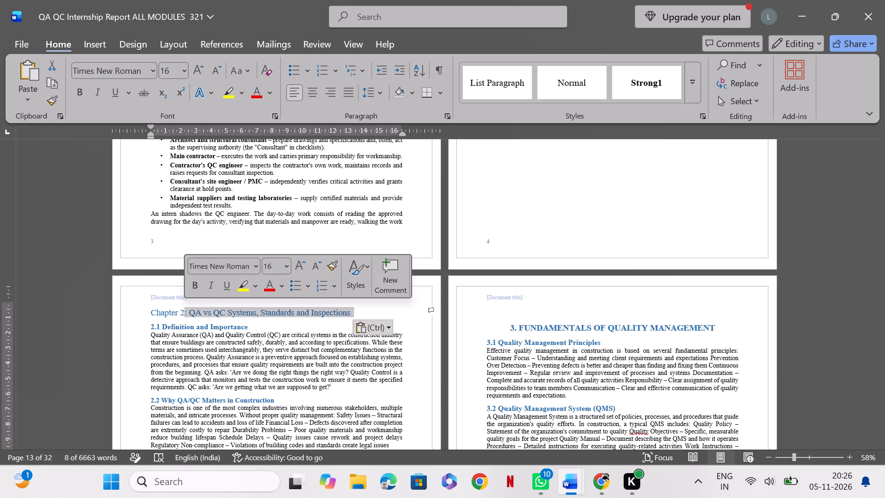
{"action": "left_click", "coordinate": [244, 320]}
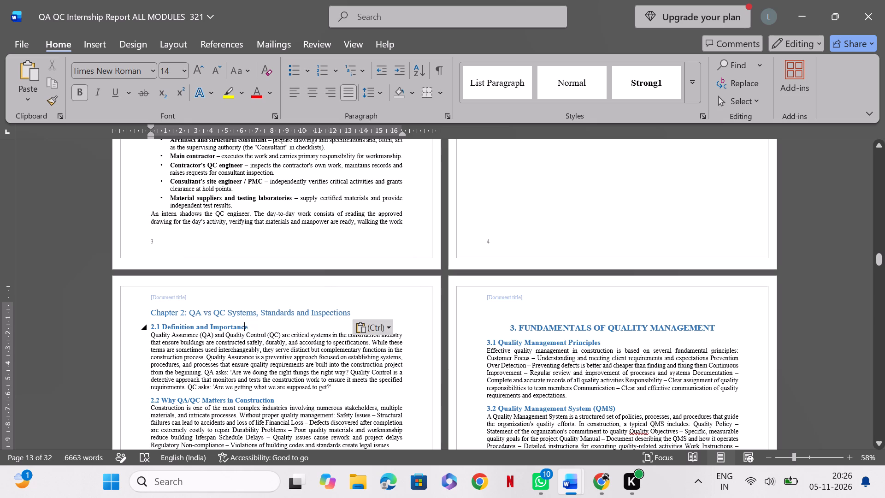
{"action": "left_click_drag", "start_coordinate": [189, 314], "coordinate": [152, 314]}
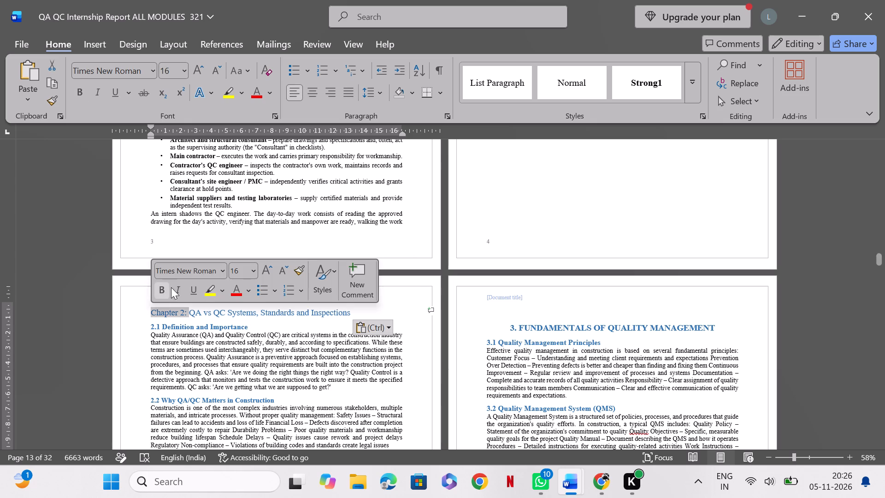
{"action": "left_click", "coordinate": [281, 267]}
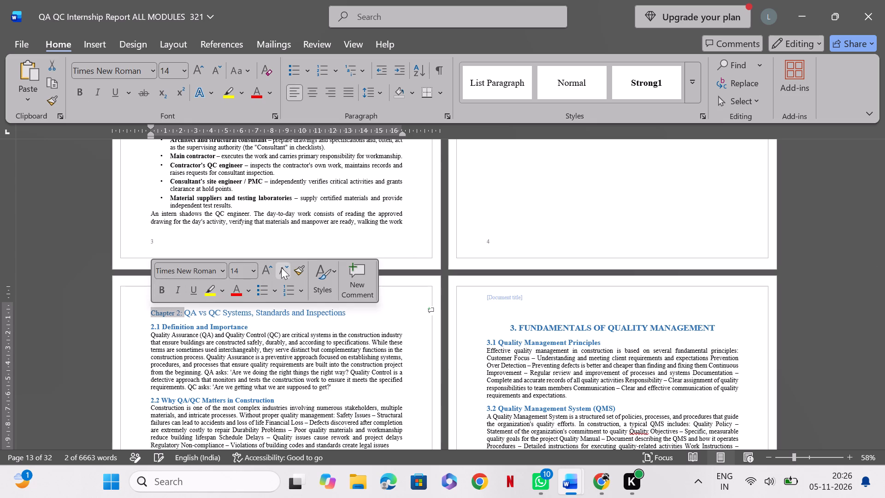
Change "QA vs QC Systems, Standards and Inspections" in the chapter 2 heading to uppercase.
{"action": "left_click_drag", "start_coordinate": [347, 308], "coordinate": [218, 315]}
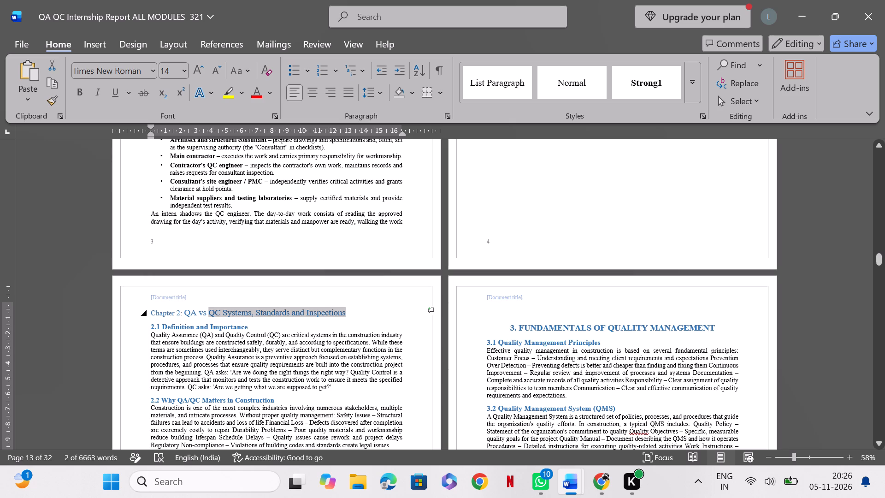
{"action": "left_click_drag", "start_coordinate": [218, 315], "coordinate": [186, 315]}
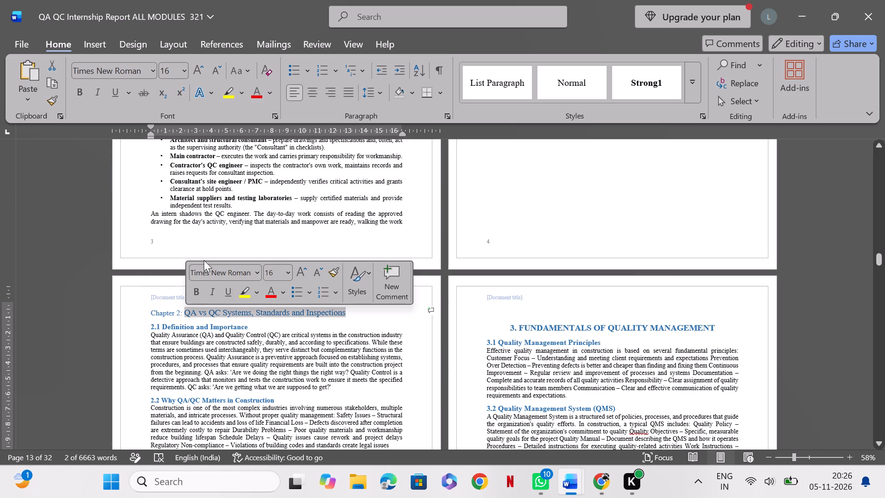
{"action": "left_click", "coordinate": [226, 70]}
{"action": "left_click", "coordinate": [230, 71]}
{"action": "left_click", "coordinate": [252, 121]}
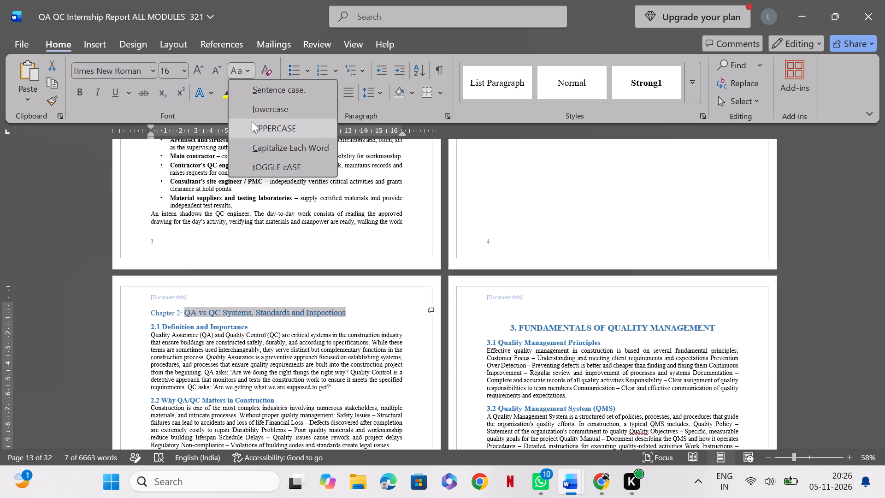
{"action": "left_click", "coordinate": [301, 330]}
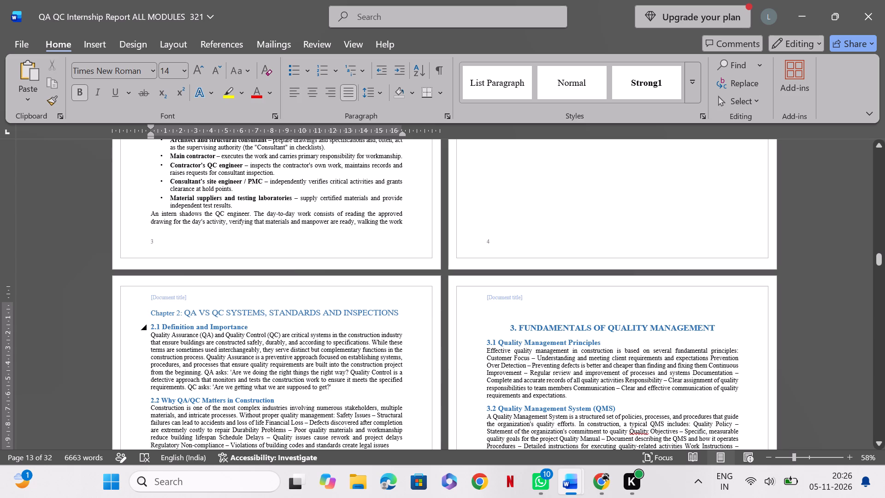
Select the whole QA QC Internship Report and set its font colour to black.
{"action": "scroll", "coordinate": [301, 330], "scroll_direction": "up", "scroll_amount": 16}
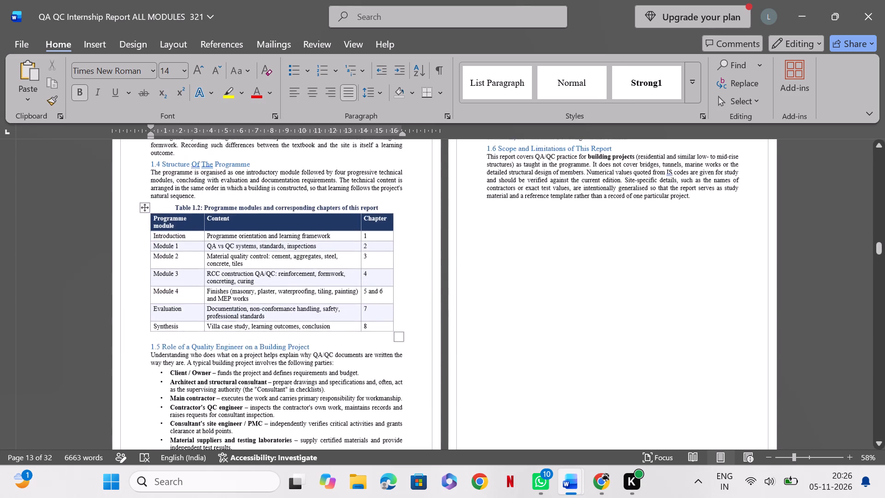
{"action": "scroll", "coordinate": [301, 330], "scroll_direction": "up", "scroll_amount": 12}
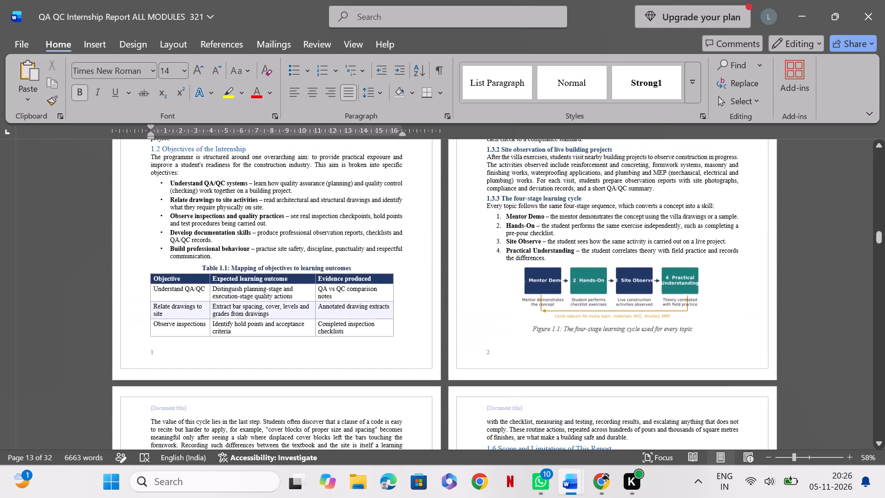
{"action": "scroll", "coordinate": [301, 330], "scroll_direction": "up", "scroll_amount": 3}
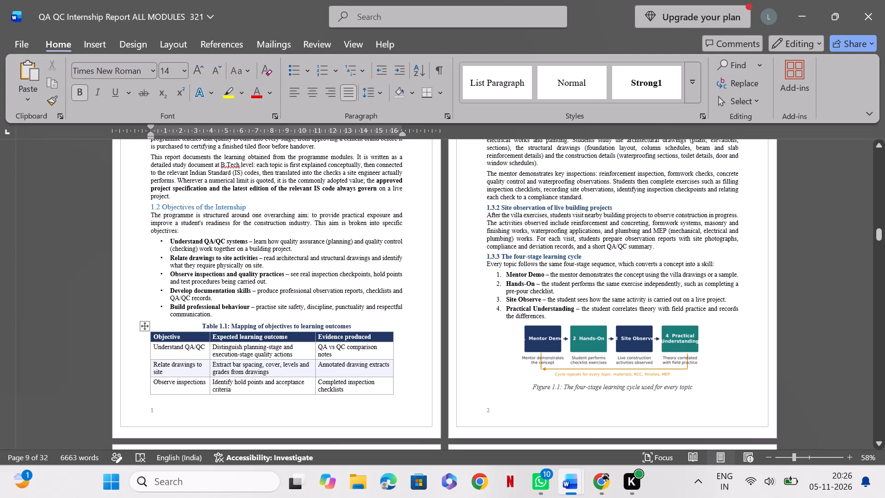
{"action": "left_click", "coordinate": [752, 98]}
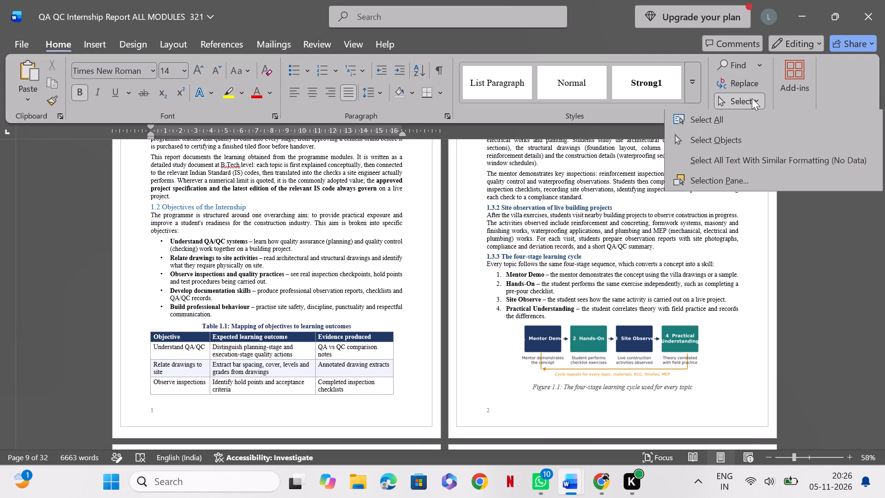
{"action": "left_click", "coordinate": [734, 121]}
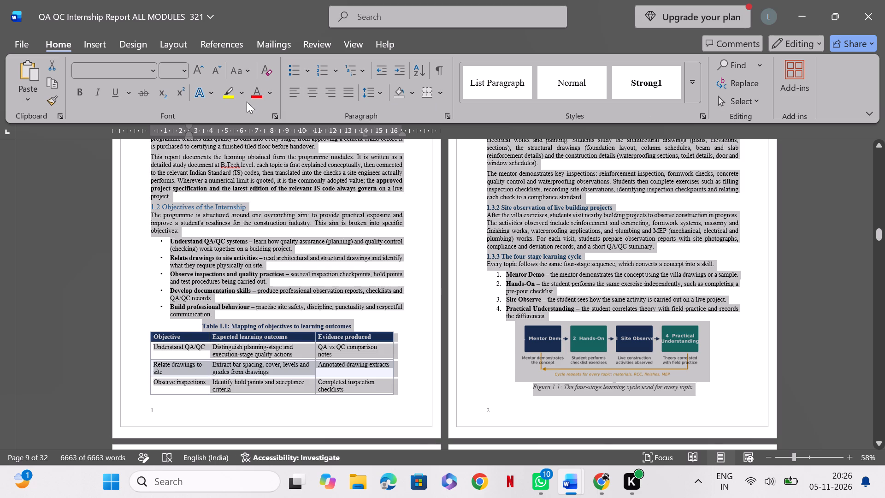
{"action": "left_click", "coordinate": [265, 90]}
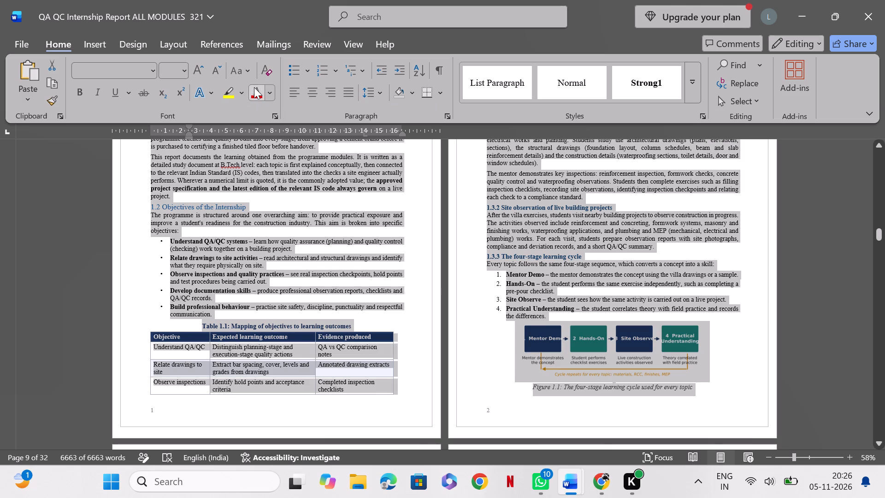
{"action": "left_click", "coordinate": [254, 87]}
{"action": "left_click", "coordinate": [269, 92]}
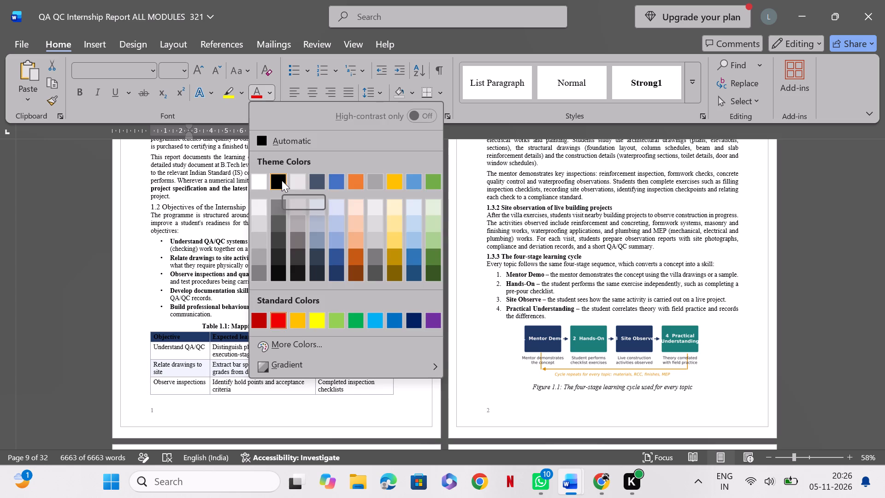
{"action": "left_click", "coordinate": [282, 180]}
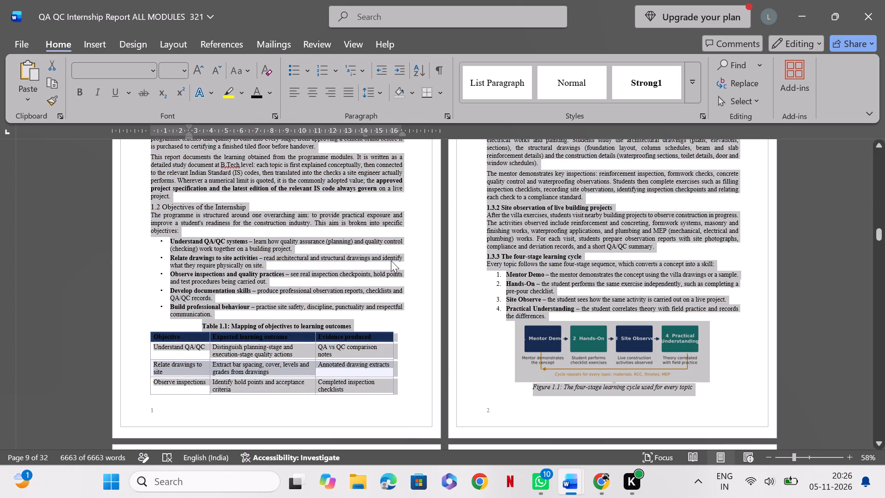
{"action": "left_click", "coordinate": [391, 262]}
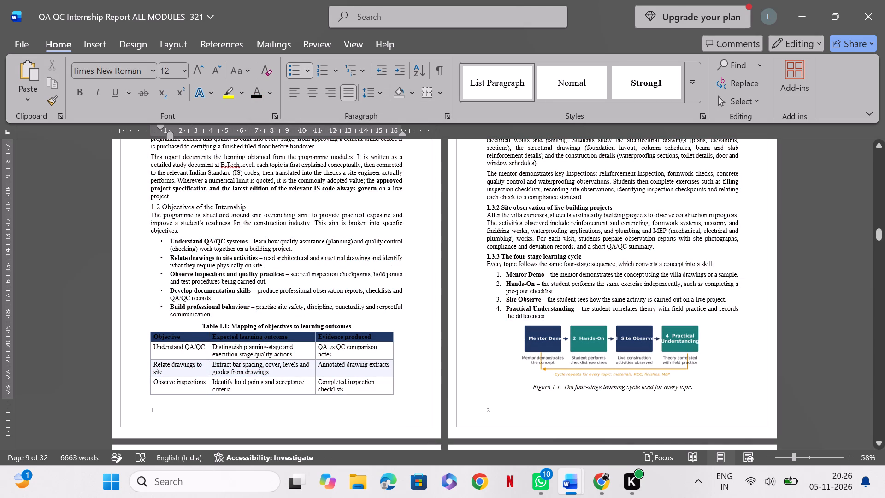
Review the text colour across chapter 1 and down to the start of chapter 2.
{"action": "scroll", "coordinate": [292, 259], "scroll_direction": "up", "scroll_amount": 8}
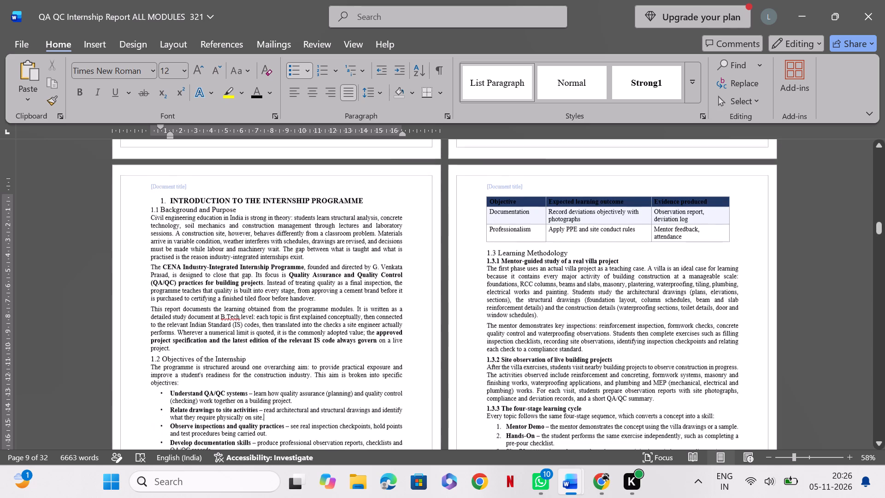
{"action": "scroll", "coordinate": [292, 259], "scroll_direction": "down", "scroll_amount": 20}
{"action": "scroll", "coordinate": [290, 259], "scroll_direction": "down", "scroll_amount": 20}
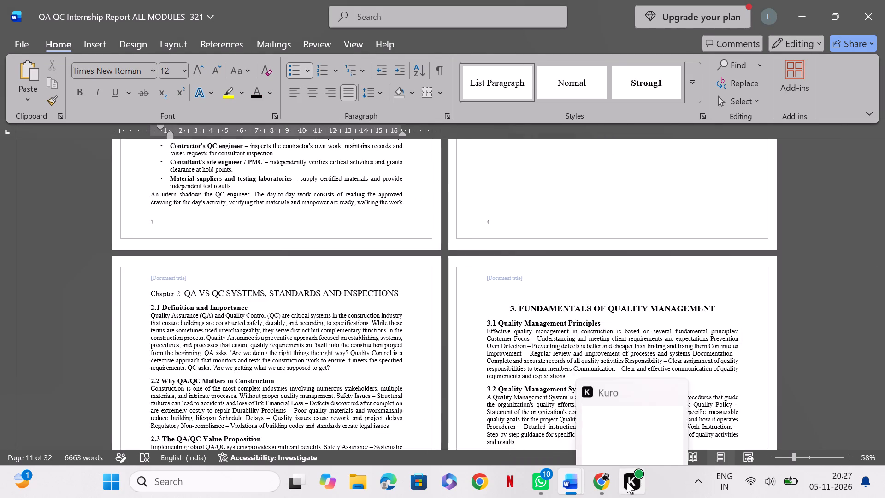
In the Final CENA report, copy the chapter 2 content from the first paragraph of section 2.1 through the end of section 2.9.
{"action": "left_click", "coordinate": [495, 377]}
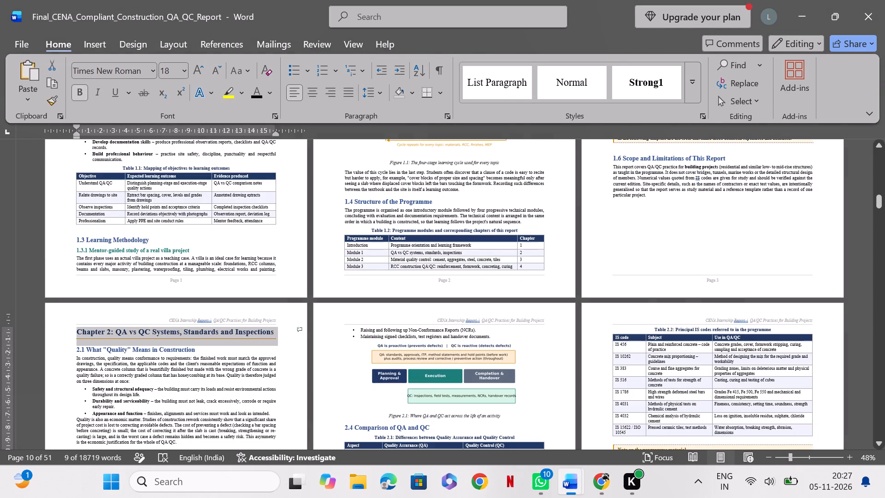
{"action": "scroll", "coordinate": [303, 310], "scroll_direction": "down", "scroll_amount": 2}
{"action": "scroll", "coordinate": [196, 302], "scroll_direction": "down", "scroll_amount": 4}
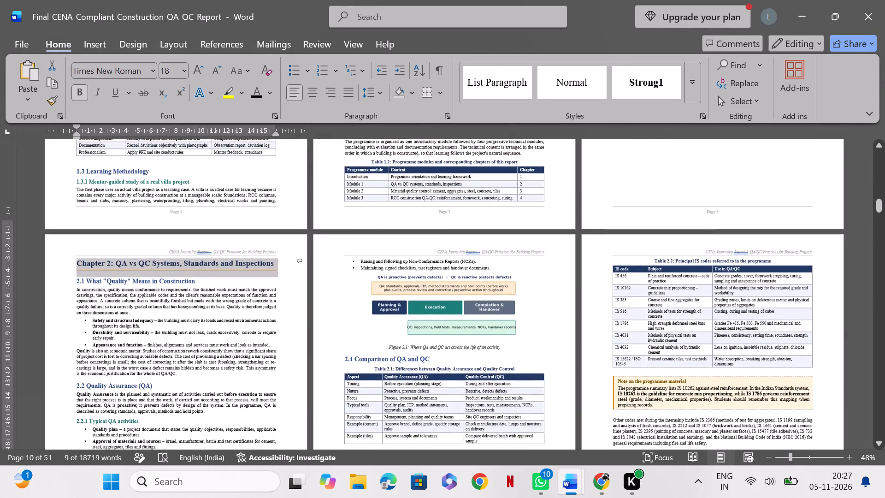
{"action": "scroll", "coordinate": [186, 303], "scroll_direction": "down", "scroll_amount": 17}
{"action": "scroll", "coordinate": [186, 303], "scroll_direction": "down", "scroll_amount": 4}
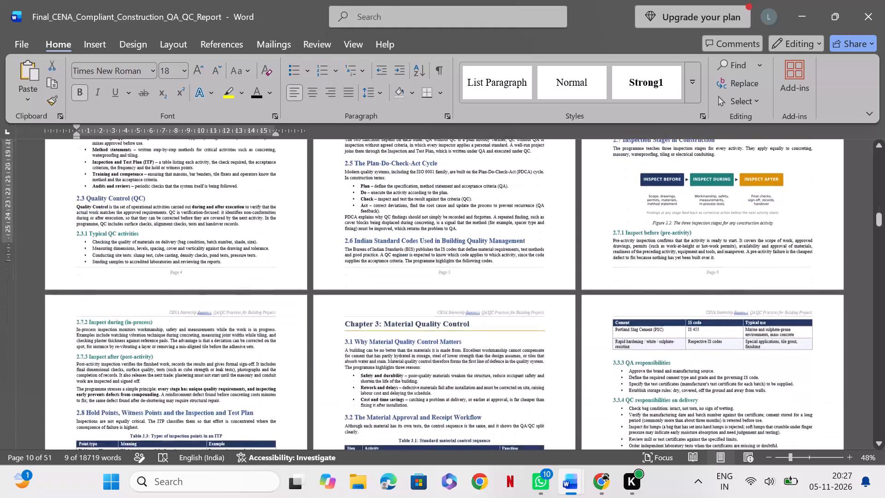
{"action": "scroll", "coordinate": [195, 305], "scroll_direction": "down", "scroll_amount": 13}
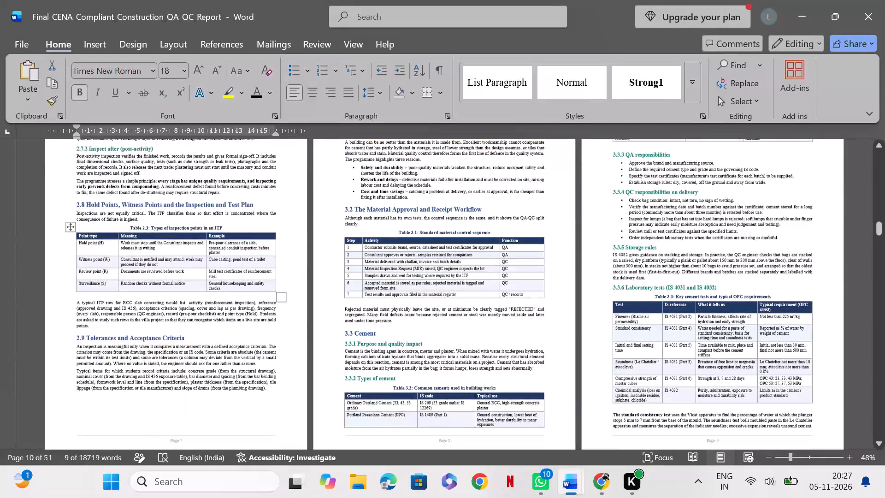
{"action": "scroll", "coordinate": [198, 318], "scroll_direction": "down", "scroll_amount": 3}
{"action": "left_click_drag", "start_coordinate": [267, 325], "coordinate": [202, 280]}
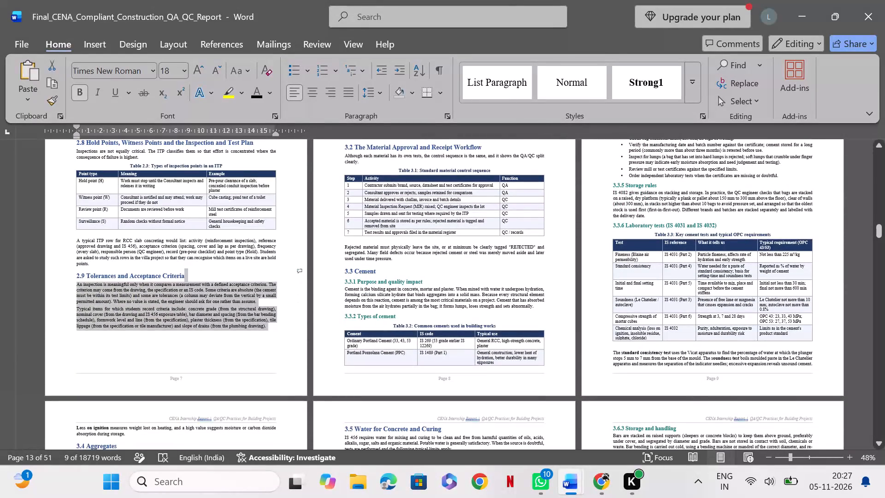
{"action": "left_click_drag", "start_coordinate": [202, 280], "coordinate": [192, 291]}
{"action": "scroll", "coordinate": [202, 280], "scroll_direction": "up", "scroll_amount": 18}
{"action": "scroll", "coordinate": [192, 291], "scroll_direction": "up", "scroll_amount": 6}
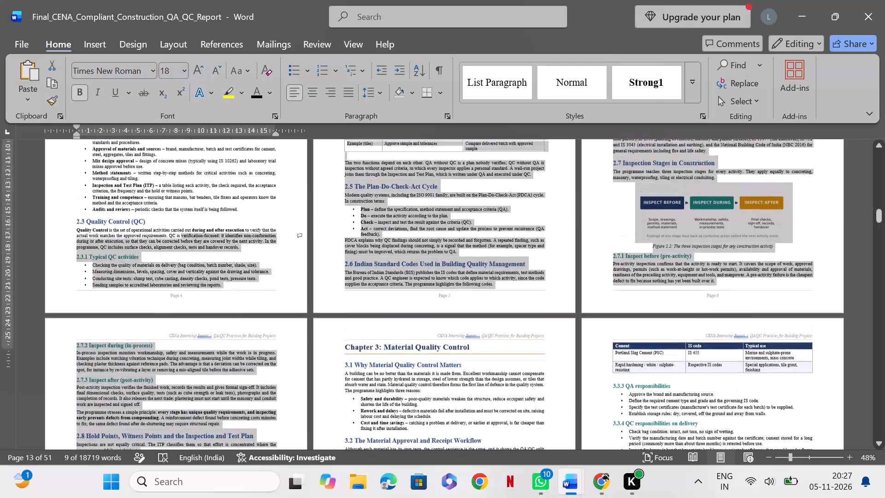
{"action": "left_click_drag", "start_coordinate": [192, 291], "coordinate": [92, 219]}
{"action": "scroll", "coordinate": [191, 291], "scroll_direction": "up", "scroll_amount": 9}
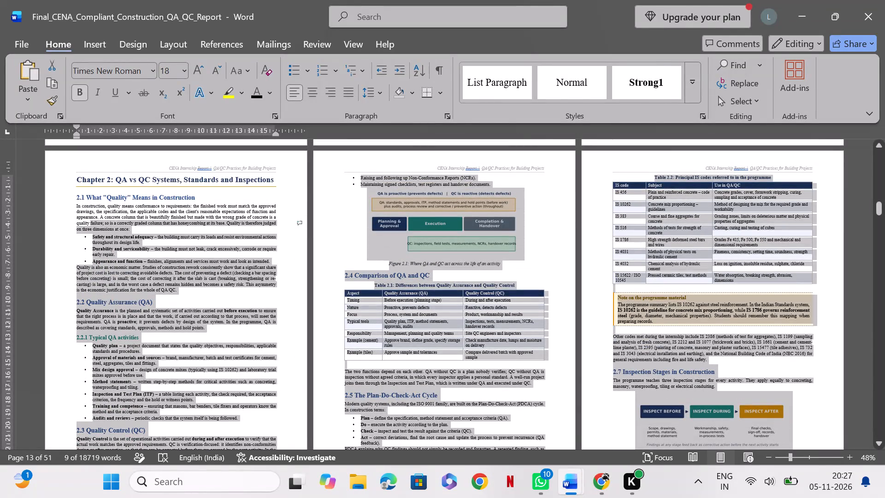
{"action": "left_click_drag", "start_coordinate": [92, 219], "coordinate": [75, 207]}
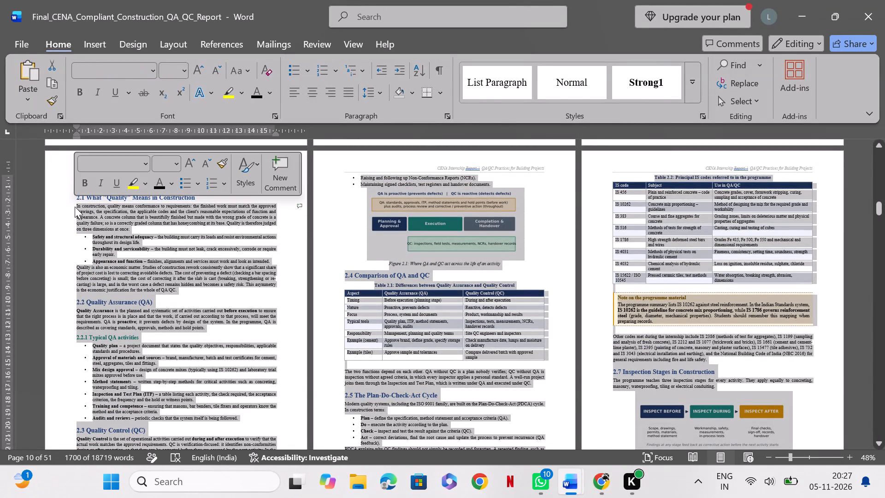
{"action": "key", "text": "ctrl+c"}
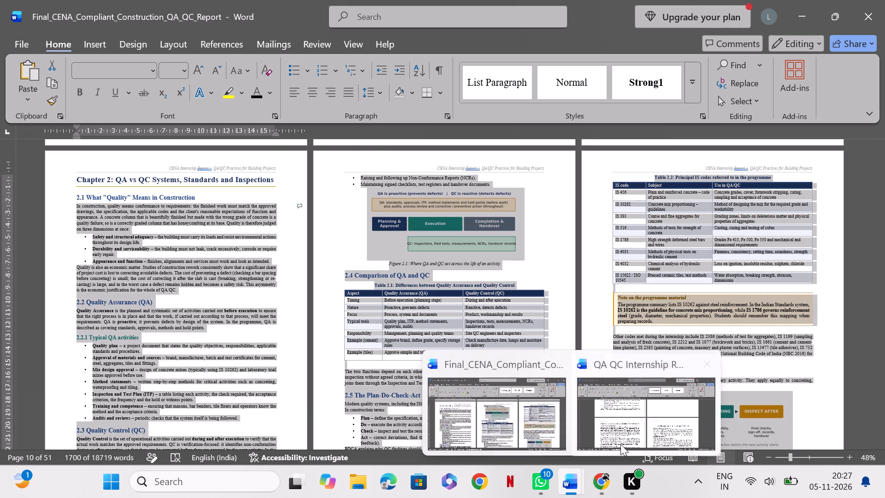
Switch to the QA QC Internship Report and replace chapter 2's old sections 2.1 to 2.3 and image with the copied CENA content.
{"action": "left_click", "coordinate": [632, 438]}
{"action": "scroll", "coordinate": [382, 318], "scroll_direction": "down", "scroll_amount": 7}
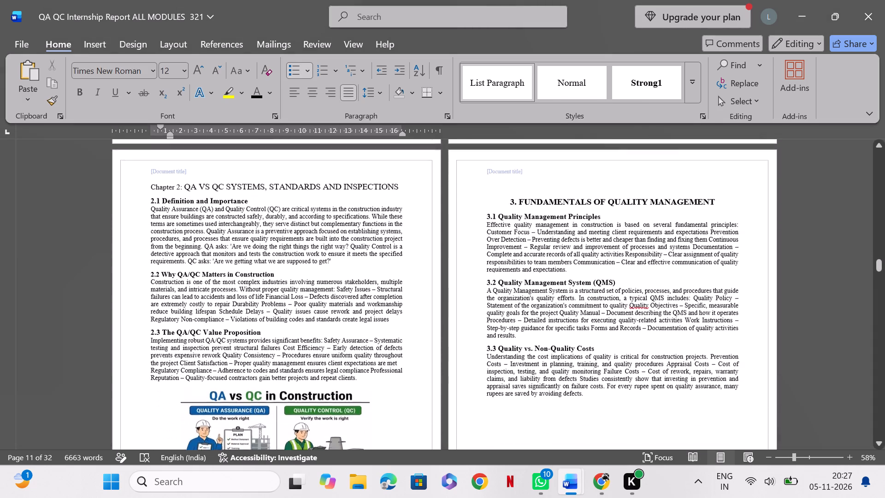
{"action": "scroll", "coordinate": [382, 316], "scroll_direction": "down", "scroll_amount": 10}
{"action": "left_click_drag", "start_coordinate": [378, 308], "coordinate": [311, 207]}
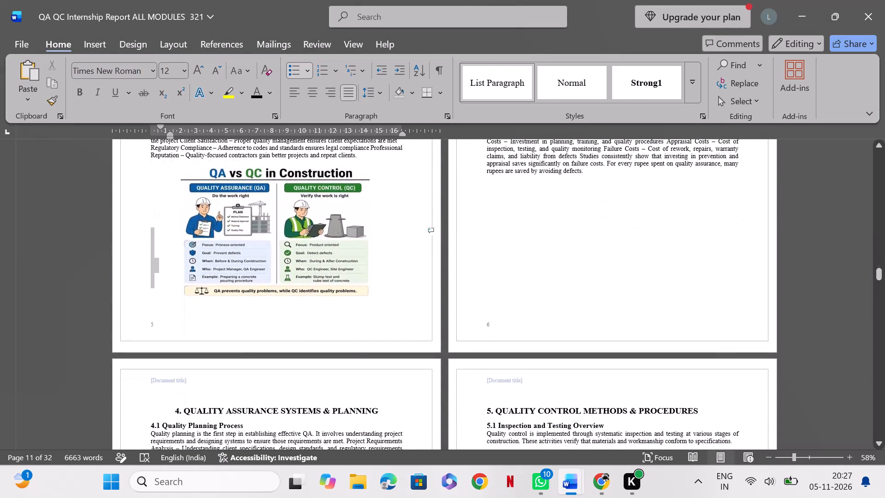
{"action": "left_click_drag", "start_coordinate": [311, 207], "coordinate": [175, 202]}
{"action": "scroll", "coordinate": [309, 204], "scroll_direction": "up", "scroll_amount": 8}
{"action": "scroll", "coordinate": [228, 201], "scroll_direction": "up", "scroll_amount": 3}
{"action": "scroll", "coordinate": [178, 202], "scroll_direction": "up", "scroll_amount": 2}
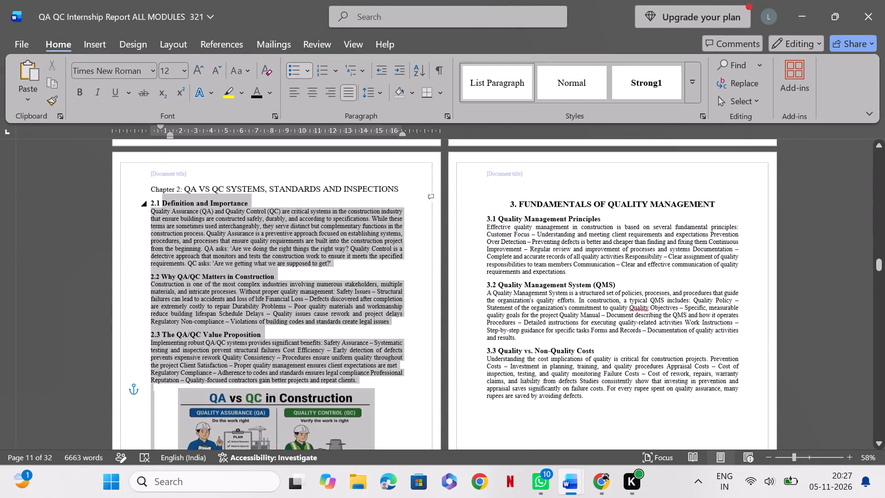
{"action": "left_click_drag", "start_coordinate": [175, 202], "coordinate": [144, 232]}
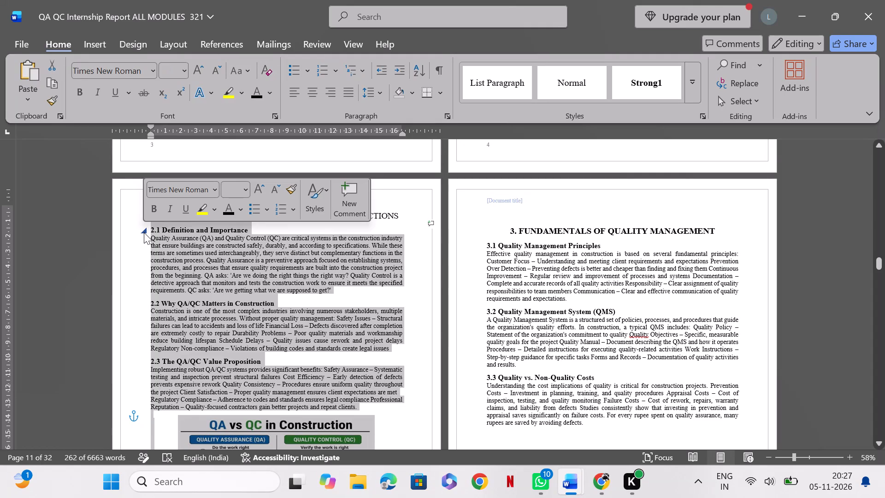
{"action": "key", "text": "ctrl+v"}
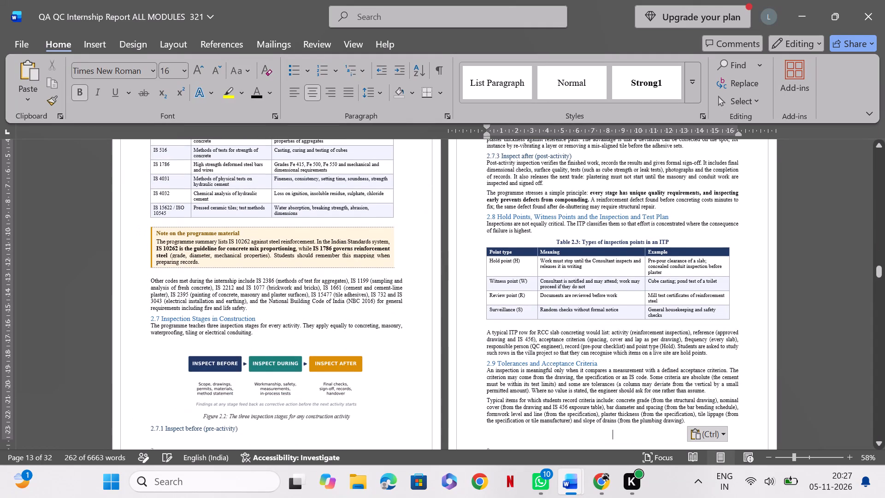
Select all the pasted chapter 2 content, from section 2.9's last paragraph back to the opening paragraph, and set its font size to 12.
{"action": "scroll", "coordinate": [405, 219], "scroll_direction": "up", "scroll_amount": 9}
{"action": "scroll", "coordinate": [260, 255], "scroll_direction": "up", "scroll_amount": 2}
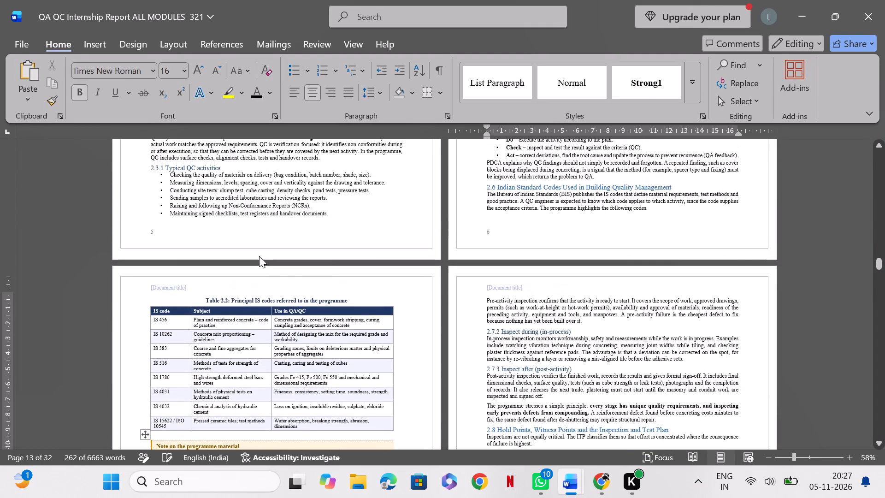
{"action": "scroll", "coordinate": [259, 256], "scroll_direction": "up", "scroll_amount": 3}
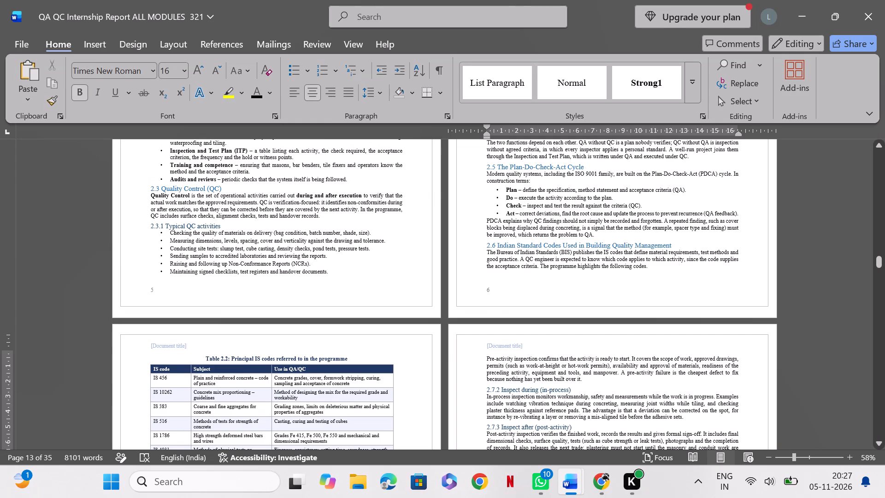
{"action": "scroll", "coordinate": [259, 256], "scroll_direction": "up", "scroll_amount": 5}
{"action": "scroll", "coordinate": [259, 256], "scroll_direction": "down", "scroll_amount": 9}
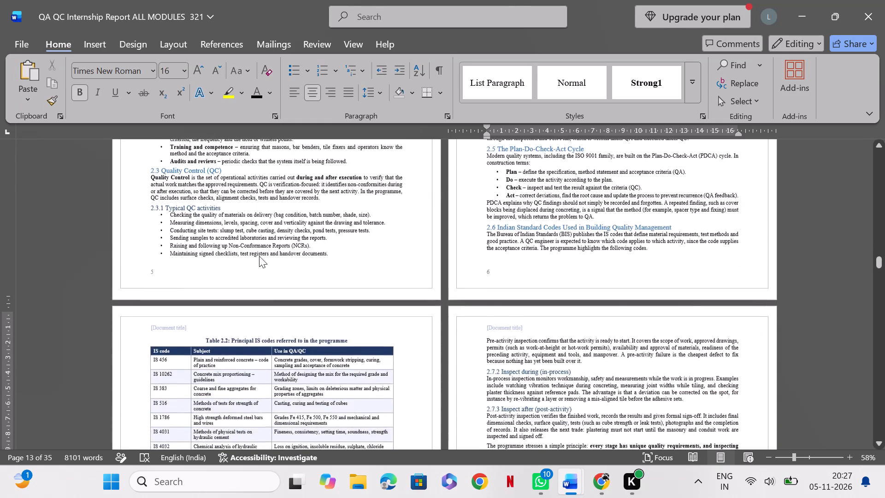
{"action": "scroll", "coordinate": [259, 256], "scroll_direction": "down", "scroll_amount": 10}
{"action": "scroll", "coordinate": [259, 256], "scroll_direction": "down", "scroll_amount": 12}
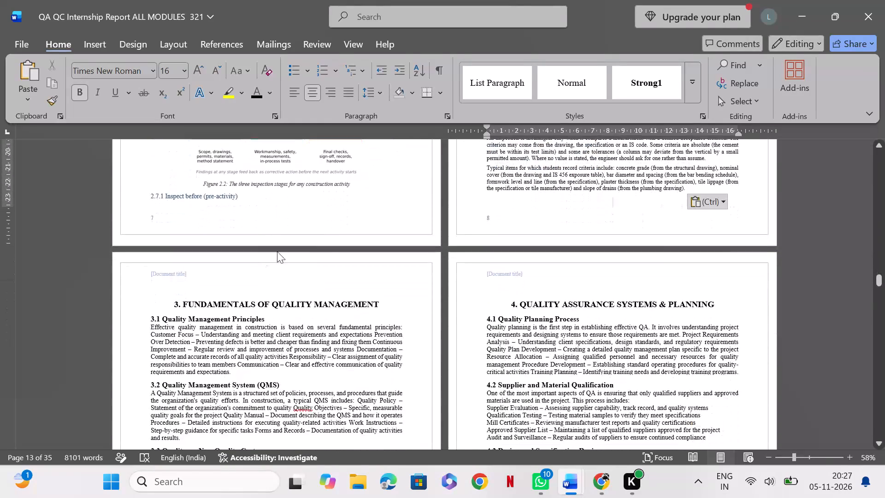
{"action": "left_click_drag", "start_coordinate": [587, 202], "coordinate": [540, 194]}
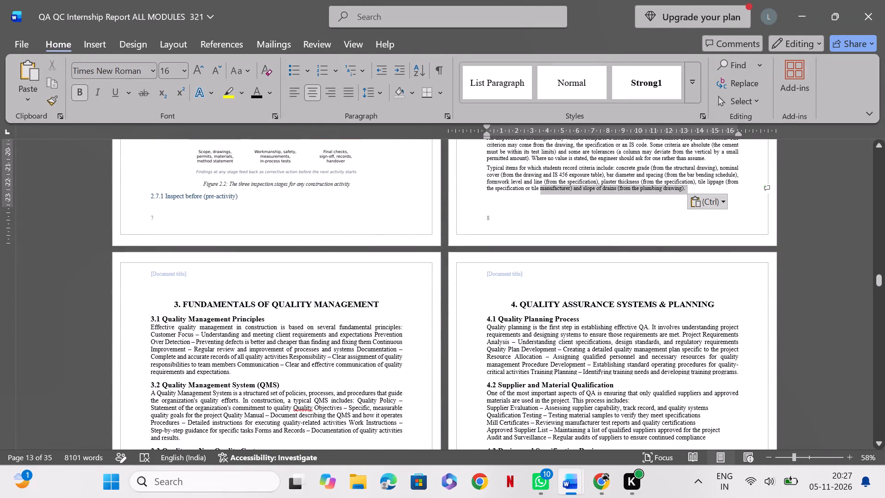
{"action": "left_click_drag", "start_coordinate": [540, 194], "coordinate": [323, 209]}
{"action": "scroll", "coordinate": [529, 195], "scroll_direction": "up", "scroll_amount": 3}
{"action": "scroll", "coordinate": [327, 206], "scroll_direction": "up", "scroll_amount": 6}
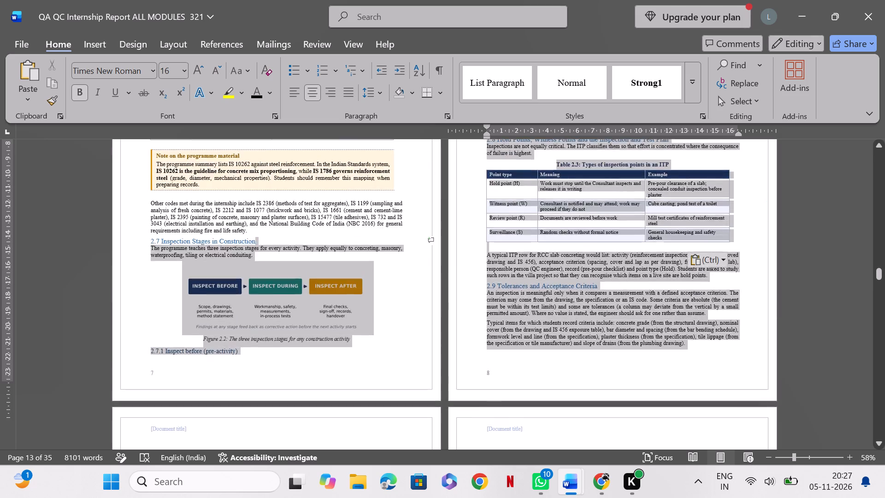
{"action": "left_click_drag", "start_coordinate": [323, 209], "coordinate": [315, 215]}
{"action": "scroll", "coordinate": [323, 210], "scroll_direction": "up", "scroll_amount": 15}
{"action": "scroll", "coordinate": [315, 215], "scroll_direction": "up", "scroll_amount": 7}
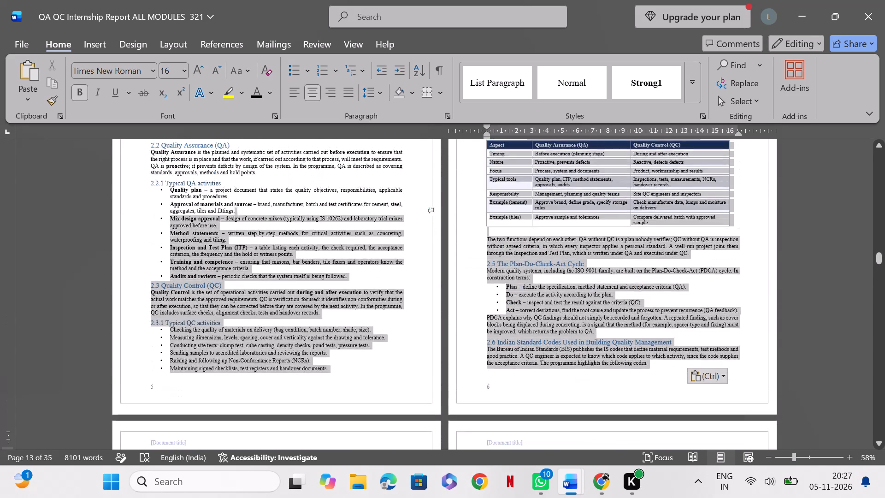
{"action": "left_click_drag", "start_coordinate": [315, 215], "coordinate": [274, 221]}
{"action": "scroll", "coordinate": [315, 215], "scroll_direction": "up", "scroll_amount": 11}
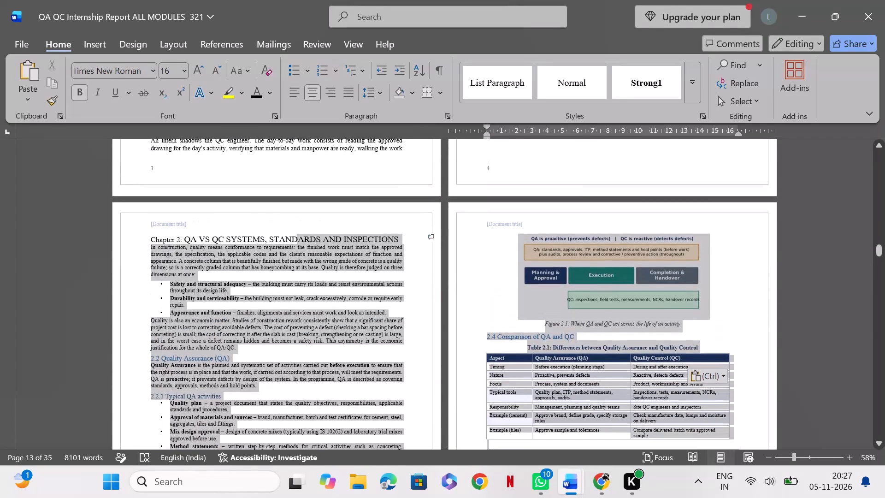
{"action": "left_click_drag", "start_coordinate": [274, 221], "coordinate": [149, 253]}
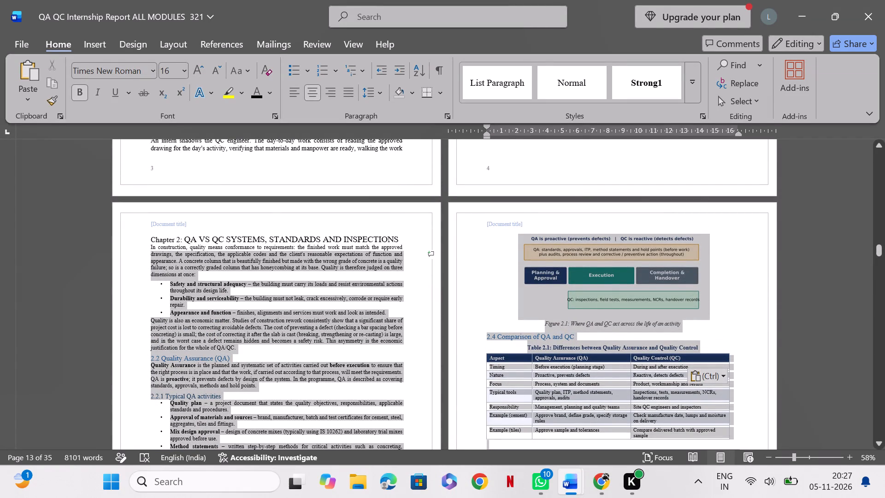
{"action": "left_click_drag", "start_coordinate": [149, 253], "coordinate": [148, 247]}
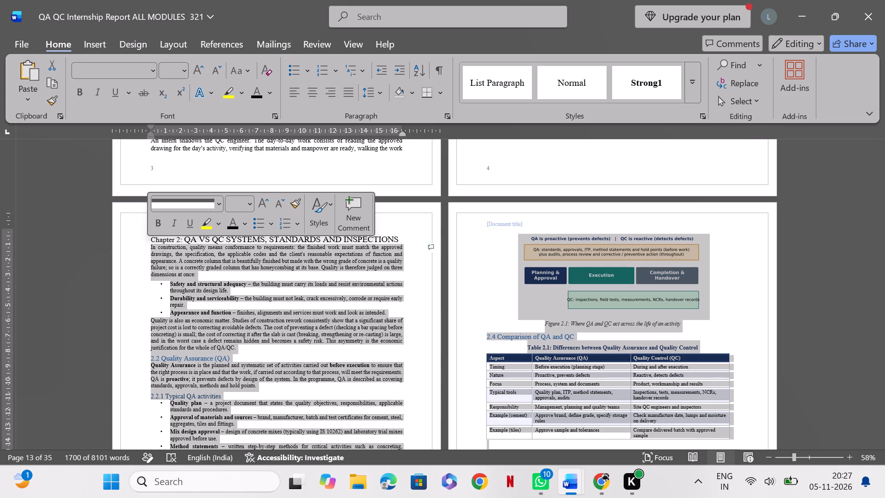
{"action": "left_click", "coordinate": [234, 199]}
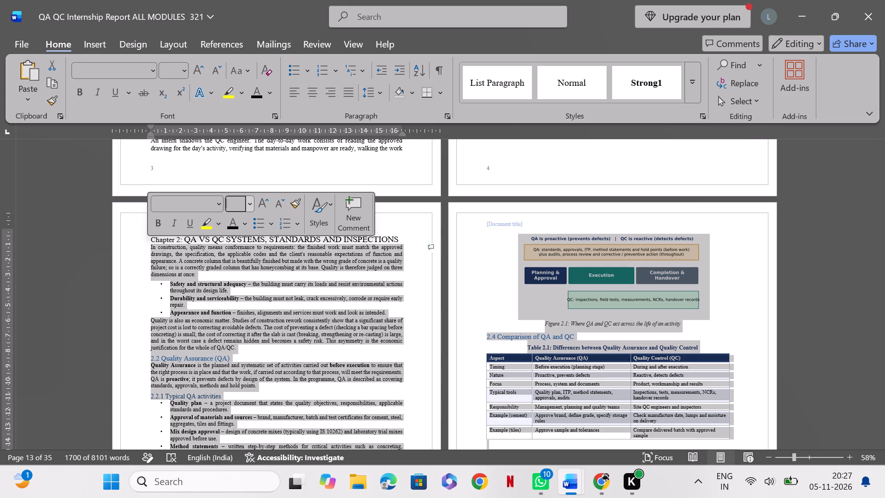
{"action": "type", "text": "12"}
{"action": "key", "text": "Return"}
Set the font of the pasted chapter 2 content to Times New Roman.
{"action": "left_click", "coordinate": [198, 200]}
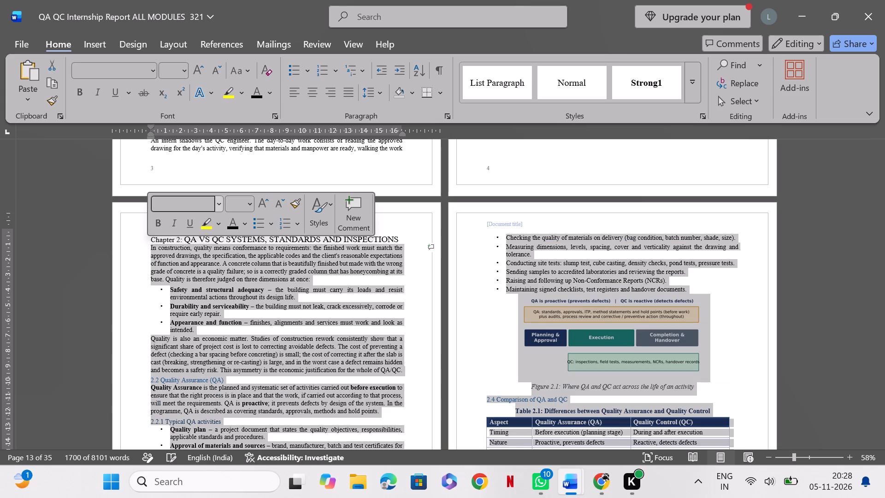
{"action": "key", "text": "t"}
{"action": "key", "text": "Return"}
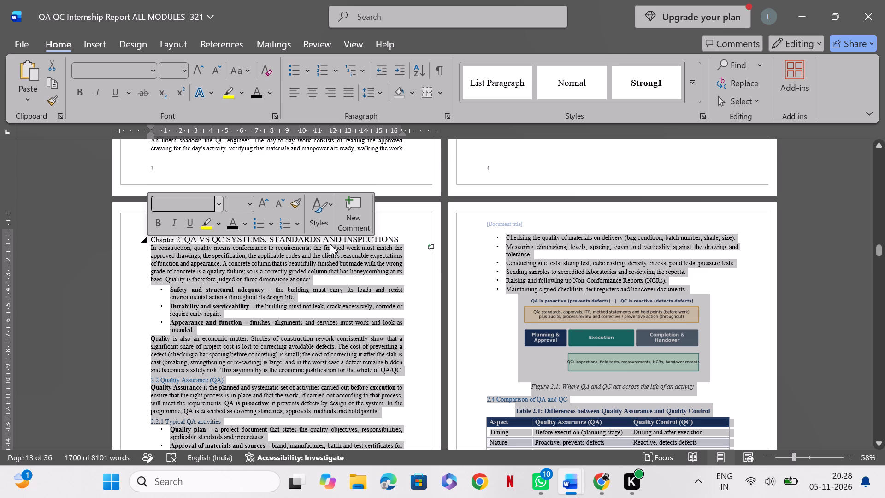
Justify the opening paragraph of chapter 2 and add space before it to separate it from the heading.
{"action": "left_click", "coordinate": [391, 265]}
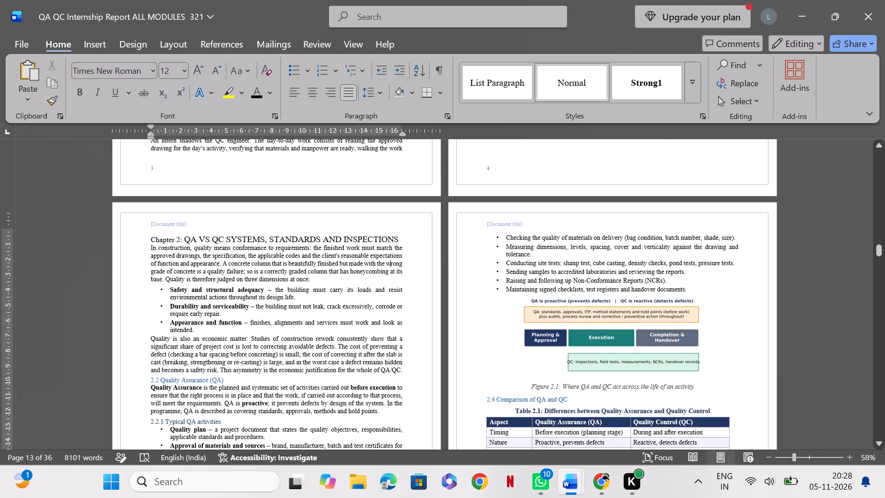
{"action": "left_click_drag", "start_coordinate": [406, 251], "coordinate": [377, 248]}
{"action": "left_click_drag", "start_coordinate": [377, 248], "coordinate": [364, 248]}
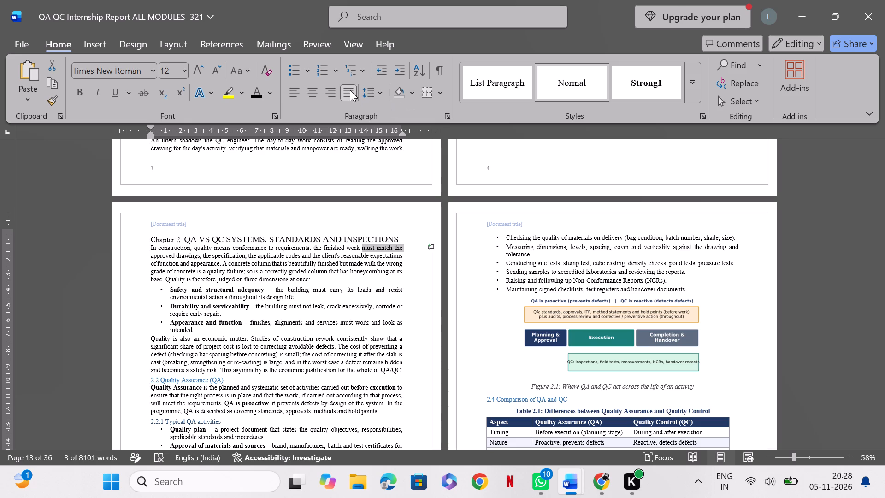
{"action": "left_click", "coordinate": [350, 90]}
{"action": "left_click", "coordinate": [337, 90]}
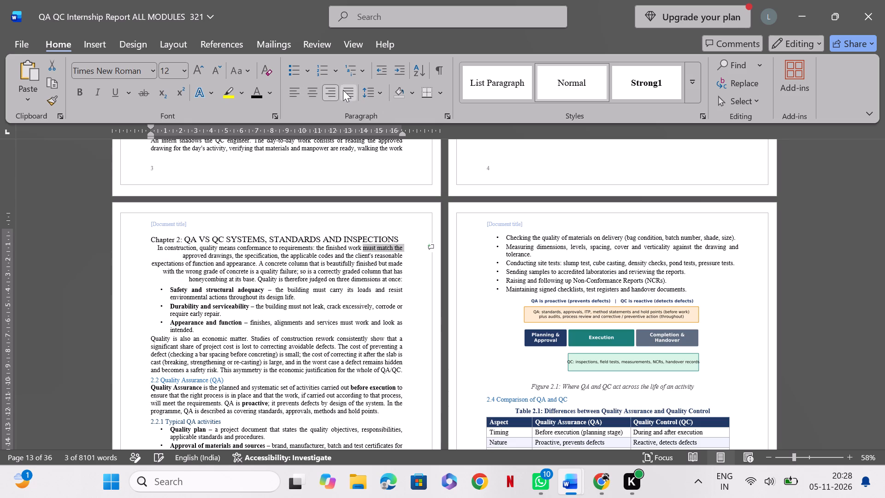
{"action": "left_click", "coordinate": [344, 90]}
{"action": "left_click", "coordinate": [375, 91]}
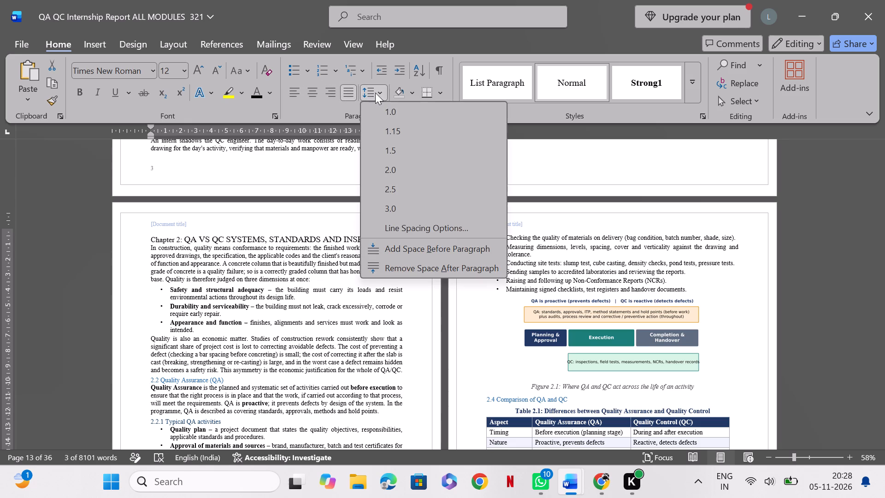
{"action": "left_click", "coordinate": [390, 246]}
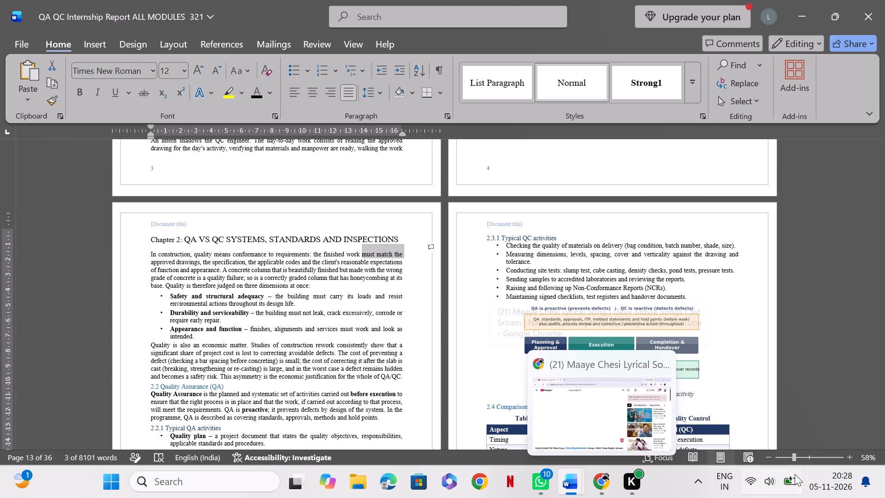
Examine the heading, opening paragraph and bullet layout at the start of chapter 2 at a closer 92% zoom.
{"action": "left_click", "coordinate": [811, 458]}
{"action": "left_click", "coordinate": [803, 454]}
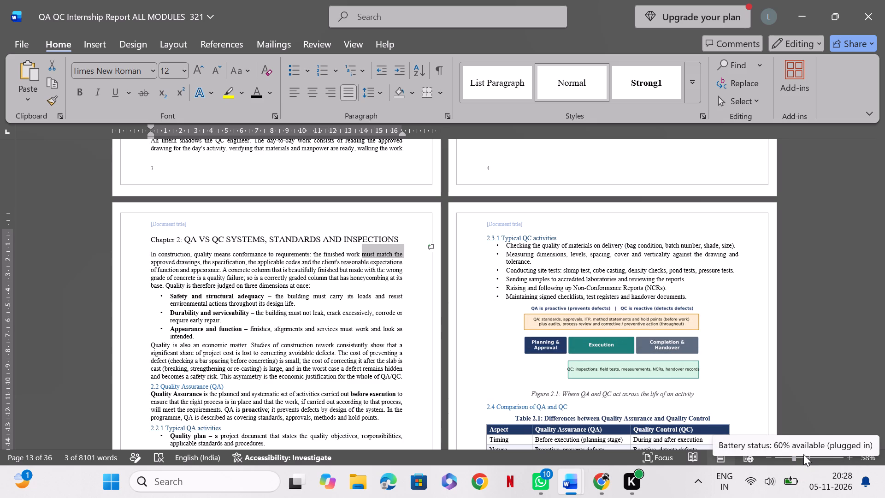
{"action": "left_click", "coordinate": [857, 380]}
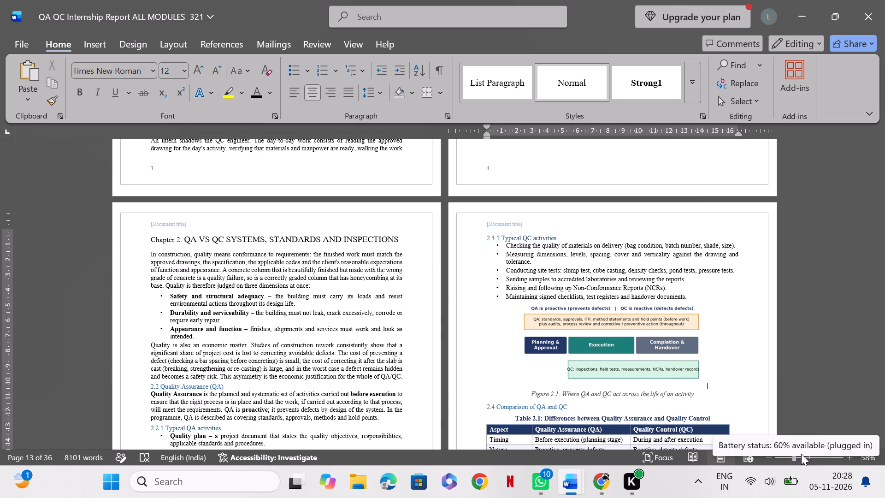
{"action": "left_click", "coordinate": [390, 287]}
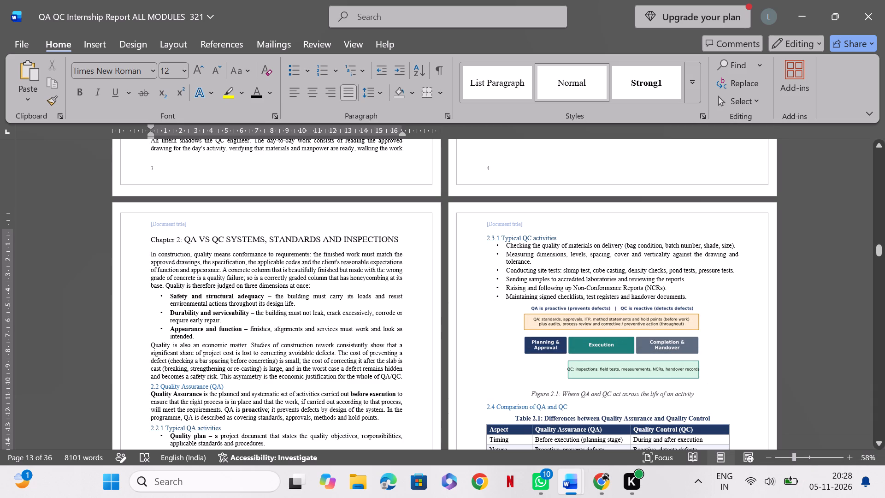
{"action": "left_click", "coordinate": [806, 454]}
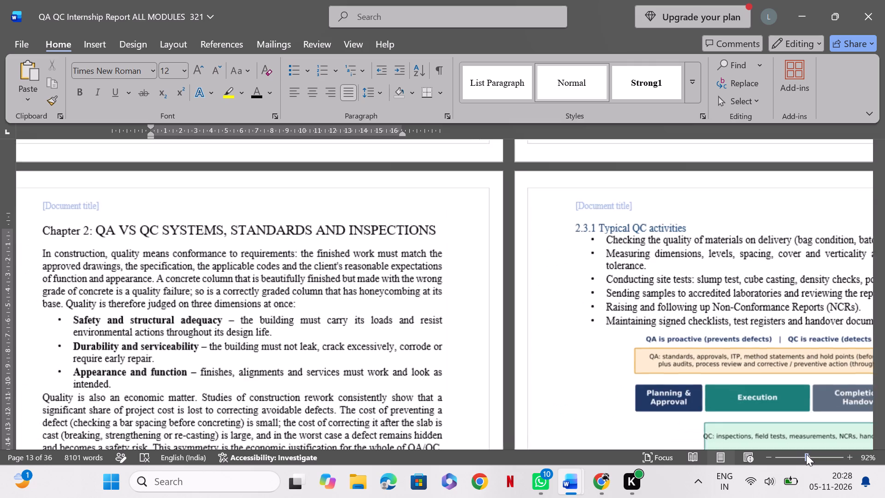
{"action": "scroll", "coordinate": [292, 270], "scroll_direction": "down", "scroll_amount": 2}
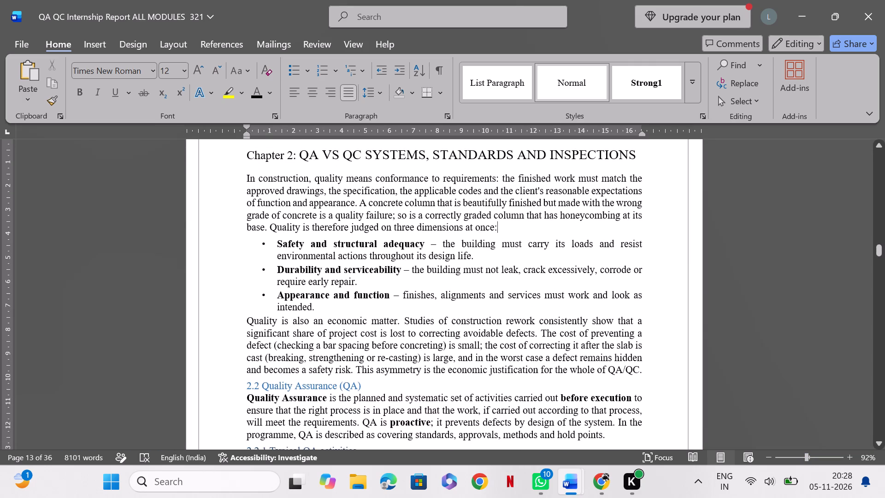
{"action": "scroll", "coordinate": [295, 266], "scroll_direction": "up", "scroll_amount": 2}
{"action": "scroll", "coordinate": [413, 306], "scroll_direction": "down", "scroll_amount": 1}
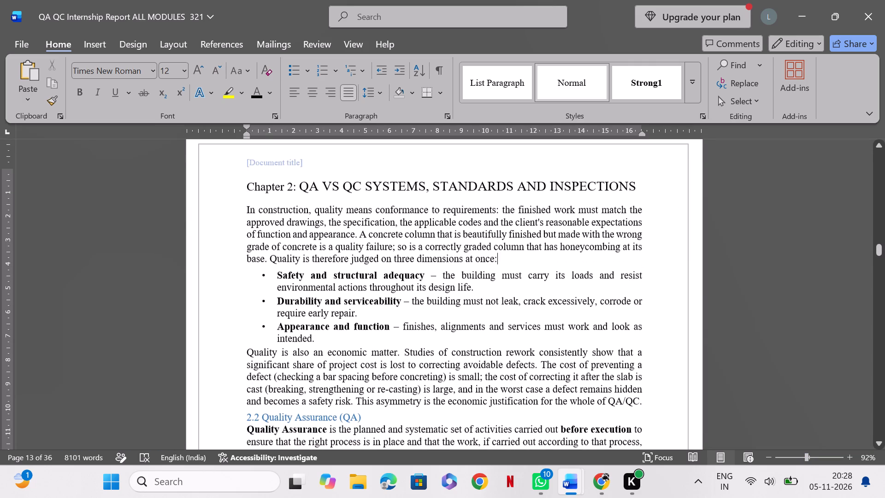
{"action": "scroll", "coordinate": [413, 306], "scroll_direction": "down", "scroll_amount": 1}
{"action": "scroll", "coordinate": [368, 270], "scroll_direction": "up", "scroll_amount": 3}
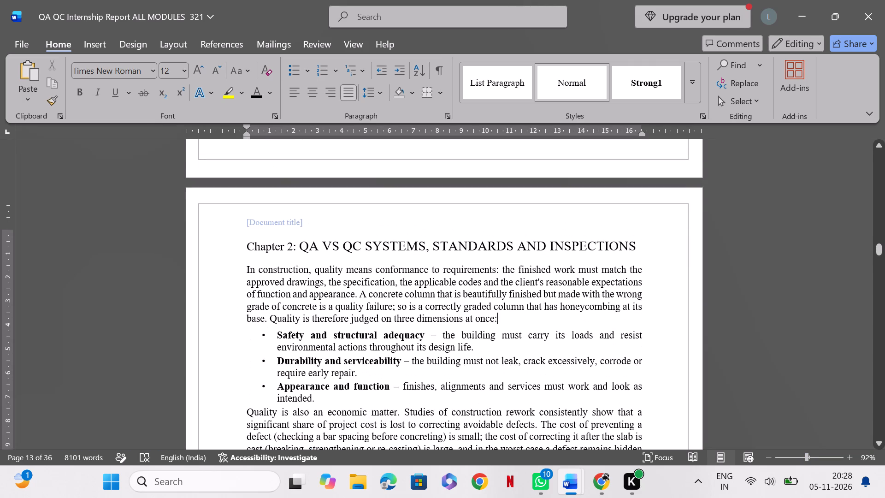
Select the title text "QA VS QC SYSTEMS, STANDARDS AND INSPECTIONS" in the chapter 2 heading.
{"action": "left_click_drag", "start_coordinate": [637, 246], "coordinate": [472, 233]}
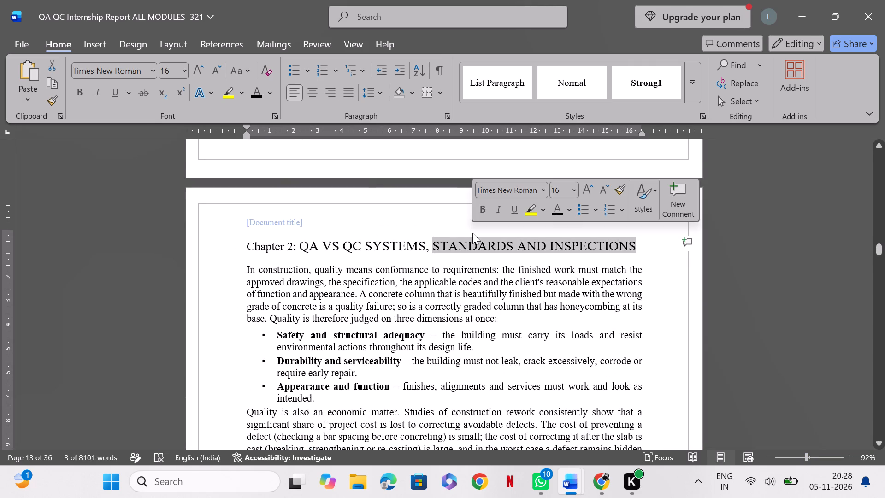
{"action": "left_click", "coordinate": [308, 233]}
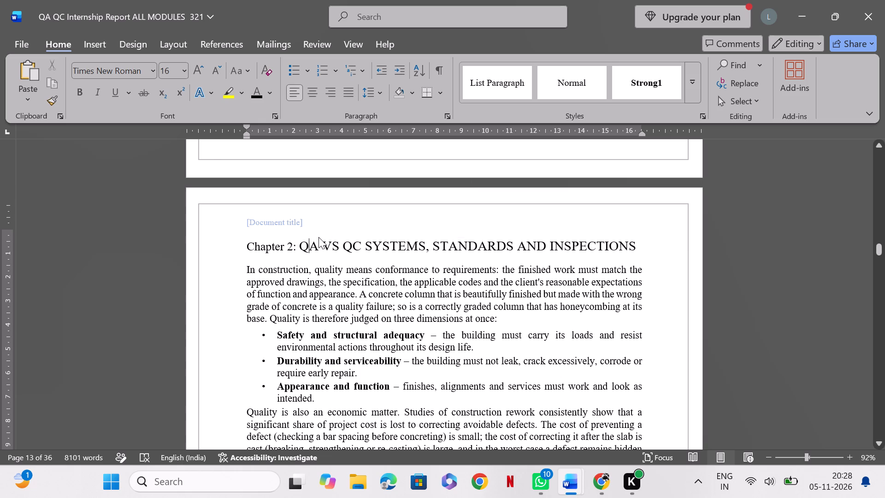
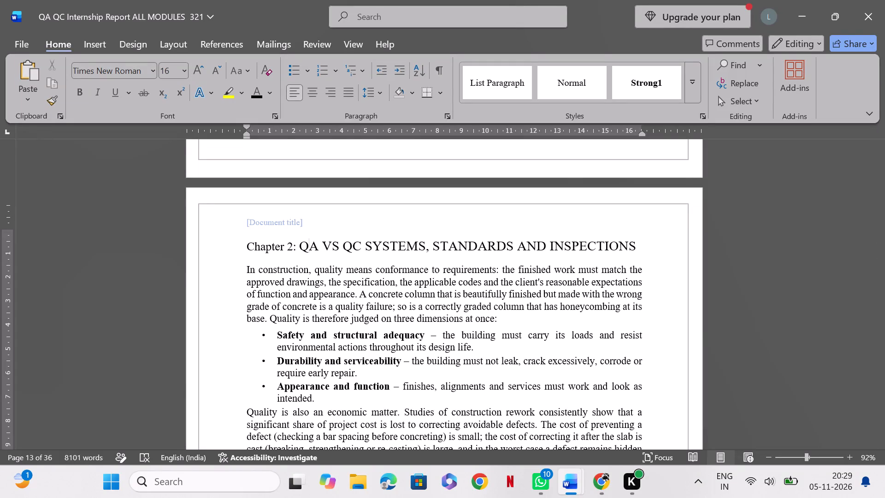
Examine the opening of chapter 2, from its title through the 2.2 and 2.2.1 headings, for formatting consistency.
{"action": "scroll", "coordinate": [331, 343], "scroll_direction": "down", "scroll_amount": 4}
{"action": "scroll", "coordinate": [331, 343], "scroll_direction": "up", "scroll_amount": 3}
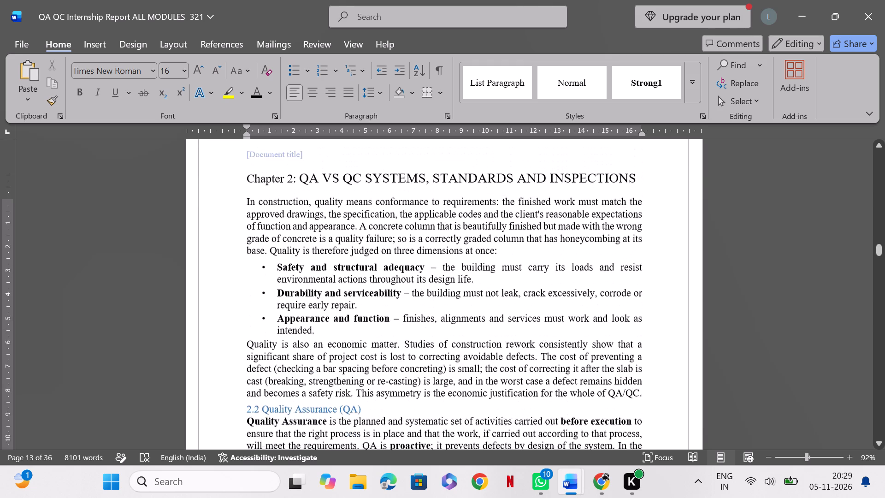
{"action": "scroll", "coordinate": [331, 343], "scroll_direction": "up", "scroll_amount": 2}
{"action": "left_click_drag", "start_coordinate": [507, 338], "coordinate": [282, 341]}
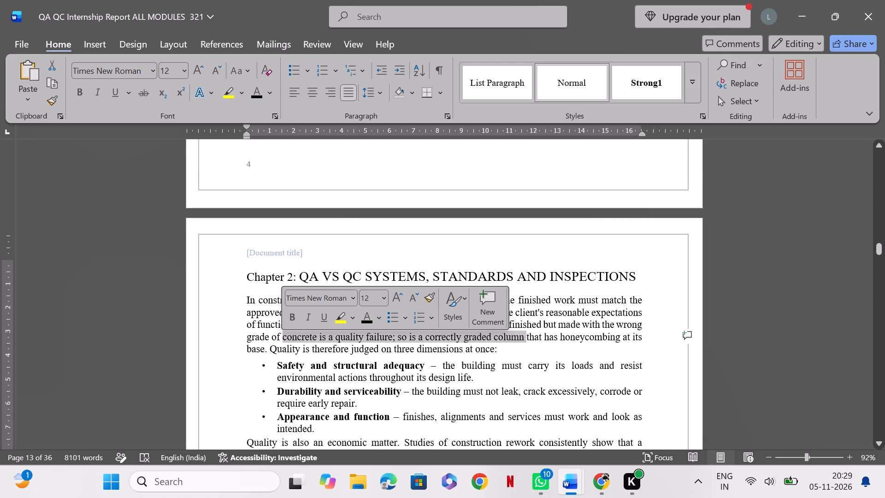
{"action": "scroll", "coordinate": [373, 391], "scroll_direction": "down", "scroll_amount": 10}
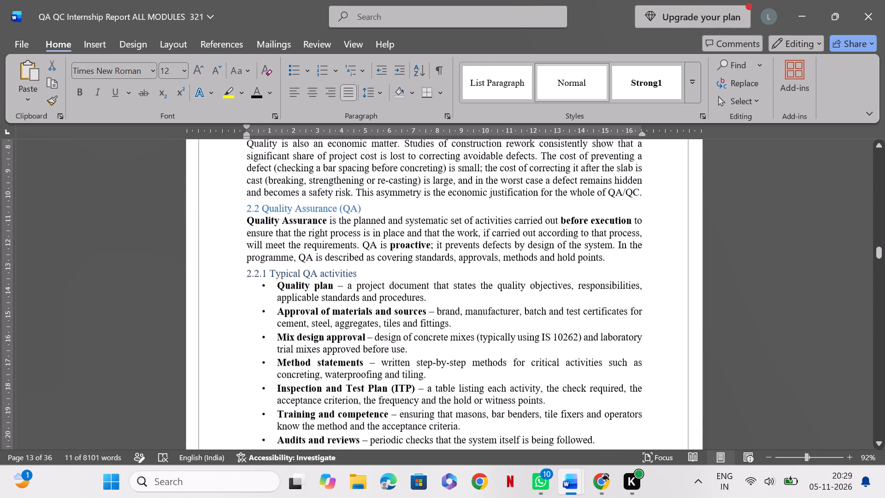
{"action": "scroll", "coordinate": [372, 384], "scroll_direction": "down", "scroll_amount": 3}
{"action": "scroll", "coordinate": [343, 337], "scroll_direction": "up", "scroll_amount": 8}
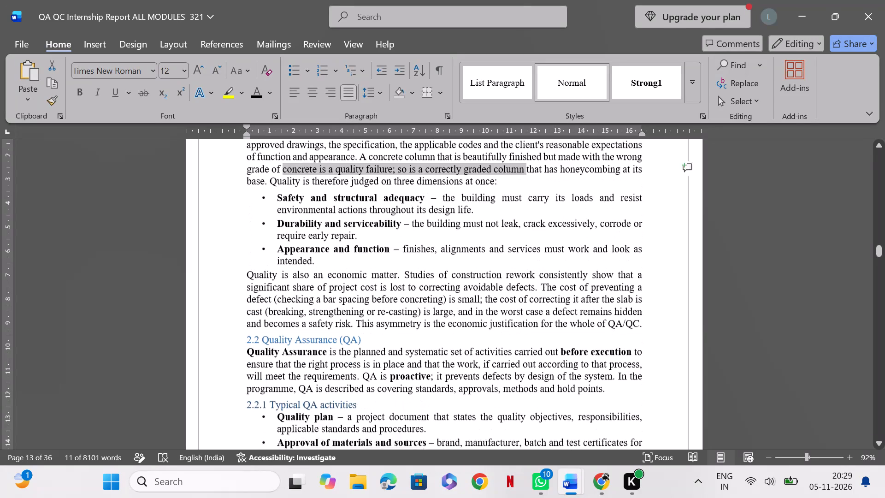
{"action": "scroll", "coordinate": [343, 344], "scroll_direction": "up", "scroll_amount": 5}
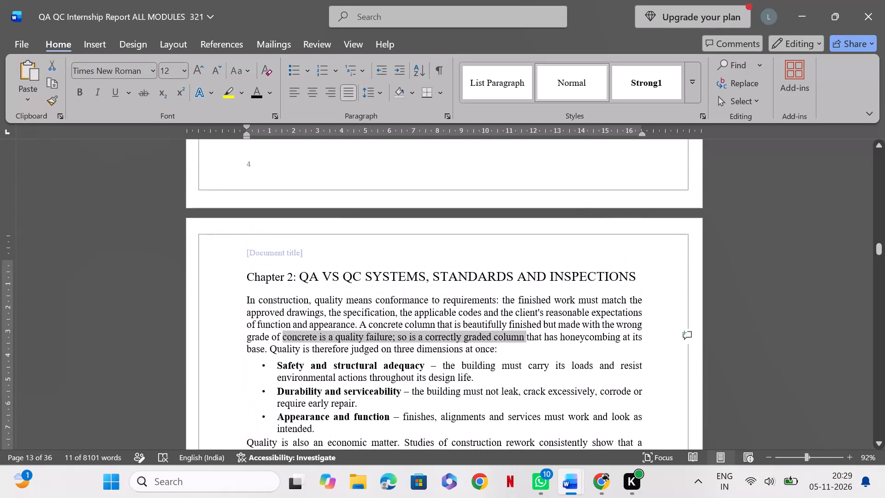
{"action": "scroll", "coordinate": [343, 344], "scroll_direction": "down", "scroll_amount": 5}
{"action": "scroll", "coordinate": [343, 344], "scroll_direction": "up", "scroll_amount": 2}
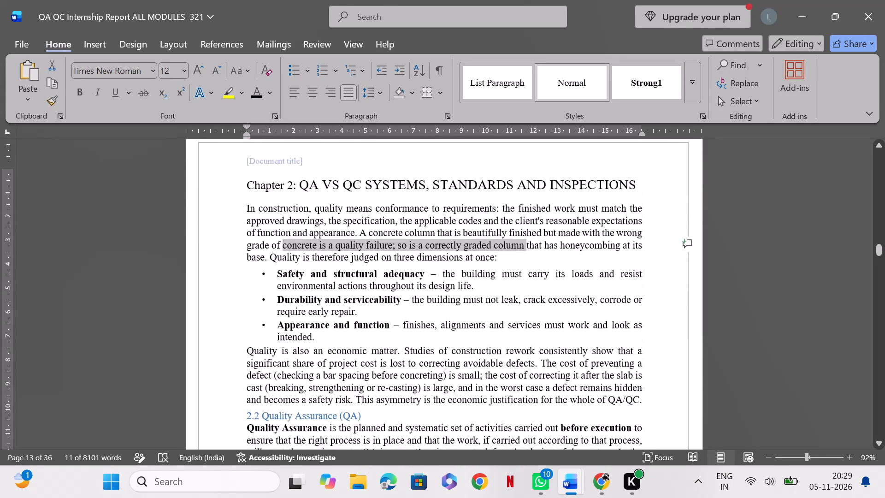
{"action": "scroll", "coordinate": [343, 344], "scroll_direction": "up", "scroll_amount": 2}
{"action": "scroll", "coordinate": [343, 344], "scroll_direction": "down", "scroll_amount": 4}
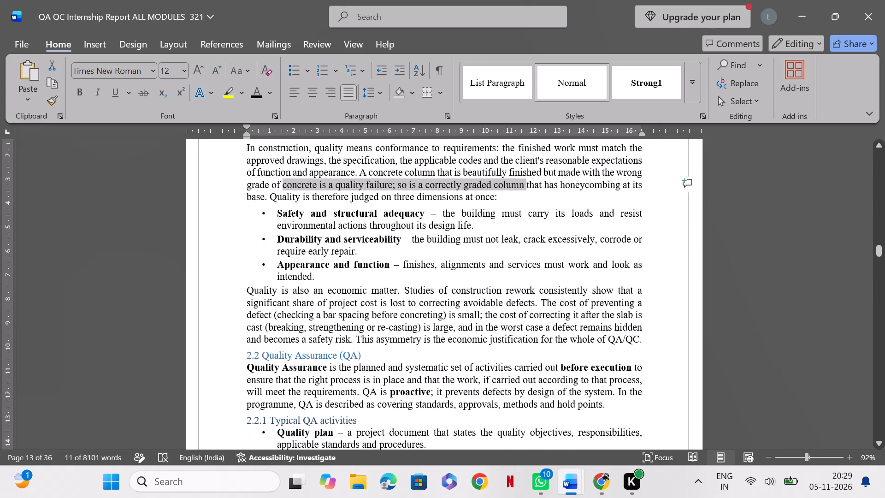
{"action": "scroll", "coordinate": [343, 344], "scroll_direction": "down", "scroll_amount": 2}
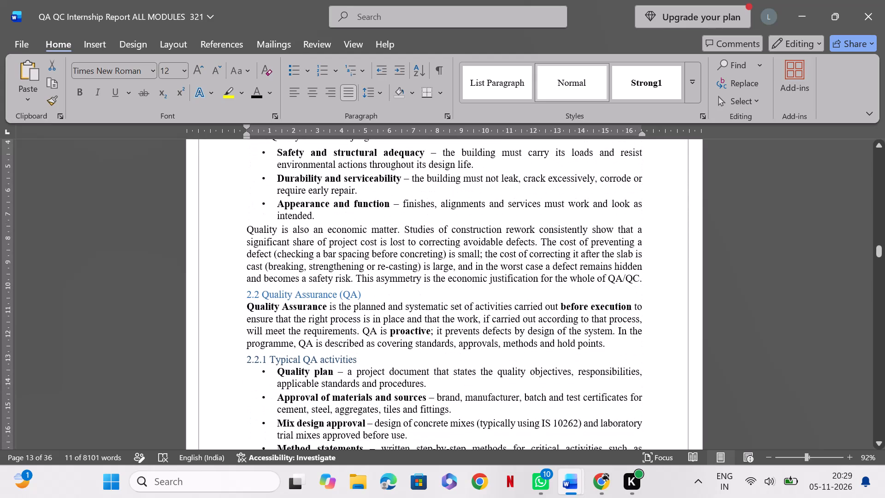
{"action": "scroll", "coordinate": [343, 344], "scroll_direction": "up", "scroll_amount": 2}
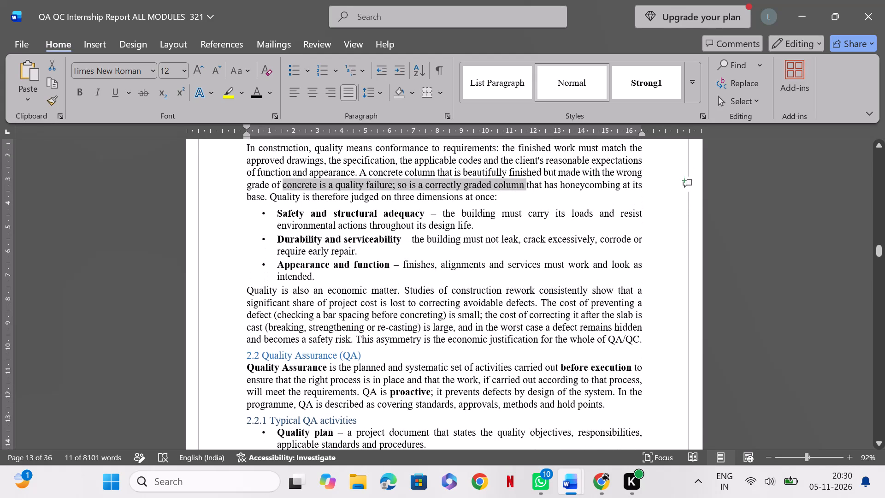
Set the "2.2 Quality Assurance (QA)" heading to font size 14.
{"action": "left_click_drag", "start_coordinate": [365, 344], "coordinate": [265, 357]}
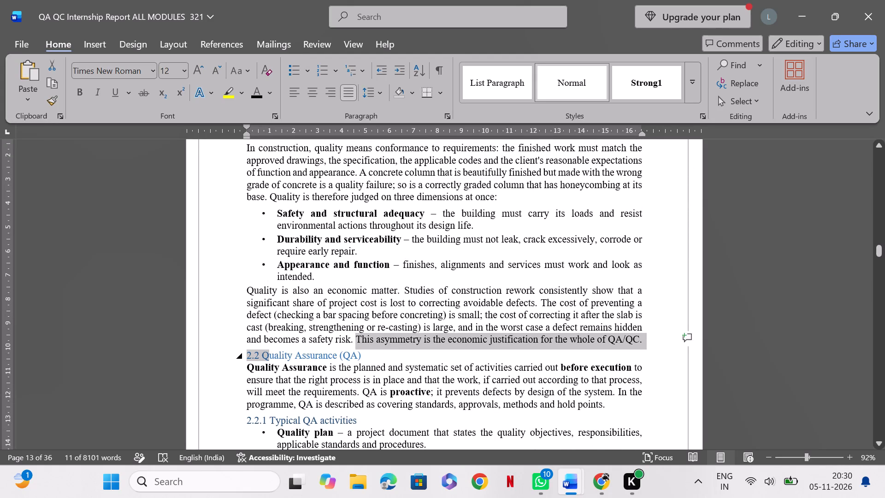
{"action": "left_click_drag", "start_coordinate": [265, 357], "coordinate": [281, 365]}
{"action": "left_click", "coordinate": [320, 361]}
{"action": "left_click_drag", "start_coordinate": [366, 357], "coordinate": [333, 357]}
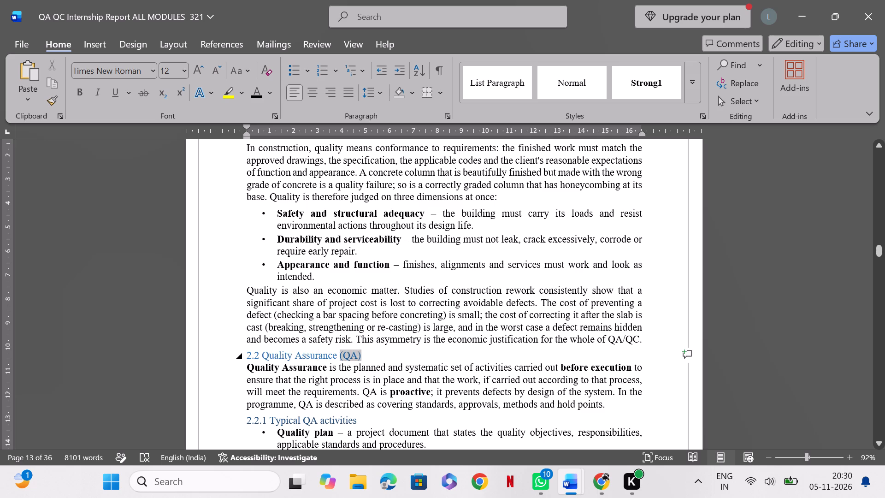
{"action": "left_click_drag", "start_coordinate": [333, 357], "coordinate": [248, 359]}
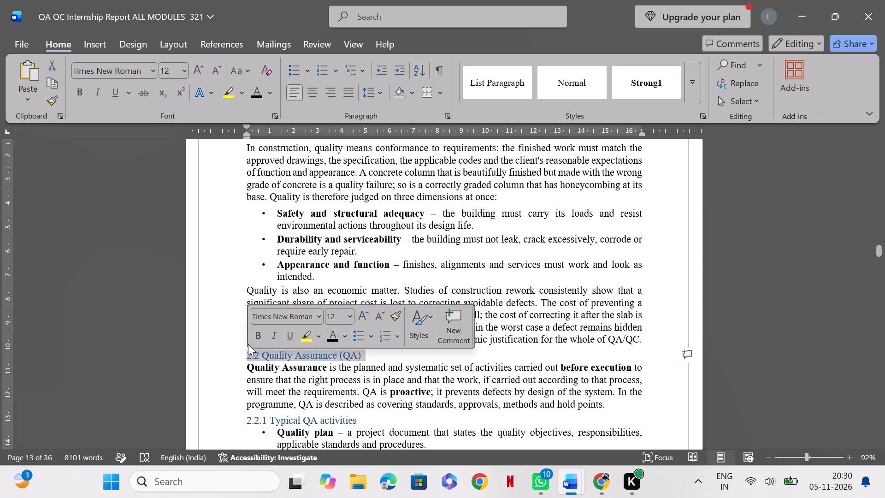
{"action": "left_click", "coordinate": [366, 313]}
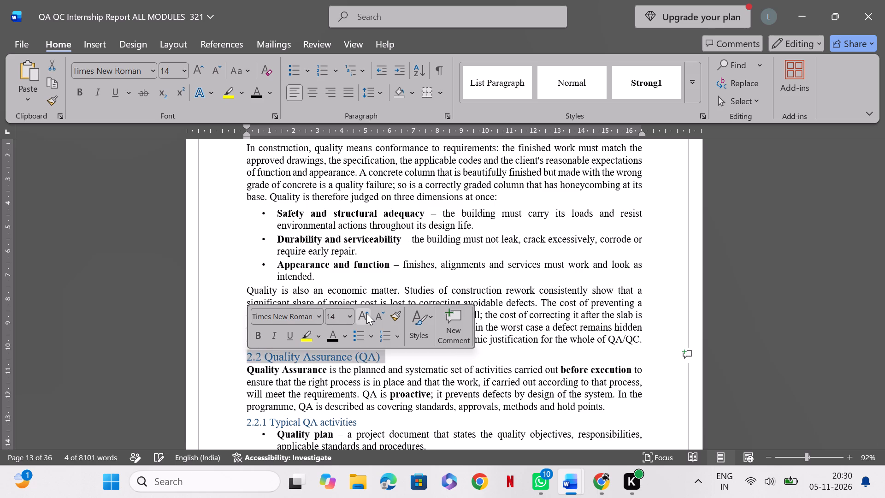
Make the "2.2.1 Typical QA activities" subheading bold.
{"action": "scroll", "coordinate": [368, 385], "scroll_direction": "down", "scroll_amount": 2}
{"action": "left_click_drag", "start_coordinate": [367, 360], "coordinate": [257, 368]}
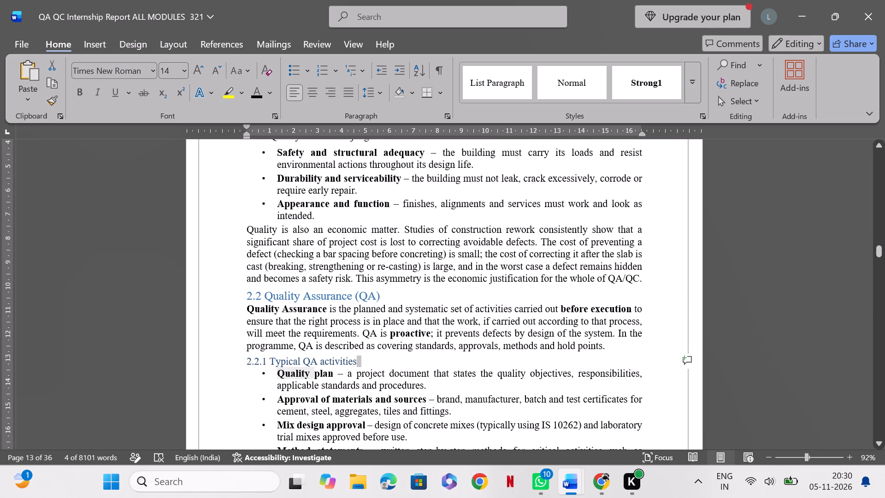
{"action": "left_click_drag", "start_coordinate": [257, 368], "coordinate": [240, 364]}
{"action": "left_click", "coordinate": [249, 339]}
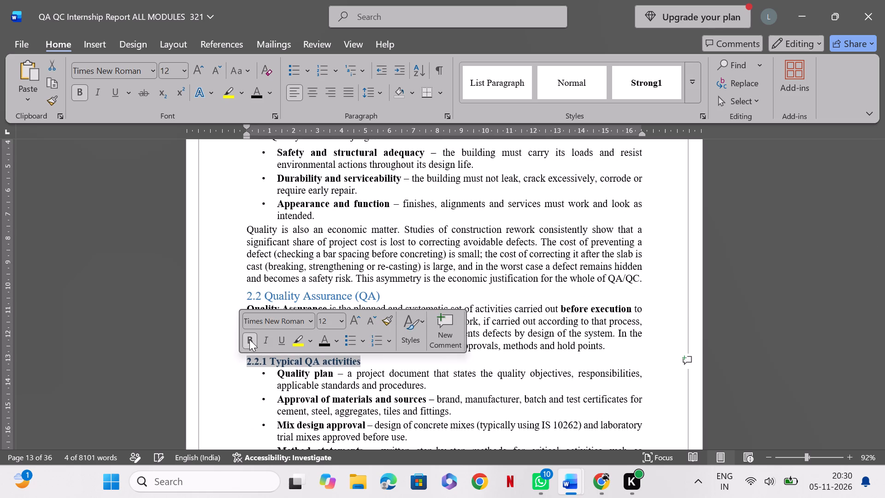
Set the "2.3 Quality Control (QC)" heading to font size 14.
{"action": "scroll", "coordinate": [274, 425], "scroll_direction": "down", "scroll_amount": 7}
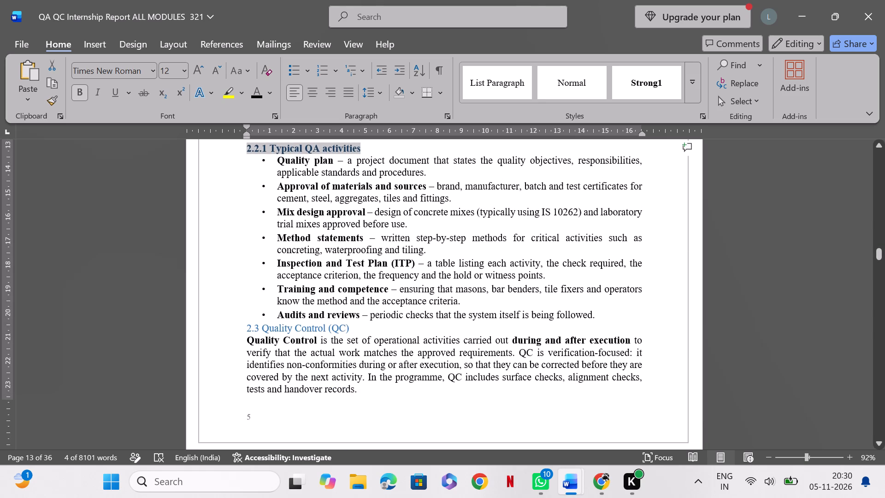
{"action": "left_click_drag", "start_coordinate": [351, 324], "coordinate": [246, 324]}
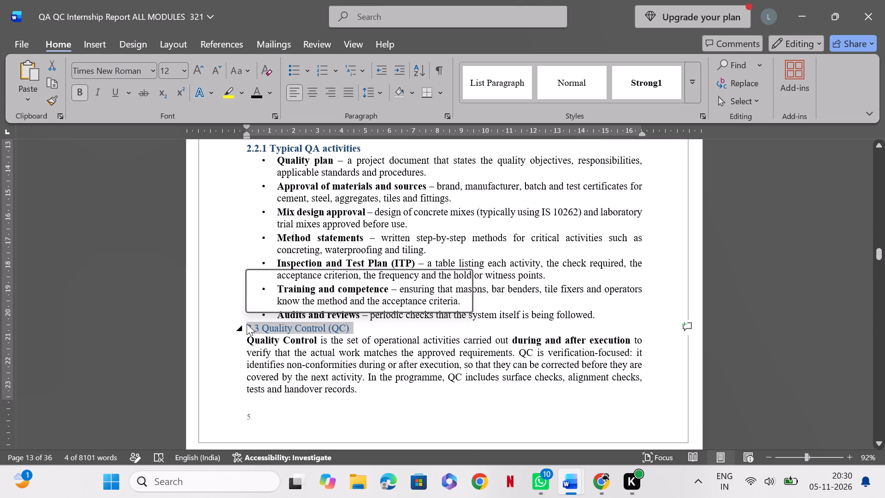
{"action": "left_click", "coordinate": [366, 276]}
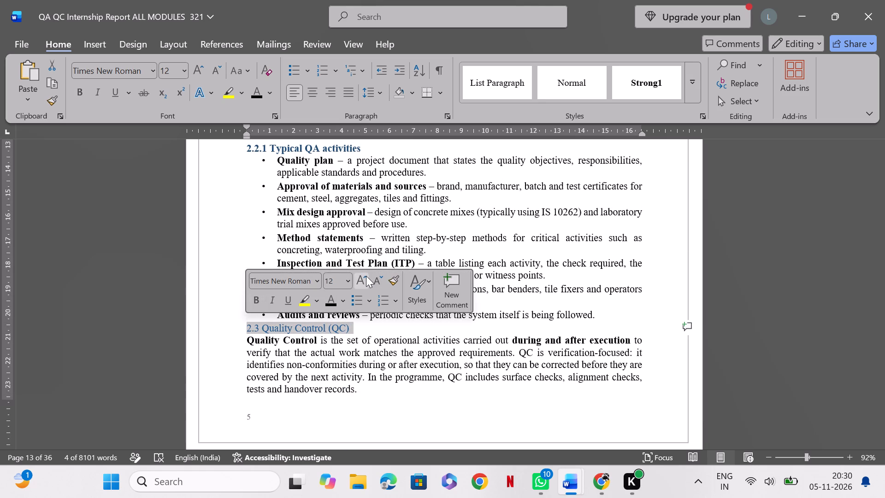
Make the "2.3.1 Typical QC activities" subheading bold.
{"action": "scroll", "coordinate": [378, 326], "scroll_direction": "down", "scroll_amount": 4}
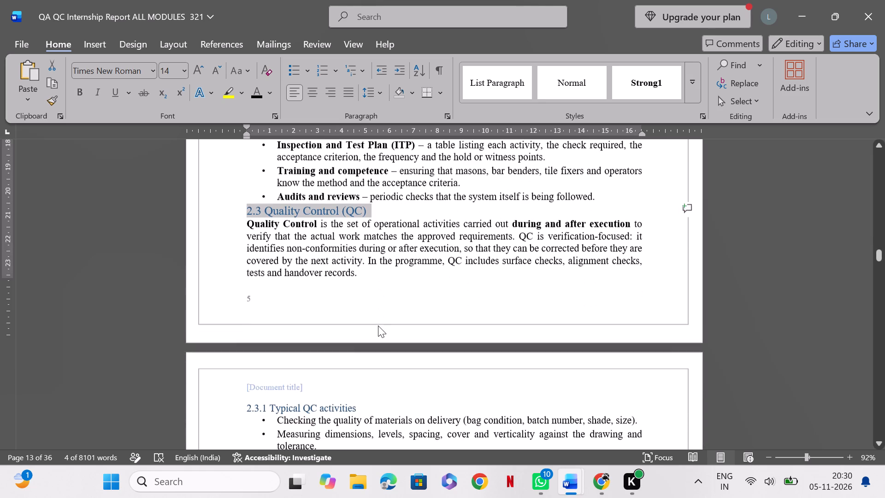
{"action": "scroll", "coordinate": [378, 326], "scroll_direction": "down", "scroll_amount": 3}
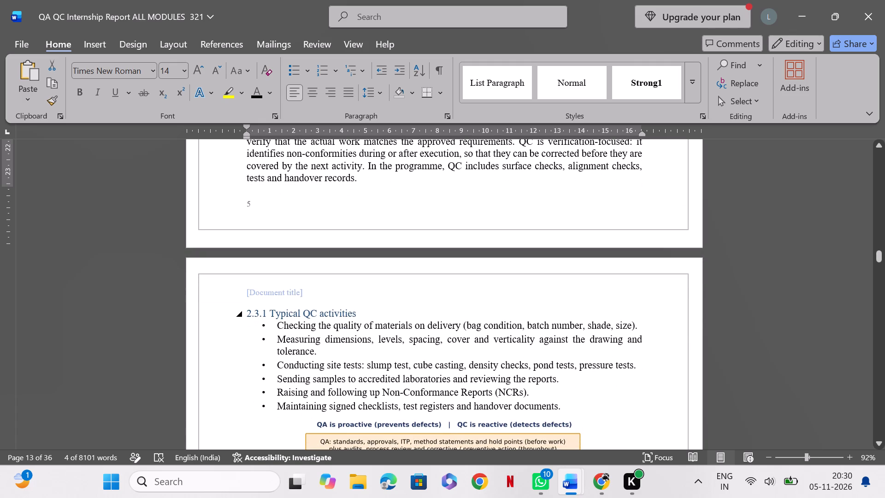
{"action": "left_click_drag", "start_coordinate": [369, 309], "coordinate": [245, 309]}
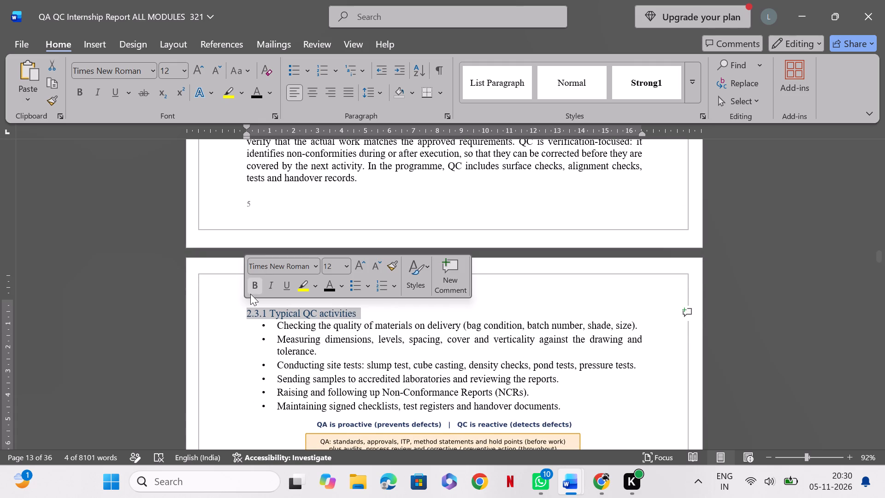
{"action": "left_click", "coordinate": [251, 291]}
Set the "2.4 Comparison of QA and QC" heading to font size 14.
{"action": "scroll", "coordinate": [271, 379], "scroll_direction": "down", "scroll_amount": 5}
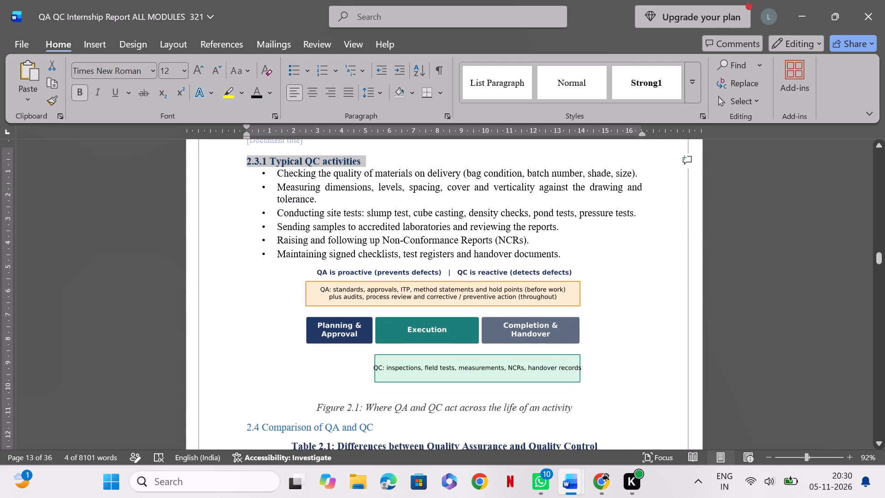
{"action": "scroll", "coordinate": [299, 348], "scroll_direction": "down", "scroll_amount": 3}
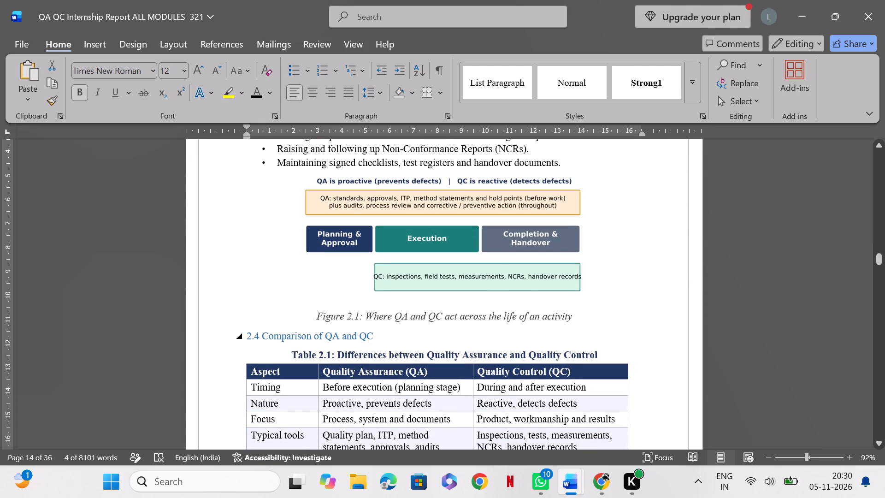
{"action": "left_click_drag", "start_coordinate": [402, 336], "coordinate": [242, 336]}
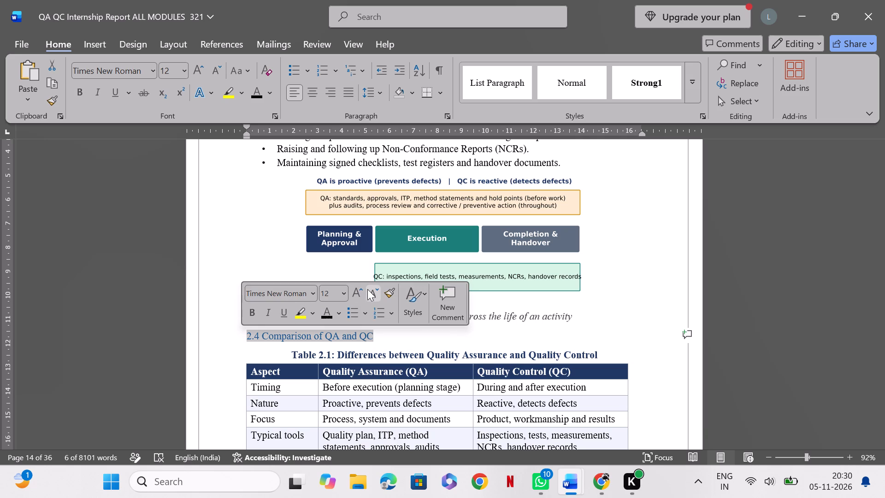
{"action": "left_click", "coordinate": [355, 289]}
Insert an empty paragraph after the text below Table 2.1 to push heading 2.5 onto the next page.
{"action": "scroll", "coordinate": [330, 338], "scroll_direction": "down", "scroll_amount": 1}
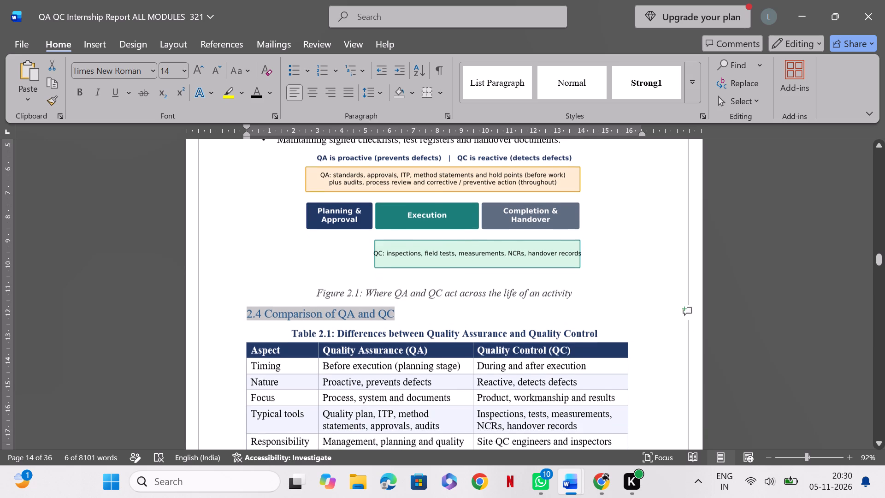
{"action": "scroll", "coordinate": [329, 340], "scroll_direction": "down", "scroll_amount": 6}
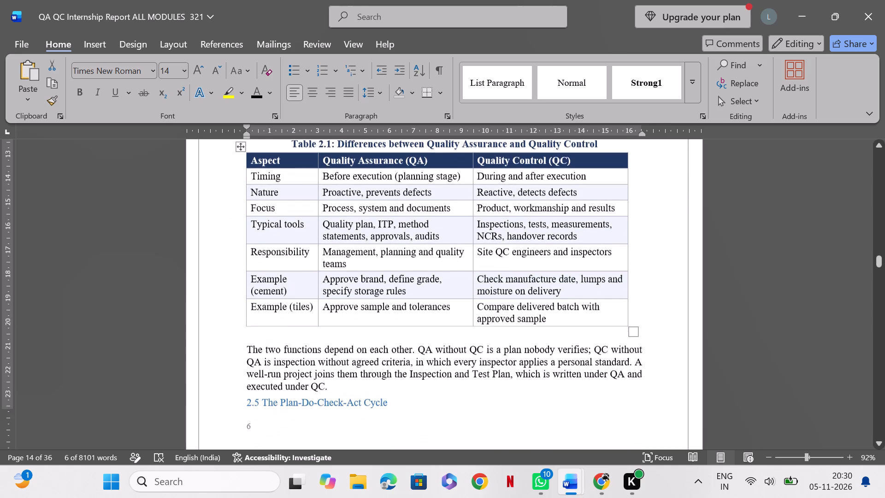
{"action": "scroll", "coordinate": [329, 340], "scroll_direction": "down", "scroll_amount": 2}
{"action": "left_click", "coordinate": [354, 329]}
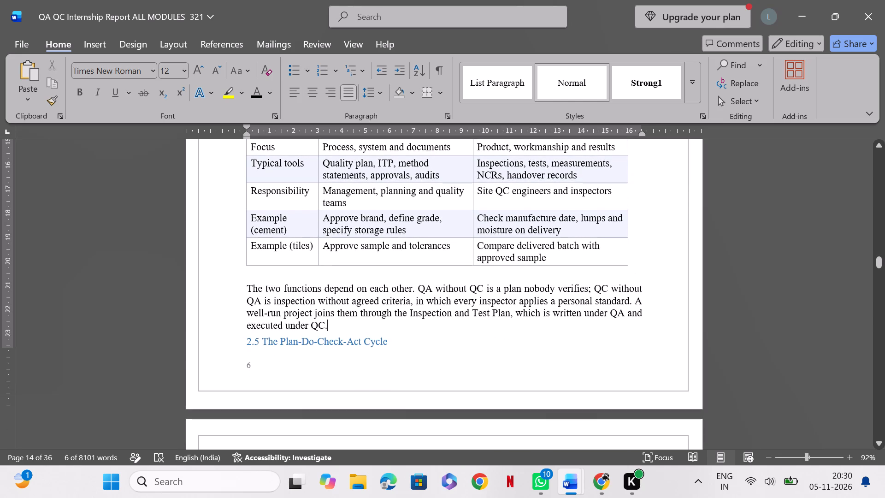
{"action": "key", "text": "Return"}
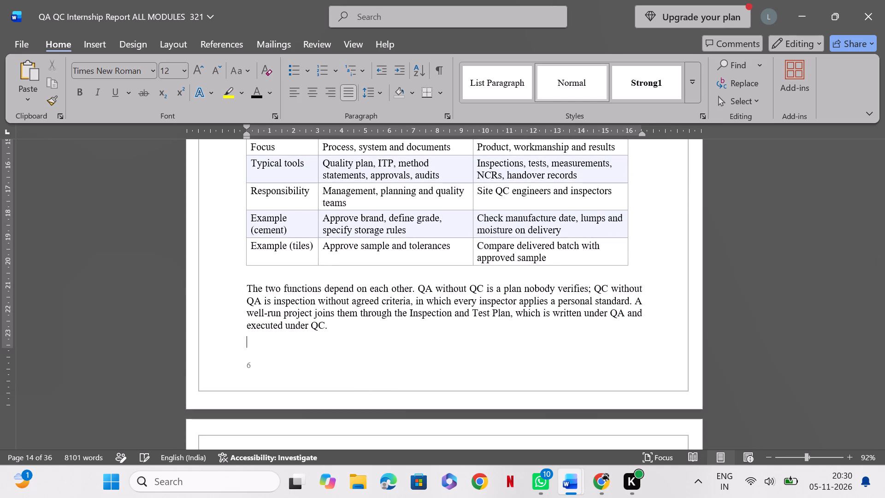
Examine the layout of Figure 2.1, Table 2.1 and the page transition into section 2.5.
{"action": "scroll", "coordinate": [357, 329], "scroll_direction": "up", "scroll_amount": 5}
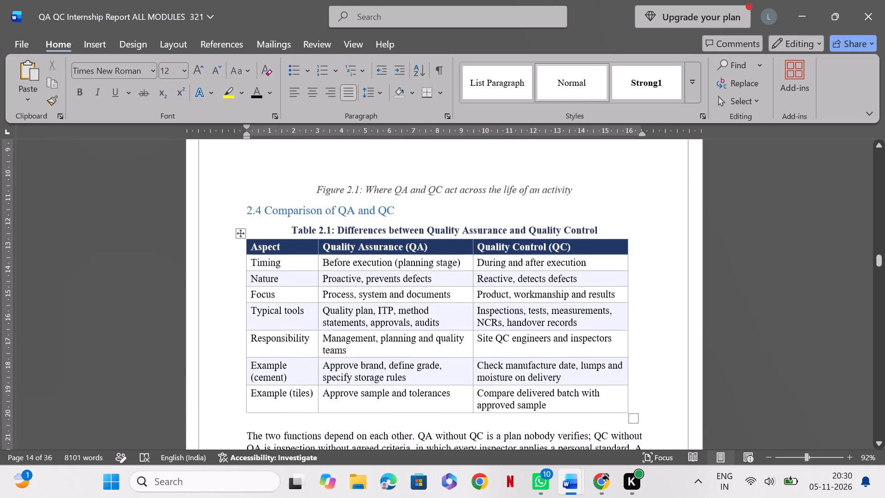
{"action": "scroll", "coordinate": [357, 329], "scroll_direction": "up", "scroll_amount": 1}
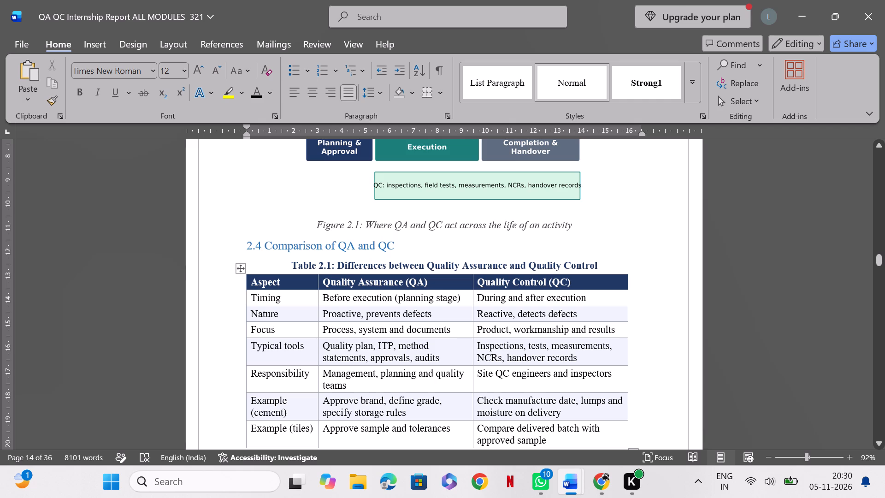
{"action": "left_click", "coordinate": [395, 226]}
{"action": "left_click_drag", "start_coordinate": [415, 184], "coordinate": [415, 186]}
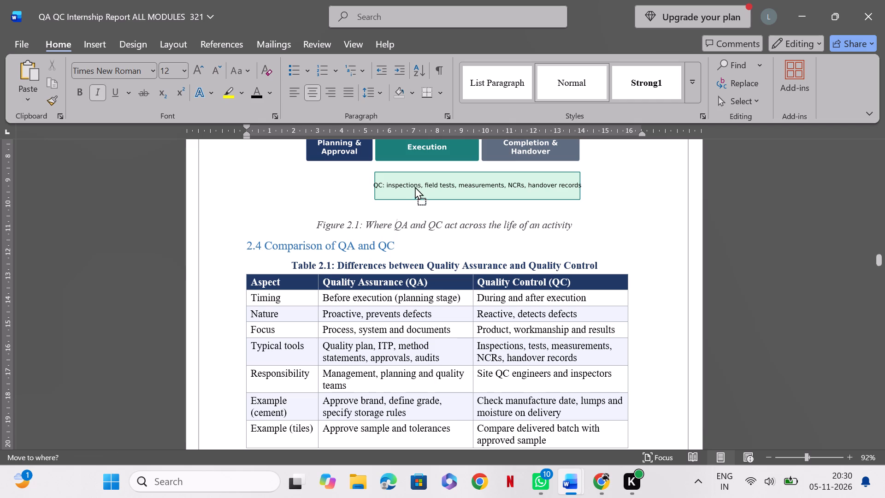
{"action": "left_click_drag", "start_coordinate": [415, 186], "coordinate": [412, 195]}
{"action": "left_click_drag", "start_coordinate": [412, 195], "coordinate": [412, 197]}
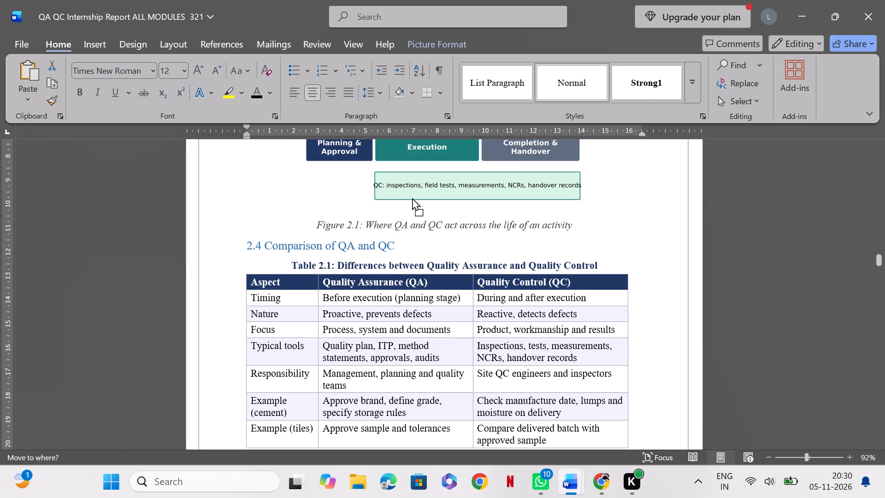
{"action": "left_click_drag", "start_coordinate": [412, 197], "coordinate": [412, 200]}
{"action": "left_click", "coordinate": [407, 262]}
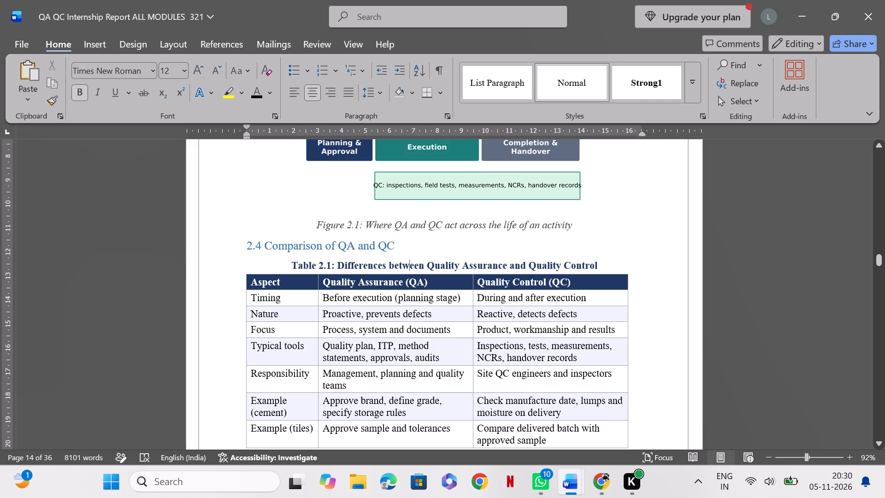
{"action": "scroll", "coordinate": [407, 262], "scroll_direction": "down", "scroll_amount": 2}
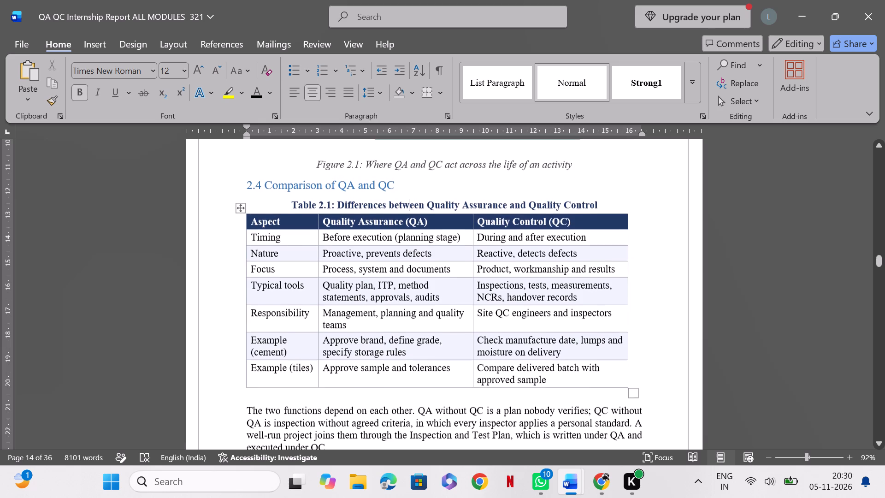
{"action": "scroll", "coordinate": [407, 262], "scroll_direction": "down", "scroll_amount": 7}
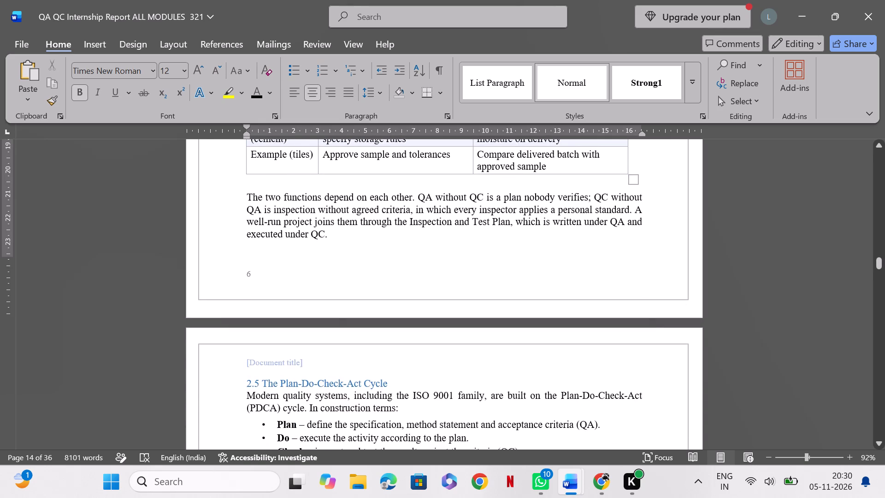
Set the "2.5 The Plan-Do-Check-Act Cycle" heading to font size 14.
{"action": "scroll", "coordinate": [407, 262], "scroll_direction": "up", "scroll_amount": 9}
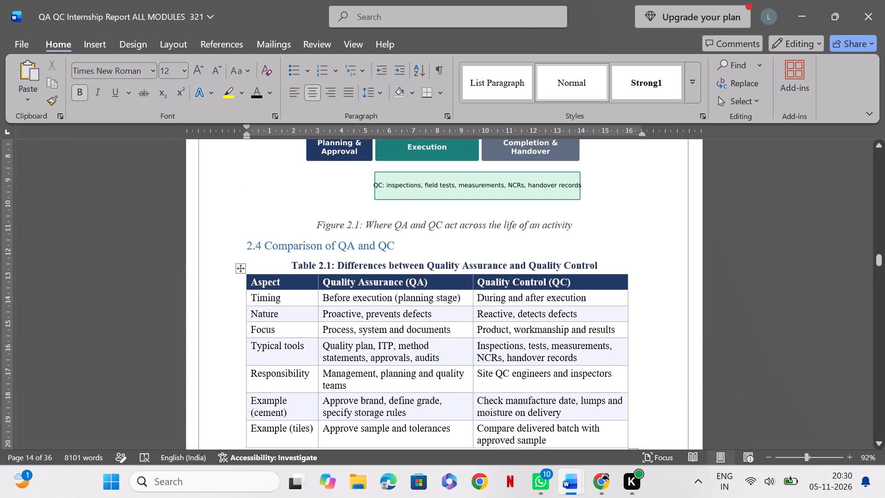
{"action": "scroll", "coordinate": [407, 262], "scroll_direction": "down", "scroll_amount": 4}
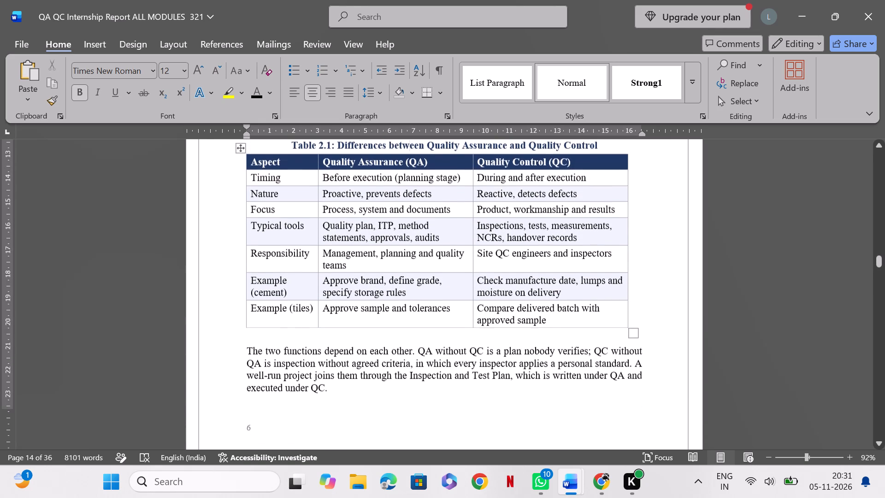
{"action": "scroll", "coordinate": [407, 262], "scroll_direction": "down", "scroll_amount": 9}
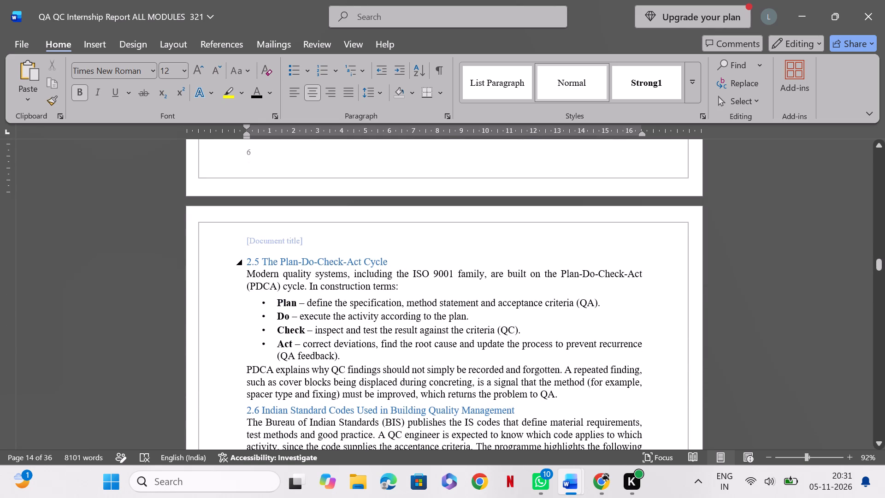
{"action": "left_click_drag", "start_coordinate": [401, 262], "coordinate": [336, 244]}
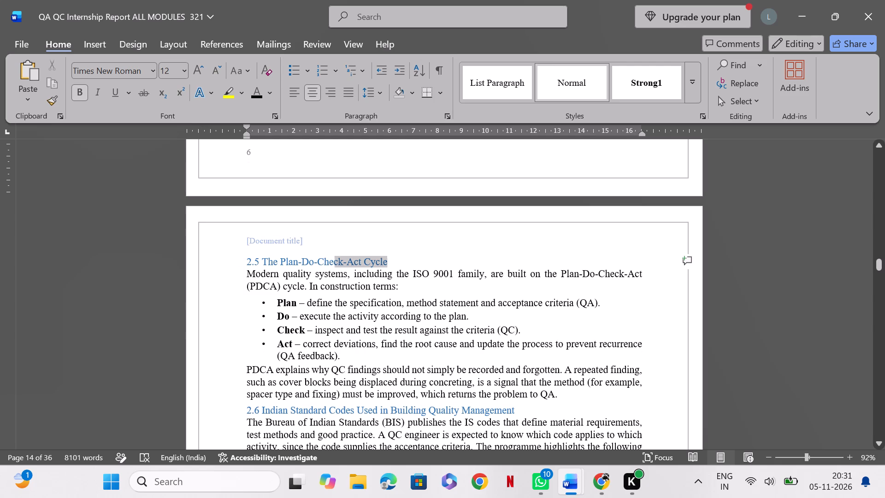
{"action": "left_click_drag", "start_coordinate": [336, 244], "coordinate": [249, 253]}
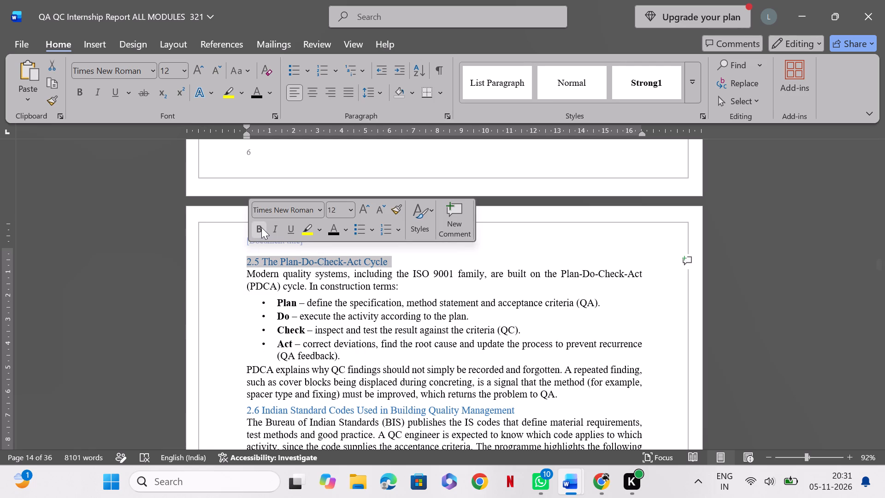
{"action": "left_click", "coordinate": [366, 205]}
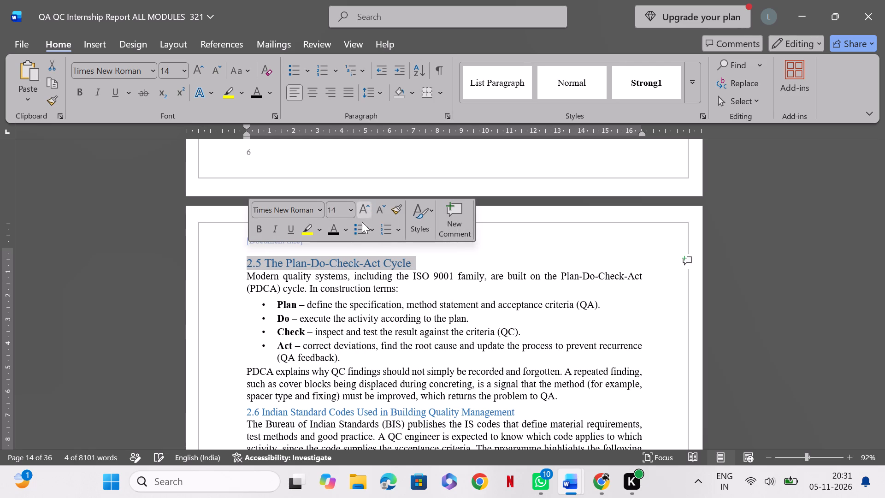
Set the "2.6 Indian Standard Codes Used in Building Quality Management" heading to font size 14.
{"action": "scroll", "coordinate": [347, 309], "scroll_direction": "down", "scroll_amount": 2}
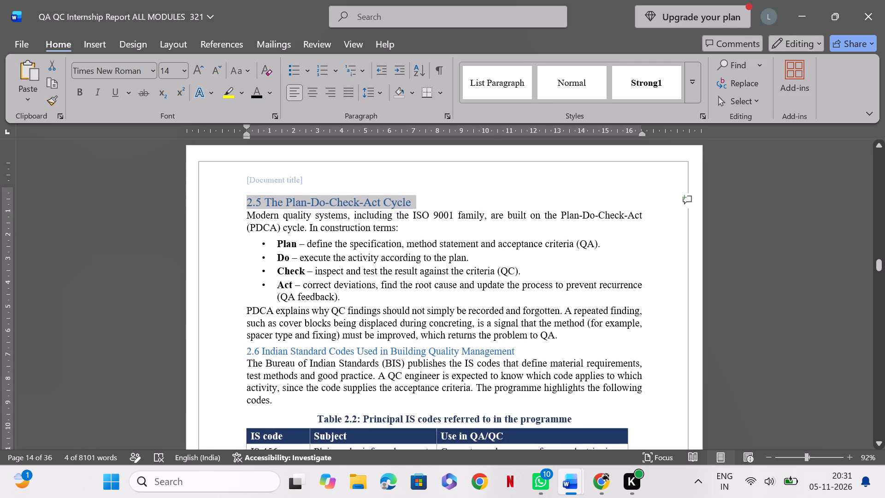
{"action": "scroll", "coordinate": [347, 309], "scroll_direction": "down", "scroll_amount": 1}
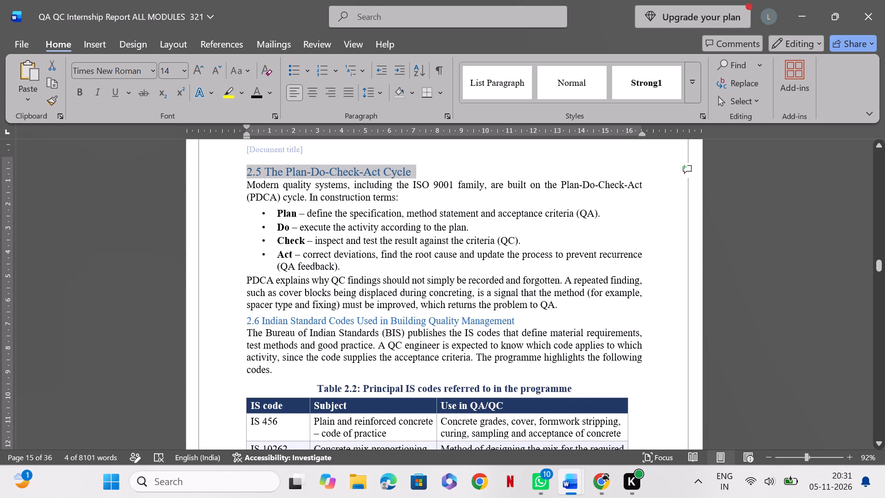
{"action": "left_click_drag", "start_coordinate": [521, 316], "coordinate": [246, 318]}
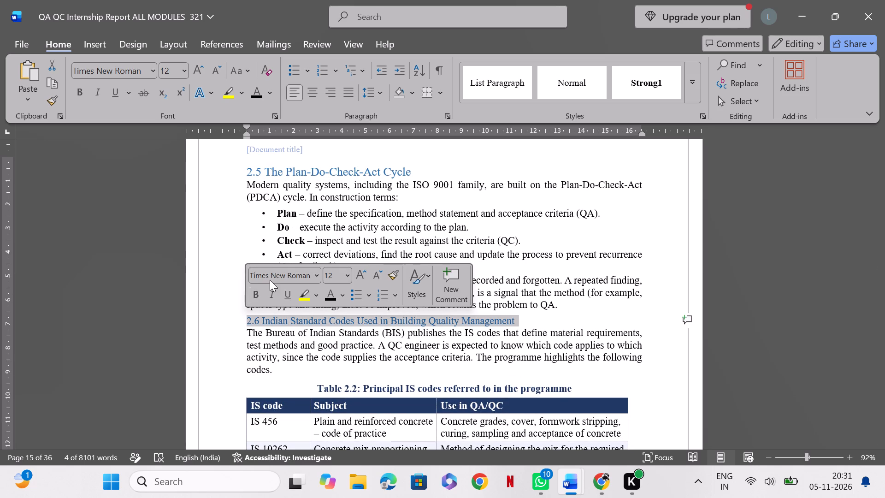
{"action": "left_click", "coordinate": [361, 278]}
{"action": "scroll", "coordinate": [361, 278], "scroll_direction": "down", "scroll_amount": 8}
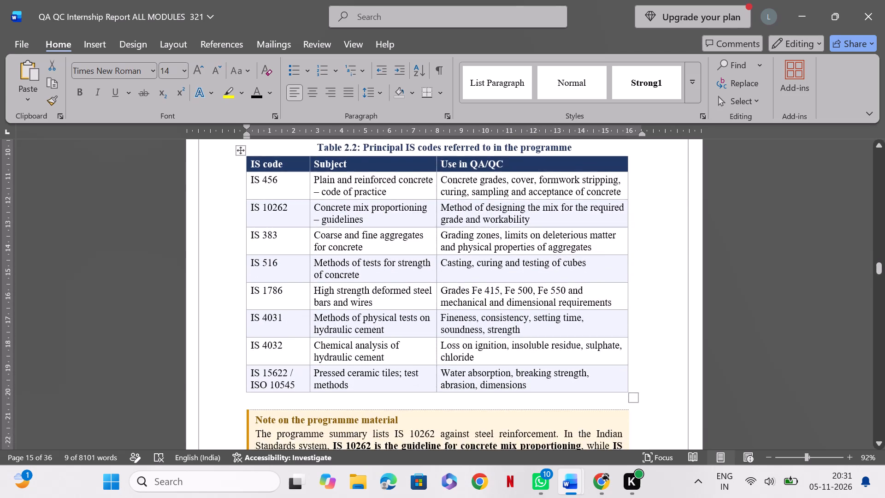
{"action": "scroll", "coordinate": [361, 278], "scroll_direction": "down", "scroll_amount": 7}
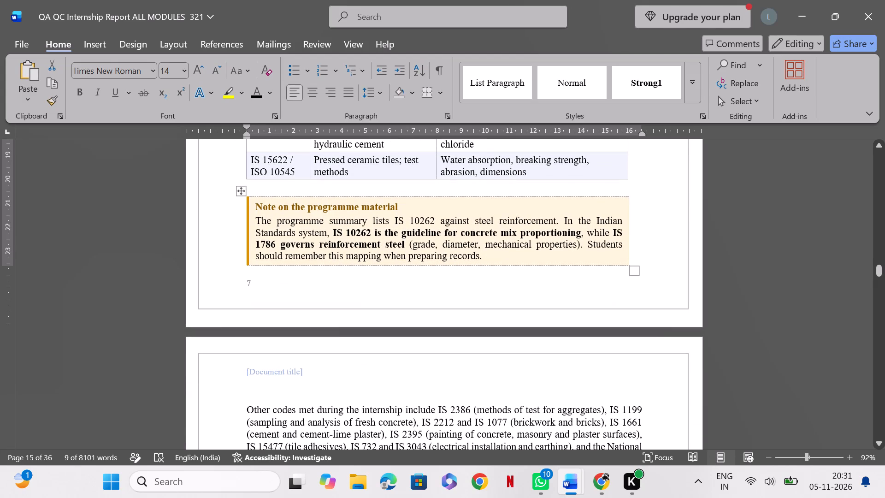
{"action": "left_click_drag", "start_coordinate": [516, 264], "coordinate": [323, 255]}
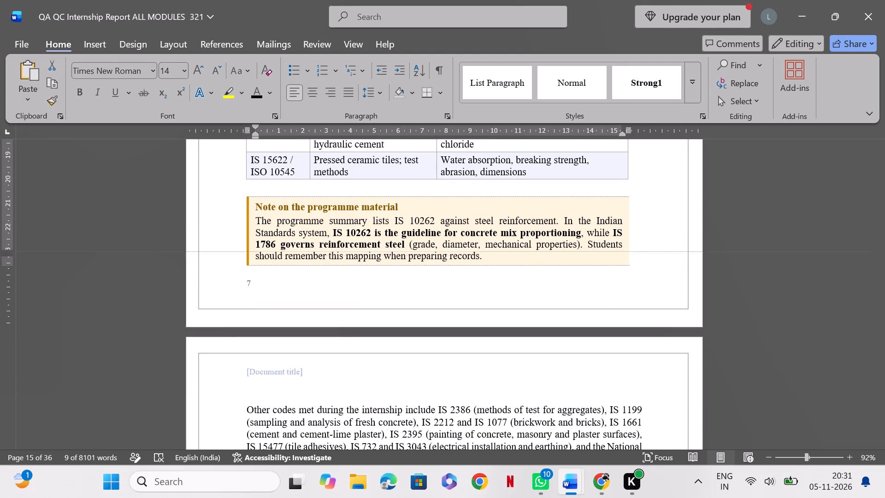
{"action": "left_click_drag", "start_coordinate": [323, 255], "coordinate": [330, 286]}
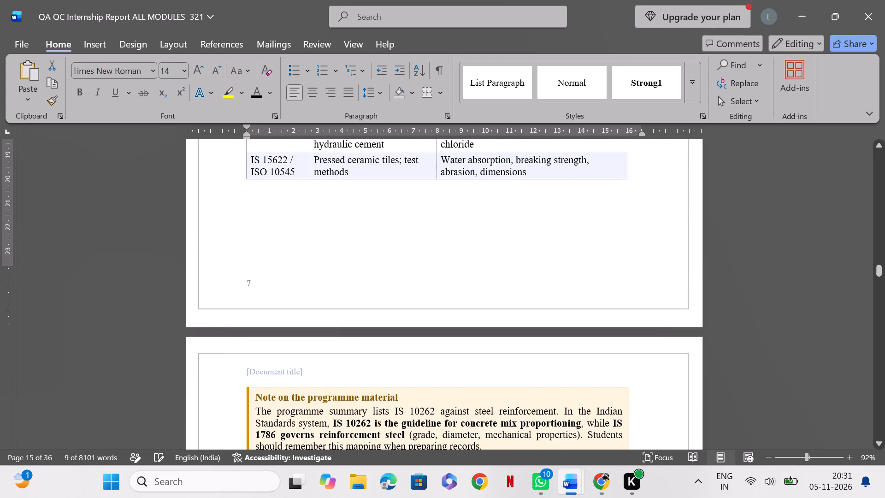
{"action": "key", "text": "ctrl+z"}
Delete the "Note on the programme material" box below Table 2.2.
{"action": "scroll", "coordinate": [372, 249], "scroll_direction": "down", "scroll_amount": 7}
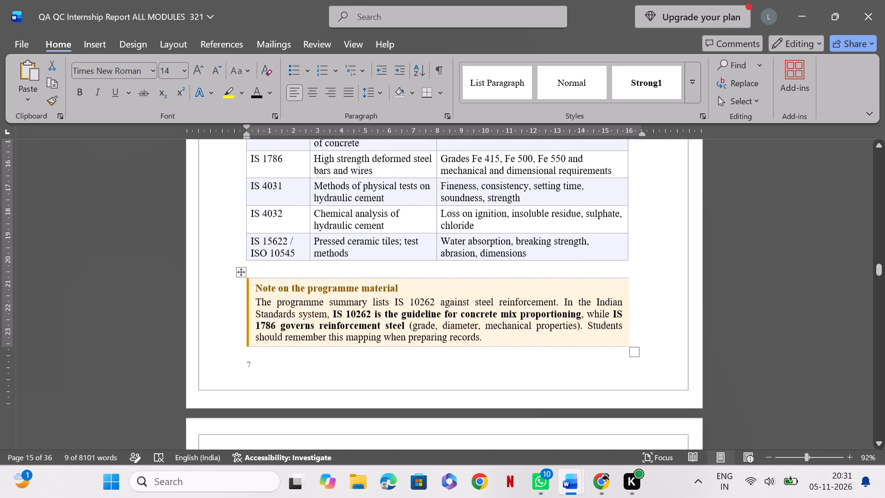
{"action": "scroll", "coordinate": [372, 249], "scroll_direction": "down", "scroll_amount": 5}
{"action": "scroll", "coordinate": [372, 249], "scroll_direction": "up", "scroll_amount": 4}
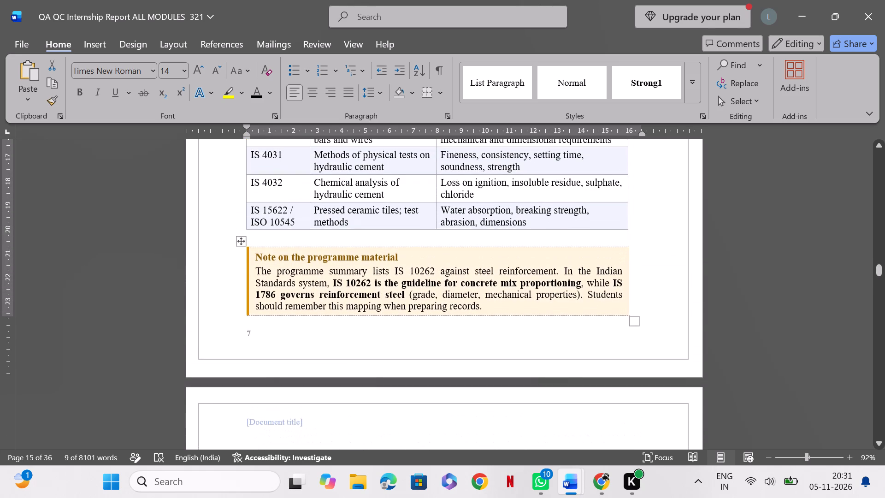
{"action": "left_click", "coordinate": [372, 267]}
{"action": "left_click_drag", "start_coordinate": [488, 304], "coordinate": [302, 246]}
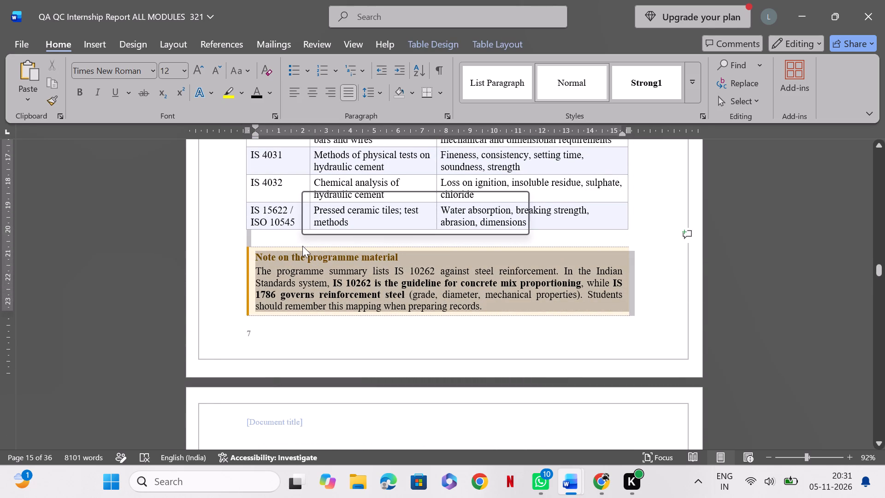
{"action": "key", "text": "Delete"}
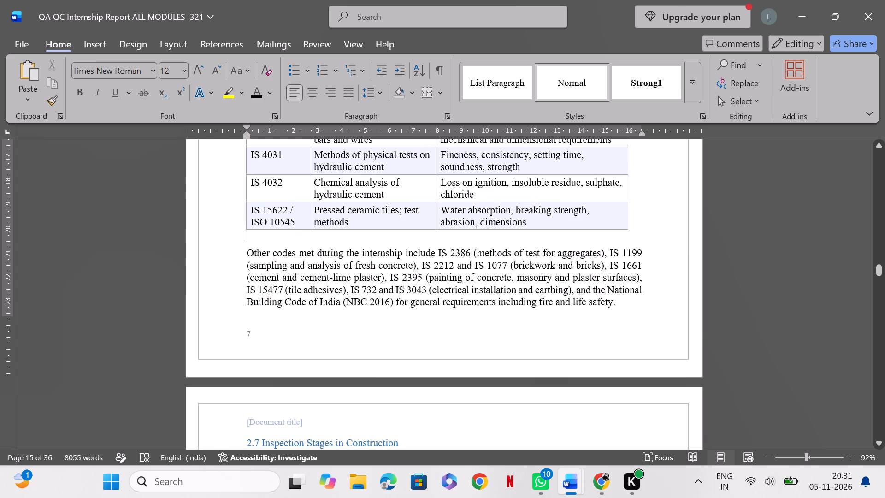
Remove the empty paragraph between Table 2.2 and the "Other codes met during the internship" paragraph.
{"action": "key", "text": "Down"}
{"action": "key", "text": "Up"}
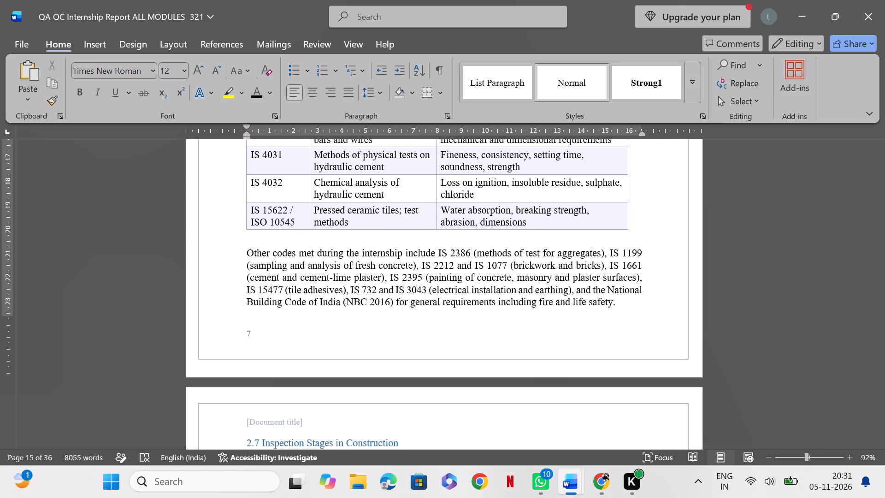
{"action": "key", "text": "BackSpace"}
{"action": "key", "text": "BackSpace"}
{"action": "key", "text": "BackSpace"}
{"action": "key", "text": "Down"}
{"action": "key", "text": "BackSpace"}
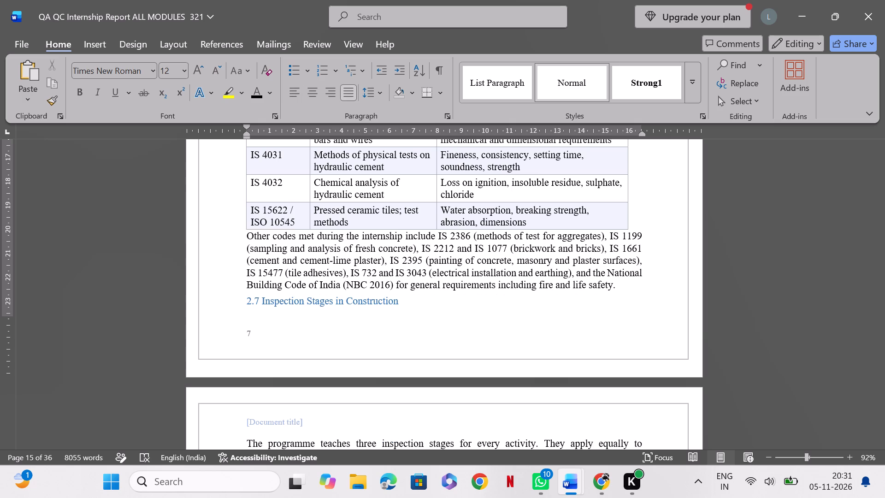
Add paragraph spacing before the "Other codes met during the internship" paragraph to separate it from Table 2.2.
{"action": "left_click_drag", "start_coordinate": [653, 237], "coordinate": [608, 236]}
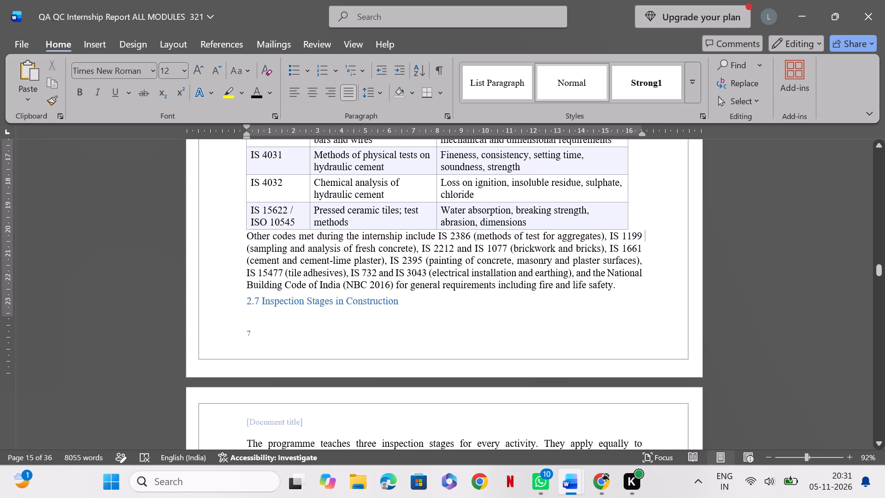
{"action": "left_click_drag", "start_coordinate": [608, 236], "coordinate": [571, 229]}
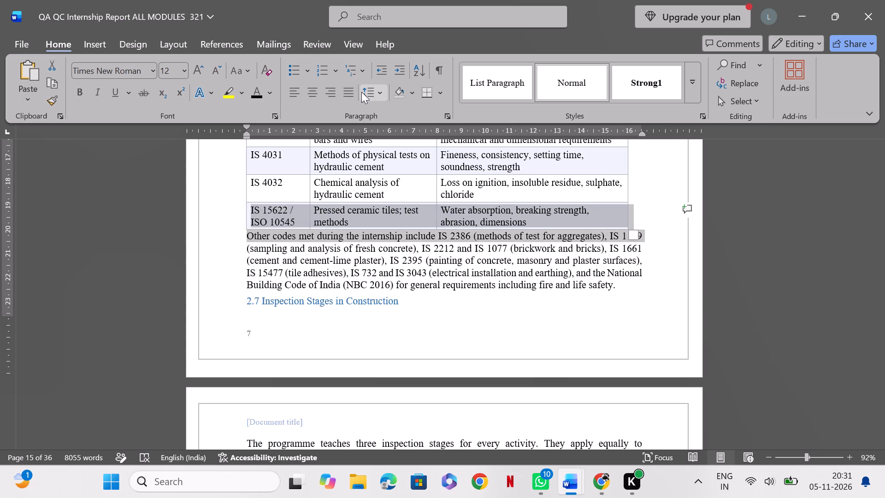
{"action": "left_click", "coordinate": [547, 212]}
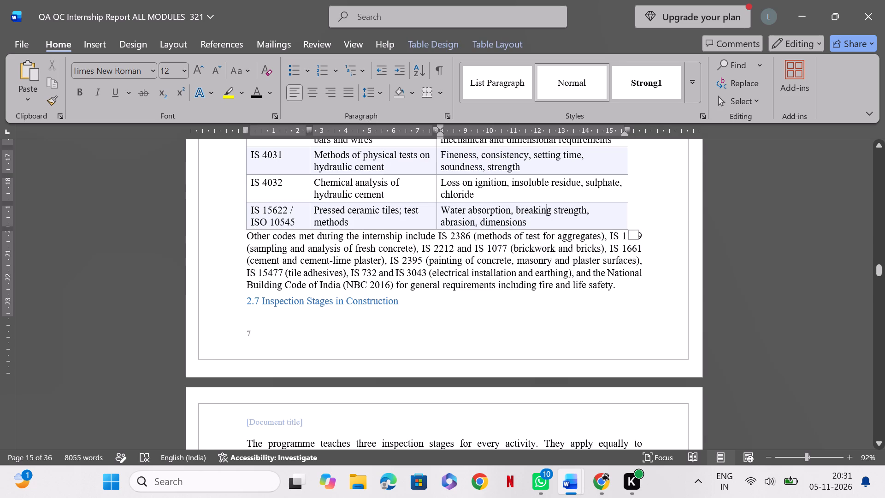
{"action": "left_click_drag", "start_coordinate": [655, 236], "coordinate": [585, 238]}
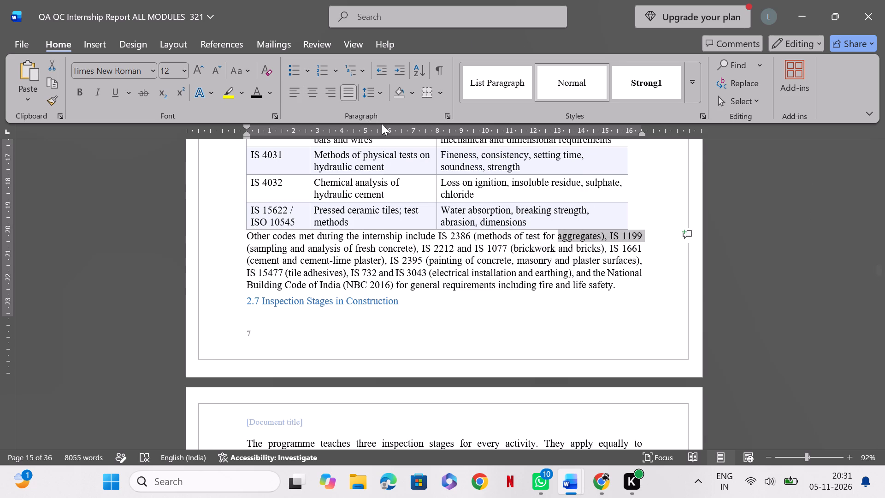
{"action": "left_click", "coordinate": [365, 95]}
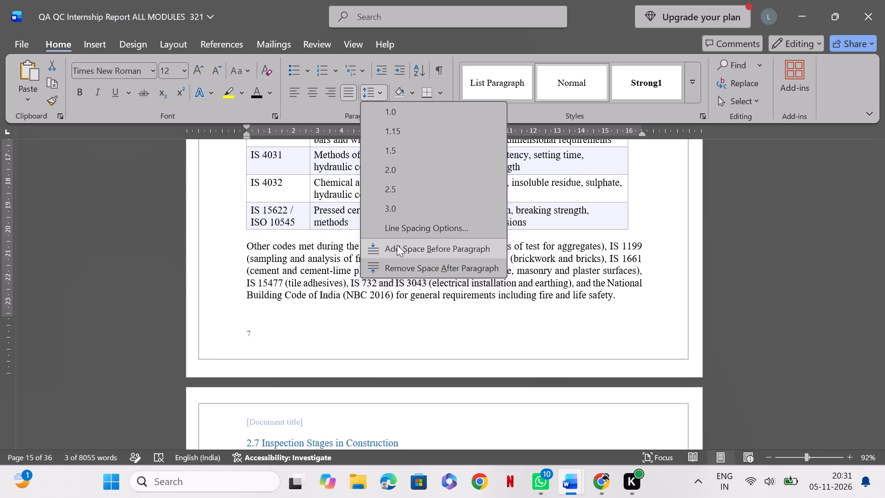
{"action": "left_click", "coordinate": [397, 245]}
{"action": "left_click", "coordinate": [421, 327]}
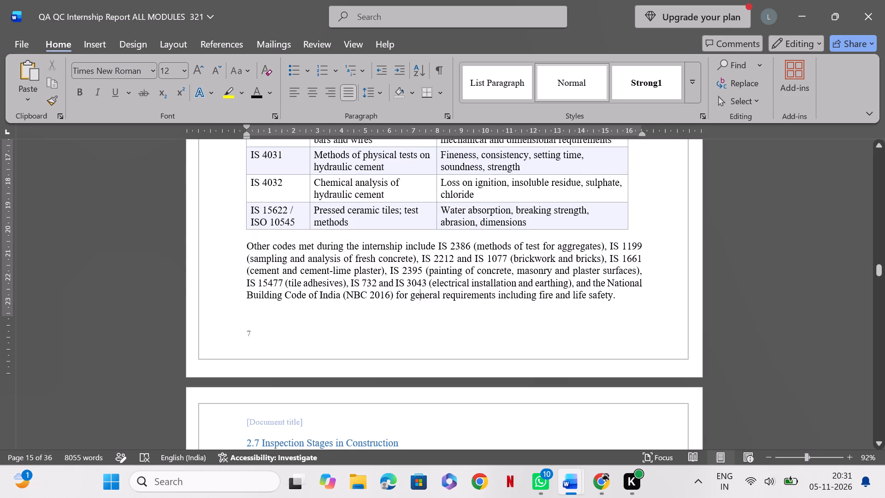
Set the "2.7 Inspection Stages in Construction" heading to font size 14.
{"action": "scroll", "coordinate": [444, 311], "scroll_direction": "down", "scroll_amount": 4}
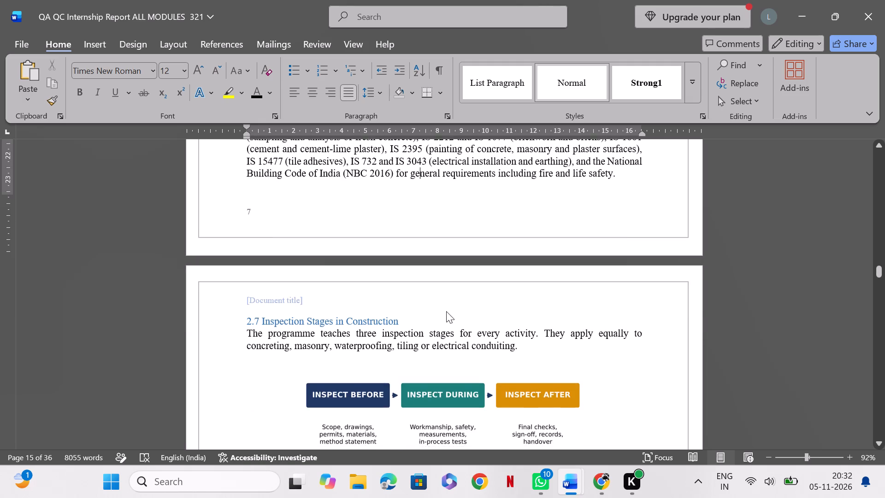
{"action": "scroll", "coordinate": [446, 311], "scroll_direction": "down", "scroll_amount": 1}
{"action": "left_click_drag", "start_coordinate": [426, 286], "coordinate": [213, 281]}
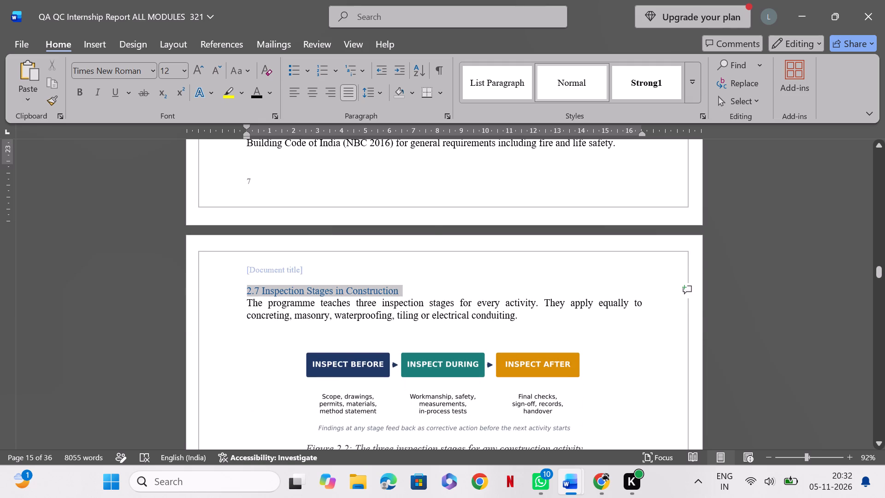
{"action": "left_click_drag", "start_coordinate": [213, 281], "coordinate": [208, 281]}
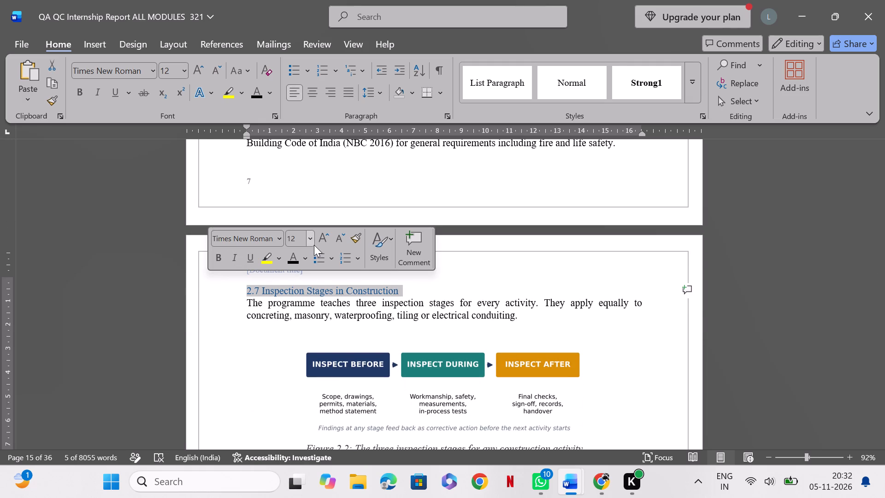
{"action": "left_click", "coordinate": [324, 237]}
{"action": "scroll", "coordinate": [328, 273], "scroll_direction": "down", "scroll_amount": 1}
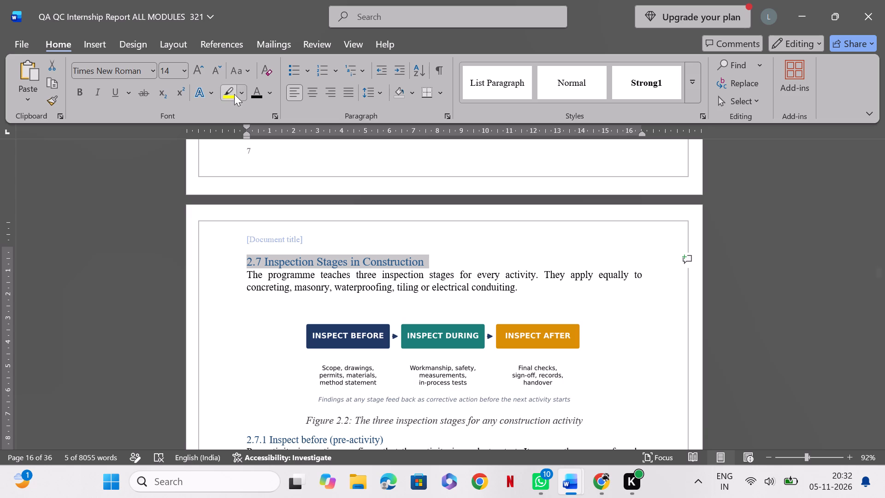
{"action": "left_click", "coordinate": [199, 71]}
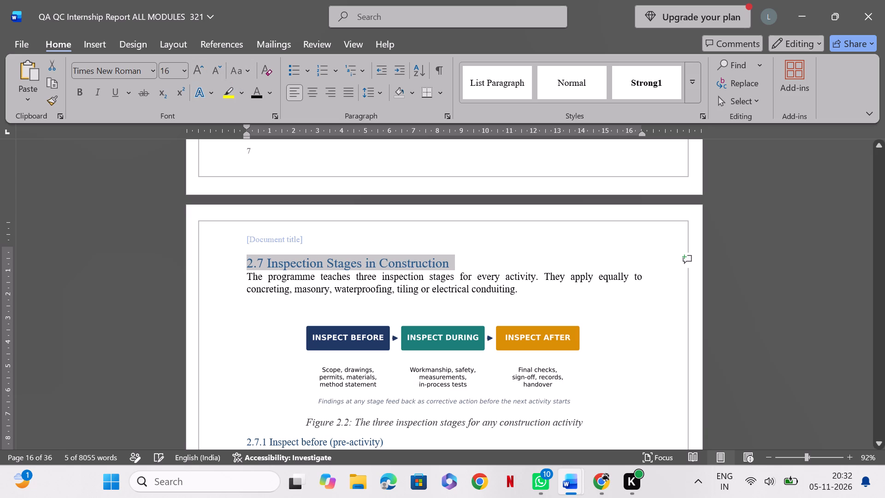
{"action": "scroll", "coordinate": [329, 250], "scroll_direction": "down", "scroll_amount": 2}
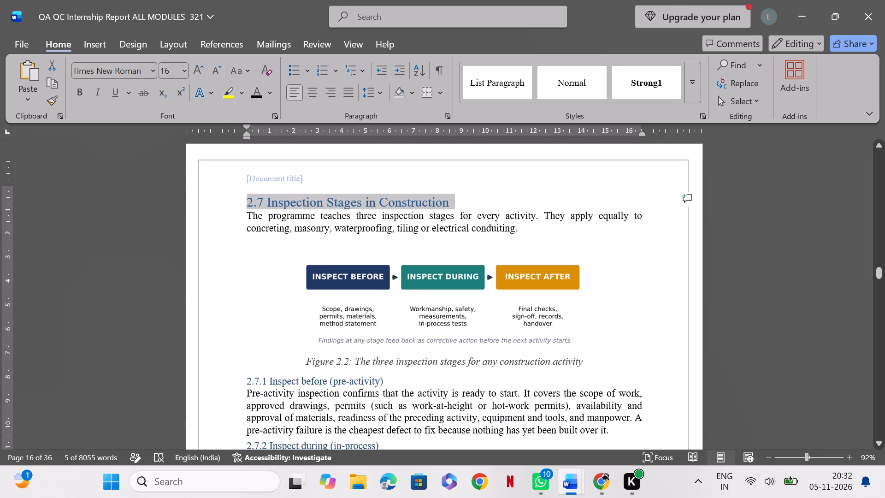
{"action": "left_click", "coordinate": [213, 72]}
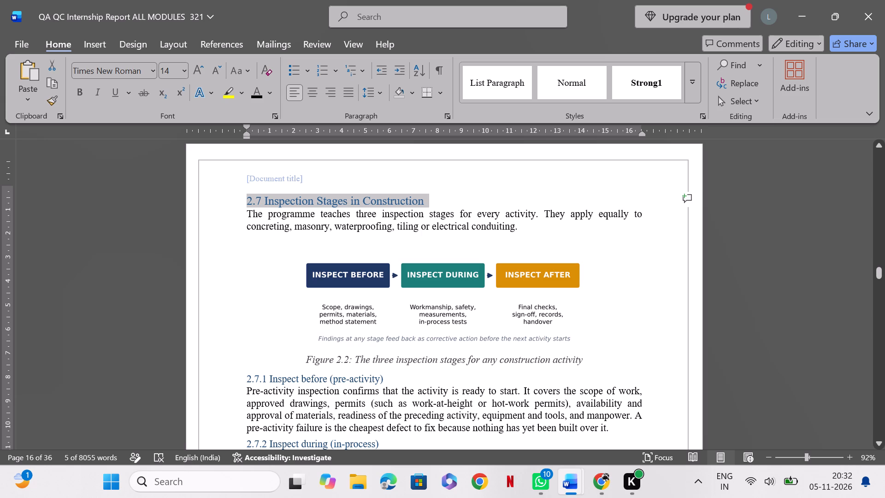
Add paragraph spacing before the introductory paragraph under the "2.7 Inspection Stages in Construction" heading.
{"action": "left_click_drag", "start_coordinate": [482, 209], "coordinate": [396, 215]}
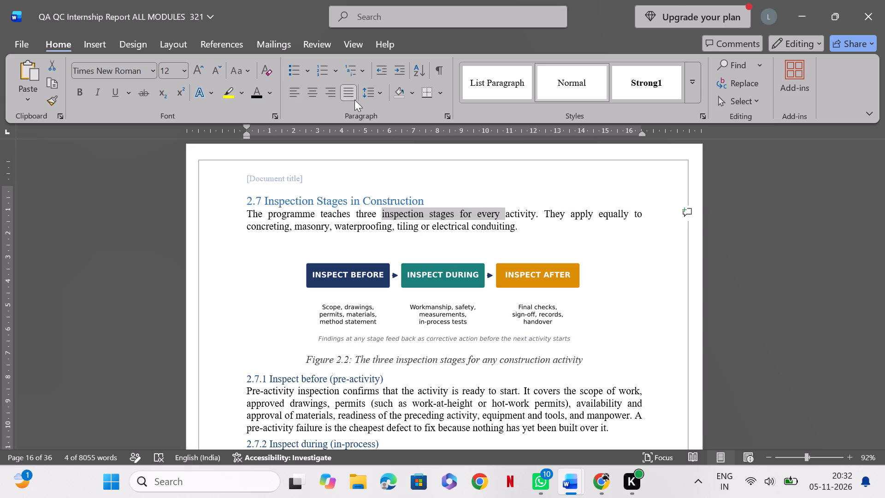
{"action": "left_click", "coordinate": [377, 92]}
{"action": "left_click", "coordinate": [394, 241]}
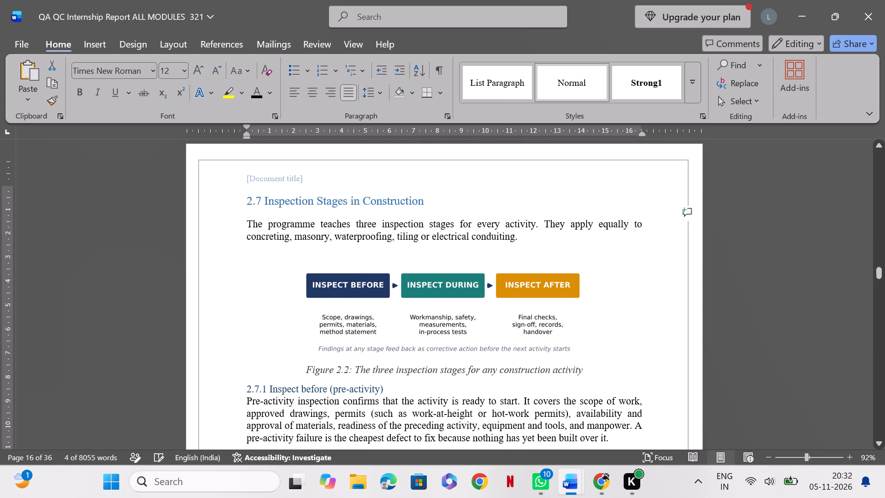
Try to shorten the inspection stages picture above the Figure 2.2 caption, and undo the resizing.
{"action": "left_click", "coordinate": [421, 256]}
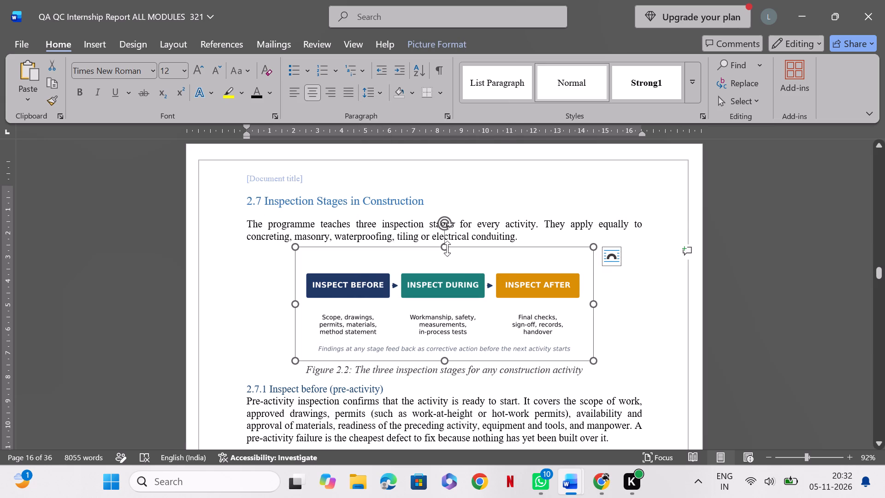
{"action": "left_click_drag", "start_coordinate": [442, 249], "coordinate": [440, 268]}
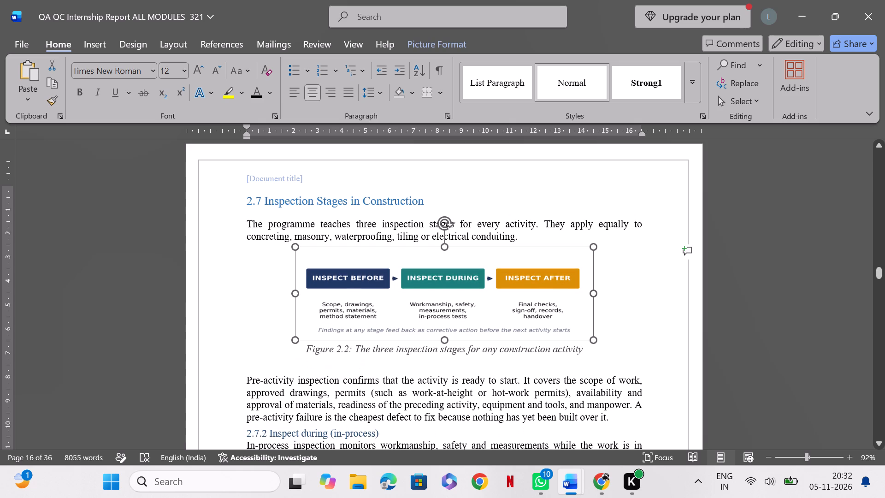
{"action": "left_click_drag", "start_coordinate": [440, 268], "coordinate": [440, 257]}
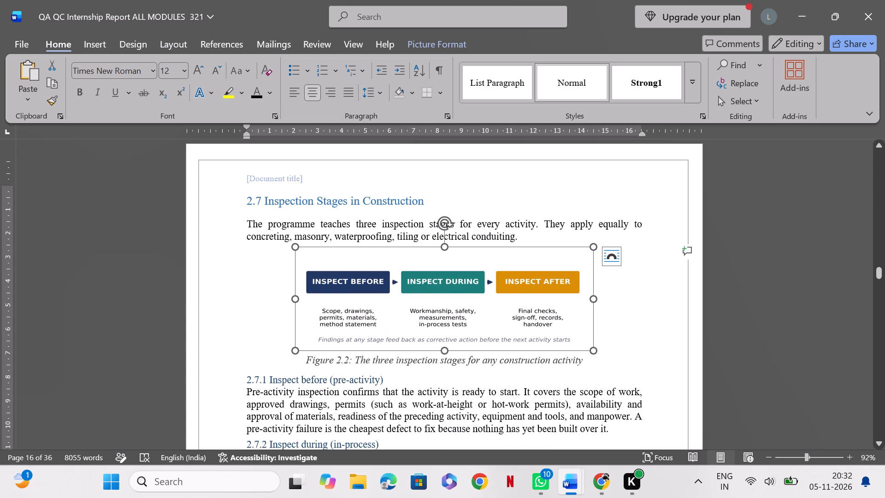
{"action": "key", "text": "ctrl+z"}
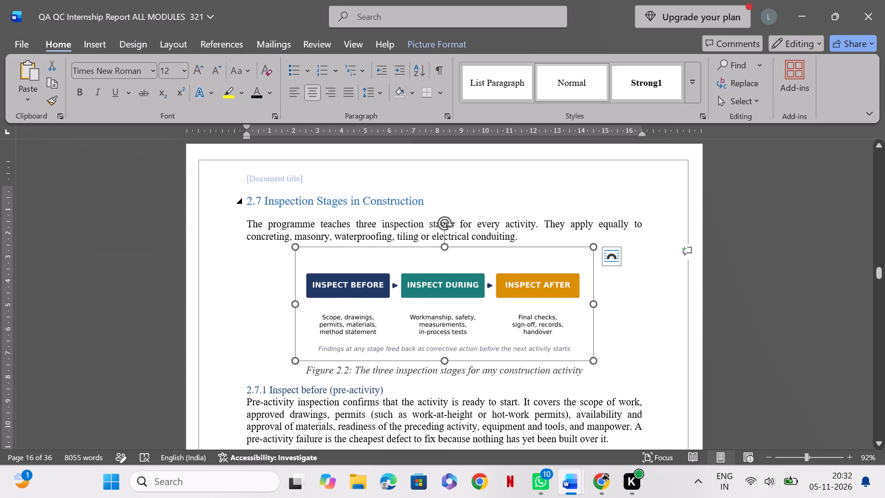
Crop the Figure 2.2 picture to remove the blank strip above the diagram, and adjust its side framing slightly.
{"action": "right_click", "coordinate": [398, 270]}
{"action": "right_click", "coordinate": [398, 270]}
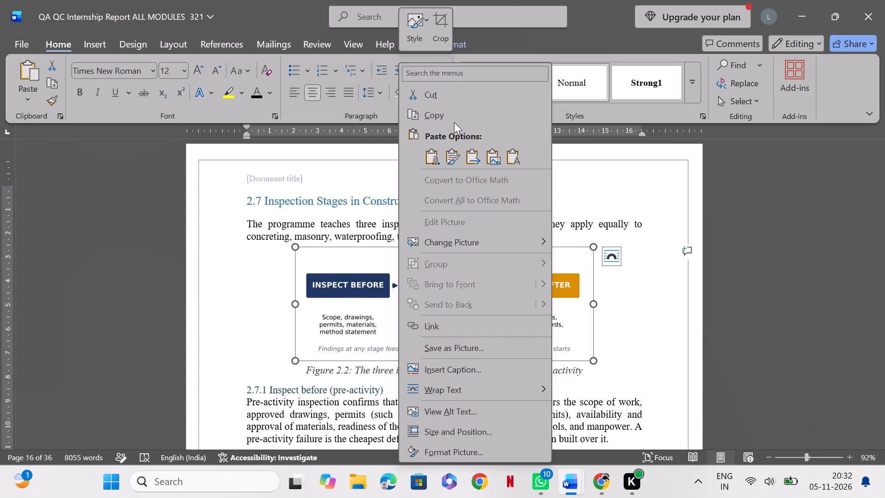
{"action": "left_click", "coordinate": [434, 36]}
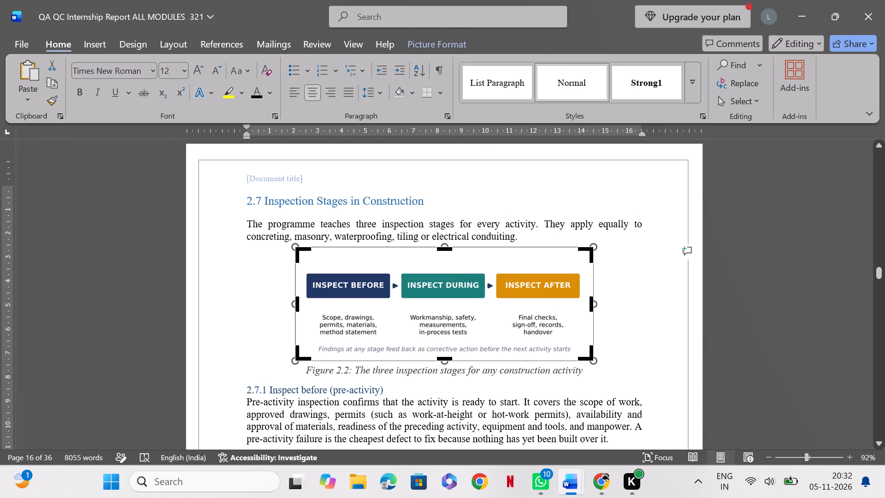
{"action": "left_click_drag", "start_coordinate": [440, 247], "coordinate": [440, 264]}
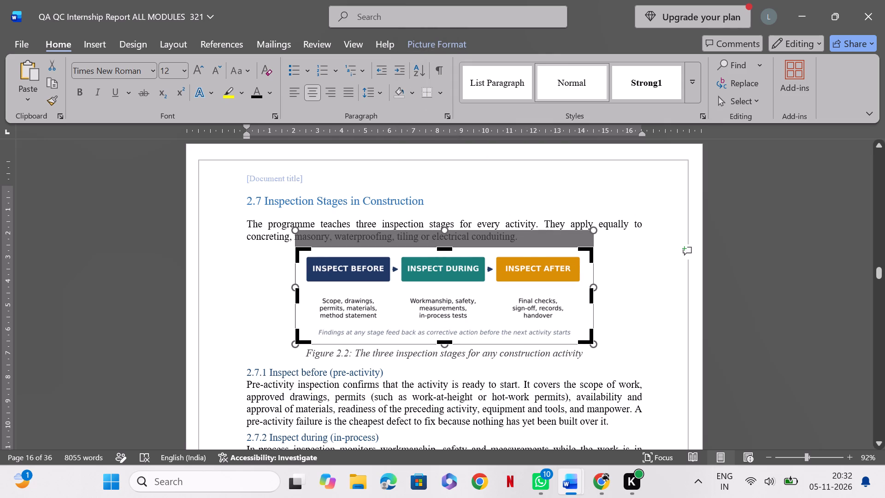
{"action": "left_click", "coordinate": [590, 295]}
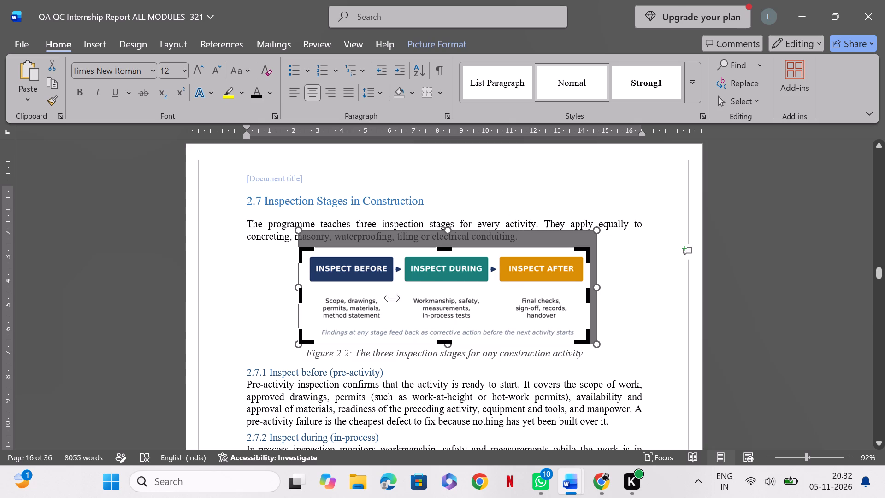
{"action": "left_click_drag", "start_coordinate": [304, 287], "coordinate": [311, 287]}
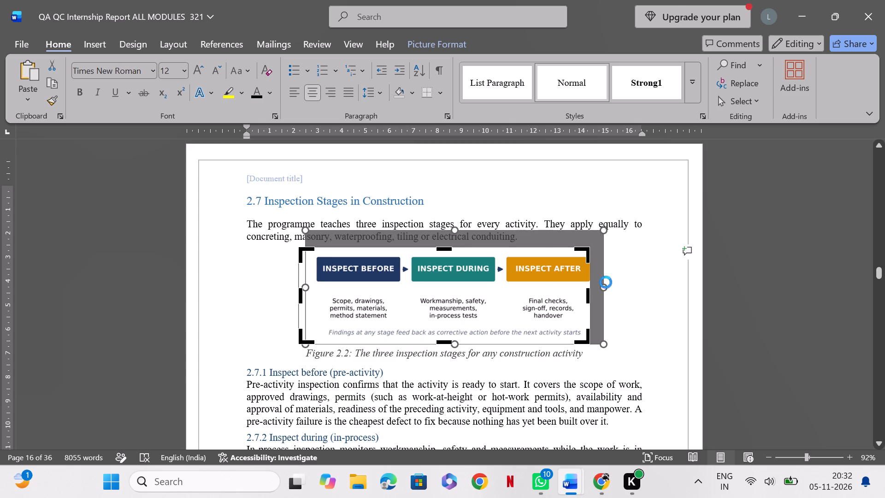
{"action": "left_click", "coordinate": [630, 281]}
Set the "2.7.1 Inspect before (pre-activity)" heading to font size 14 in regular weight.
{"action": "scroll", "coordinate": [516, 289], "scroll_direction": "down", "scroll_amount": 1}
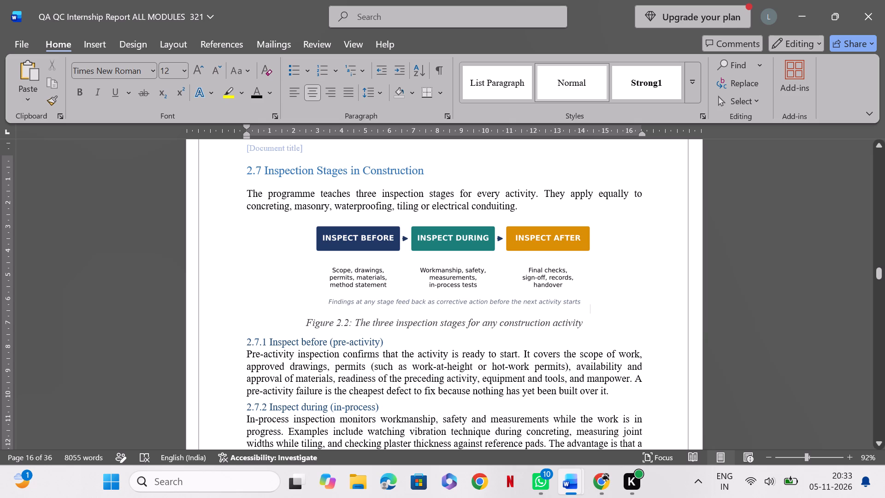
{"action": "scroll", "coordinate": [547, 324], "scroll_direction": "down", "scroll_amount": 2}
{"action": "left_click_drag", "start_coordinate": [402, 281], "coordinate": [393, 280]}
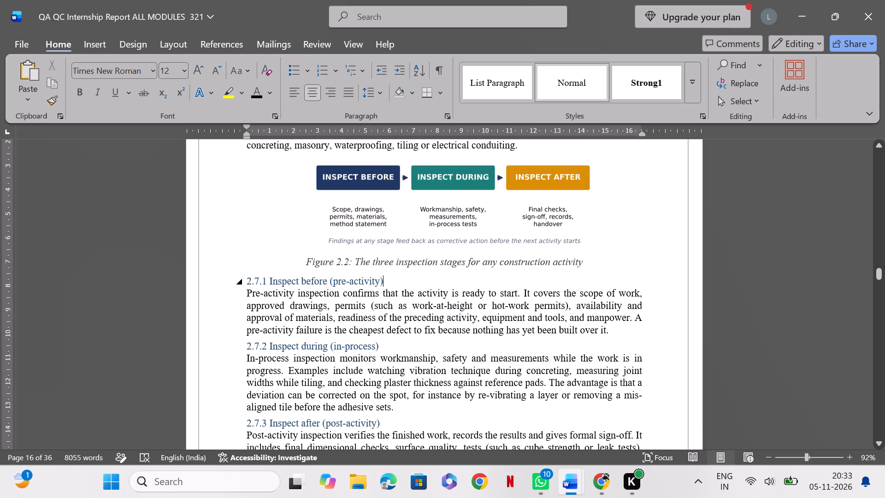
{"action": "left_click_drag", "start_coordinate": [393, 280], "coordinate": [246, 278]}
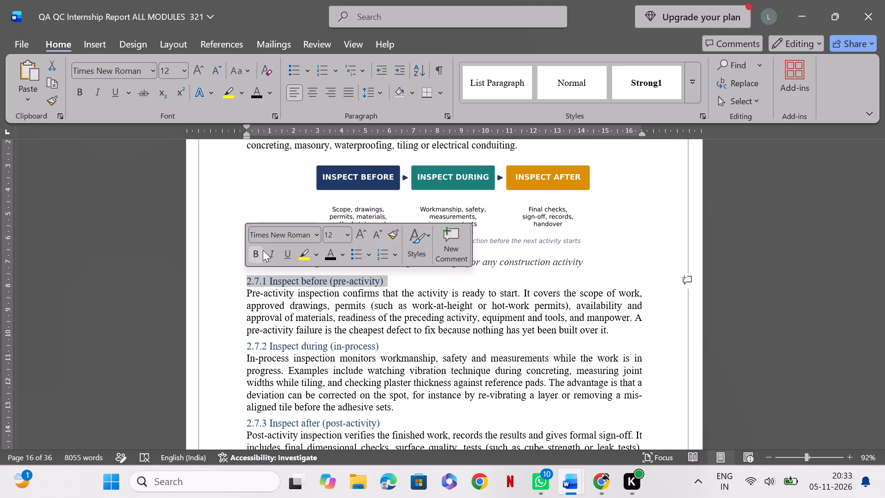
{"action": "left_click", "coordinate": [251, 249]}
{"action": "scroll", "coordinate": [338, 300], "scroll_direction": "down", "scroll_amount": 2}
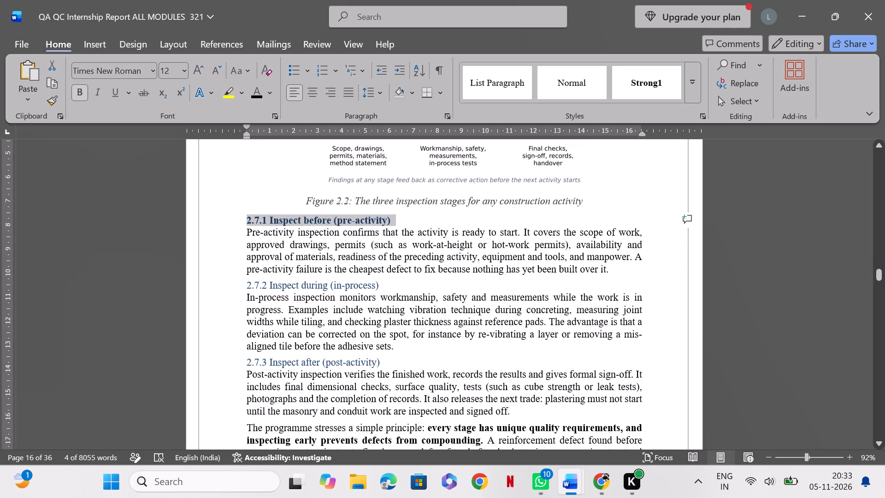
{"action": "scroll", "coordinate": [348, 269], "scroll_direction": "up", "scroll_amount": 2}
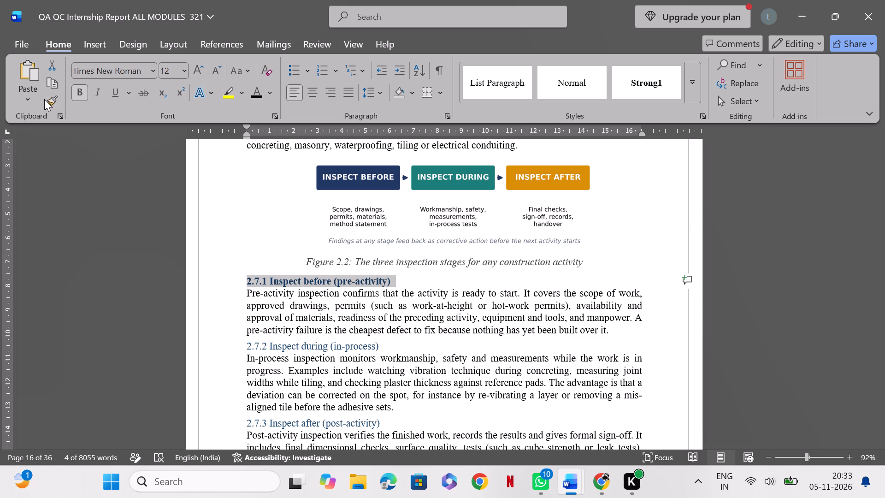
{"action": "left_click", "coordinate": [77, 95]}
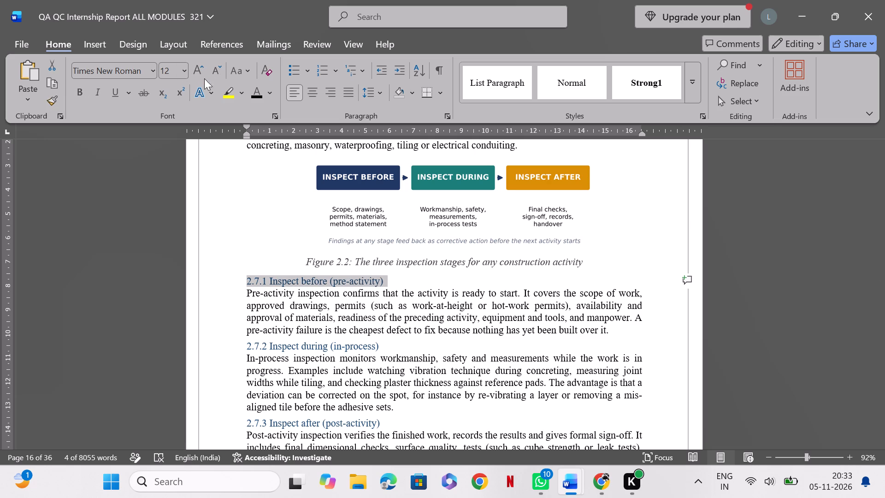
{"action": "left_click", "coordinate": [203, 69]}
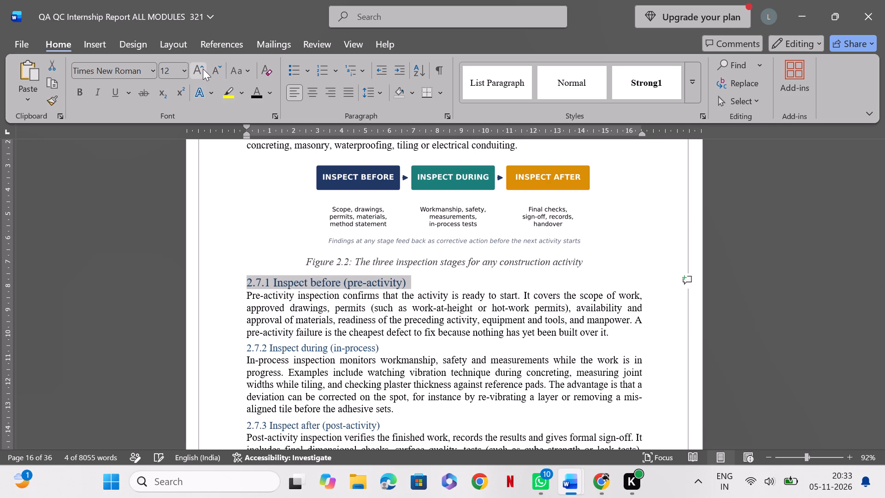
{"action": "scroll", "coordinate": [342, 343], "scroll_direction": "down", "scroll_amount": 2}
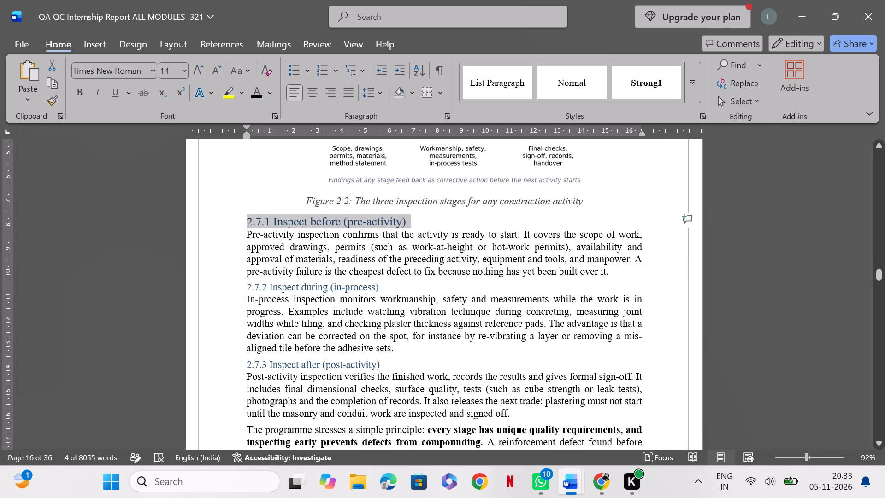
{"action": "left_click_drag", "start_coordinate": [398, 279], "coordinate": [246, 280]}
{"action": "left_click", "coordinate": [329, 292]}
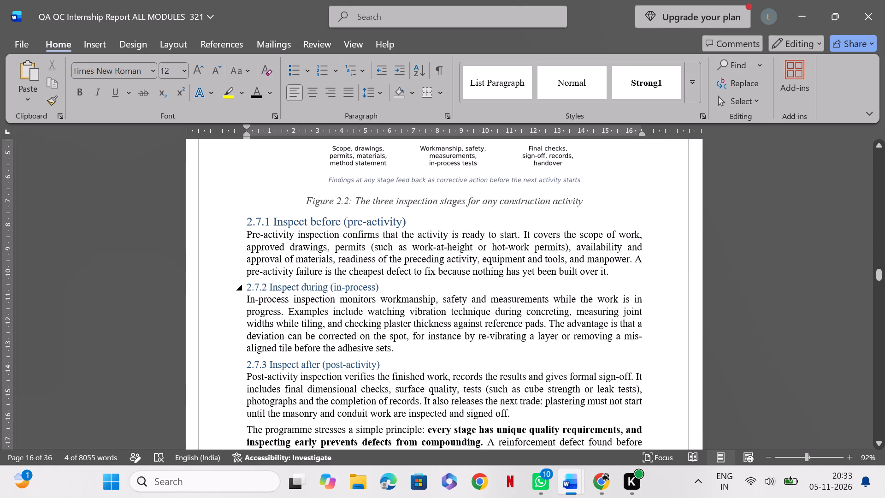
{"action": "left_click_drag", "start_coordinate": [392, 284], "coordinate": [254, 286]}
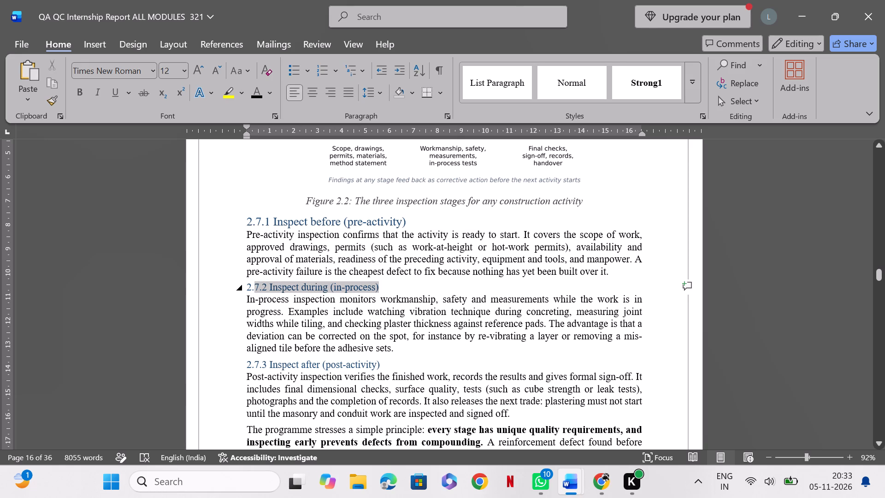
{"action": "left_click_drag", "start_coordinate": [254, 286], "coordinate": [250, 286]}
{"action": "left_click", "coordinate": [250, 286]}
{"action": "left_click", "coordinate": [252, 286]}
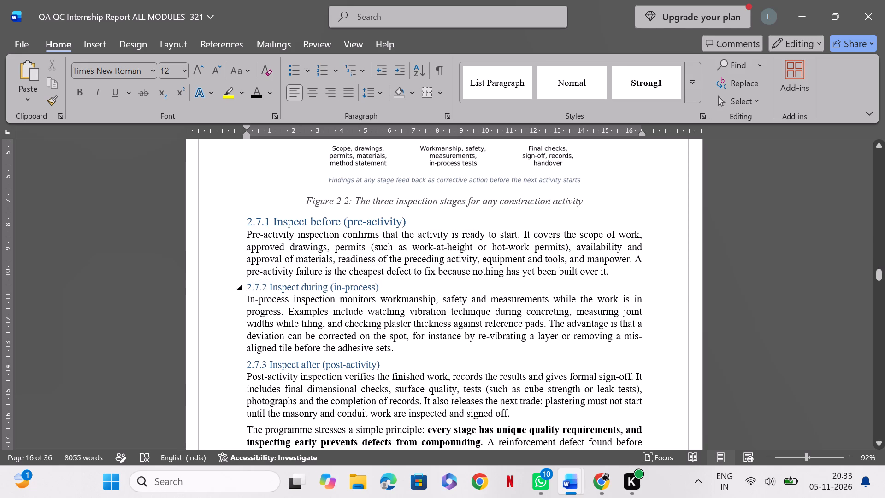
Make the 2.7.1 "Inspect before", 2.7.2 "Inspect during" and 2.7.3 "Inspect after" subheadings bold.
{"action": "left_click_drag", "start_coordinate": [418, 218], "coordinate": [209, 218]}
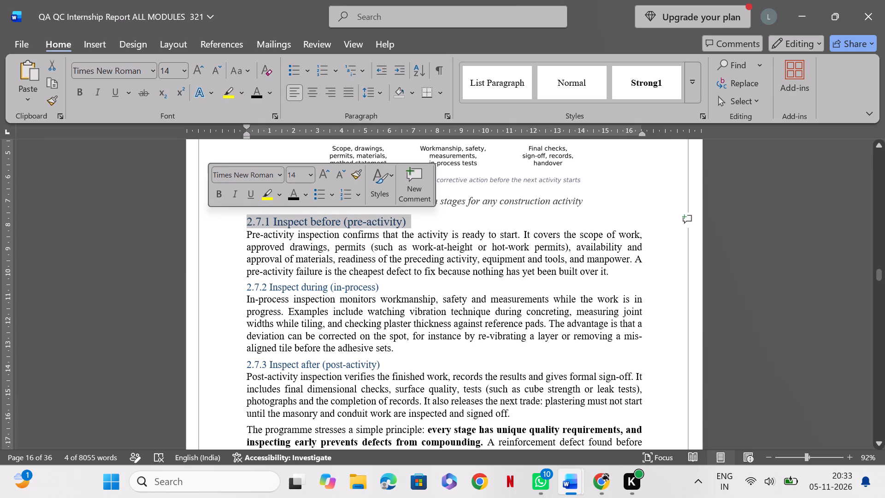
{"action": "left_click", "coordinate": [222, 189]}
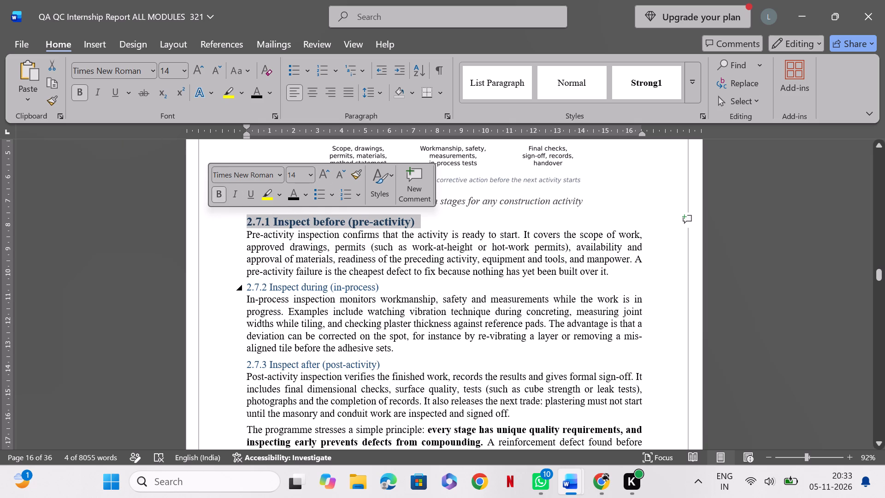
{"action": "scroll", "coordinate": [295, 284], "scroll_direction": "down", "scroll_amount": 1}
{"action": "left_click_drag", "start_coordinate": [403, 256], "coordinate": [248, 256]}
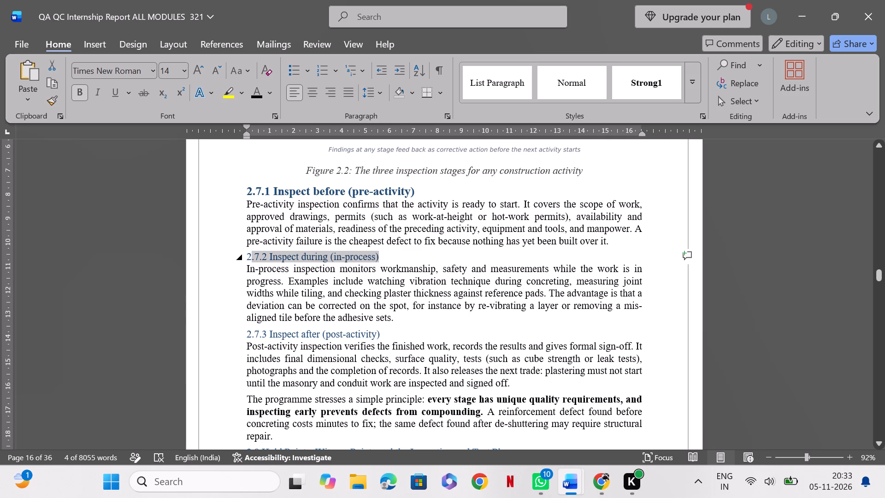
{"action": "left_click_drag", "start_coordinate": [248, 256], "coordinate": [248, 256]}
{"action": "left_click", "coordinate": [250, 231]}
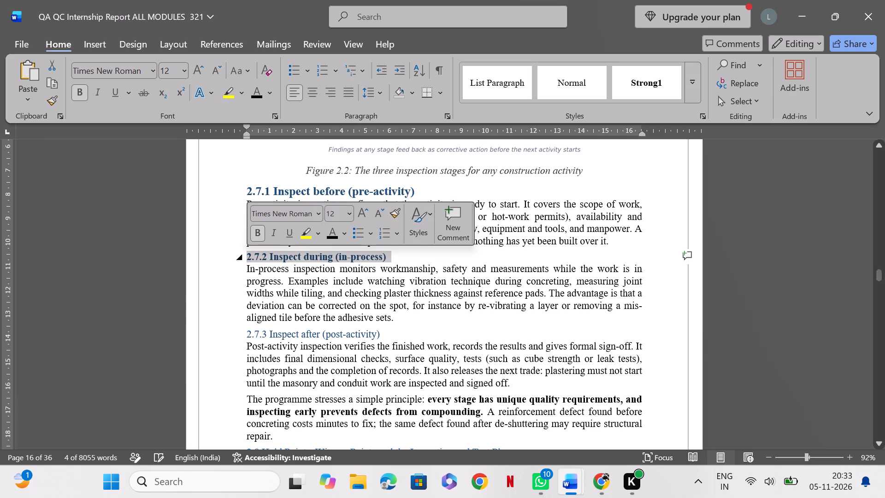
{"action": "left_click_drag", "start_coordinate": [389, 338], "coordinate": [260, 331]}
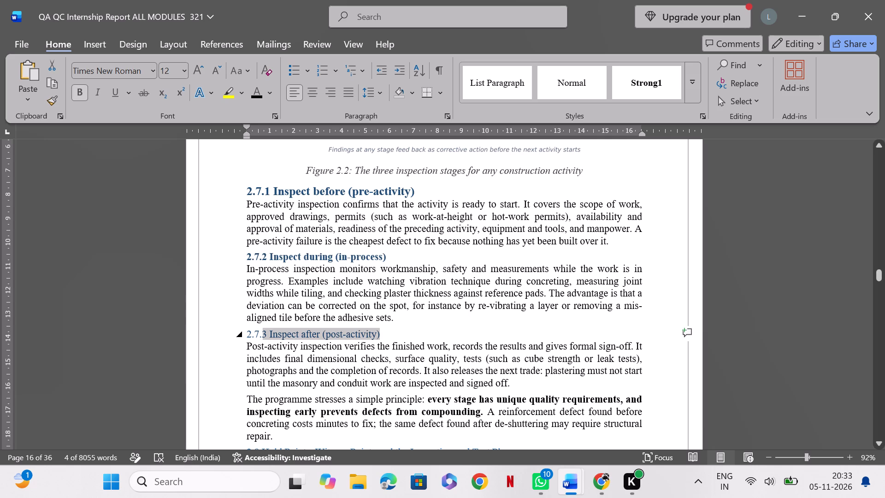
{"action": "left_click_drag", "start_coordinate": [260, 331], "coordinate": [243, 330]}
{"action": "left_click", "coordinate": [249, 305]}
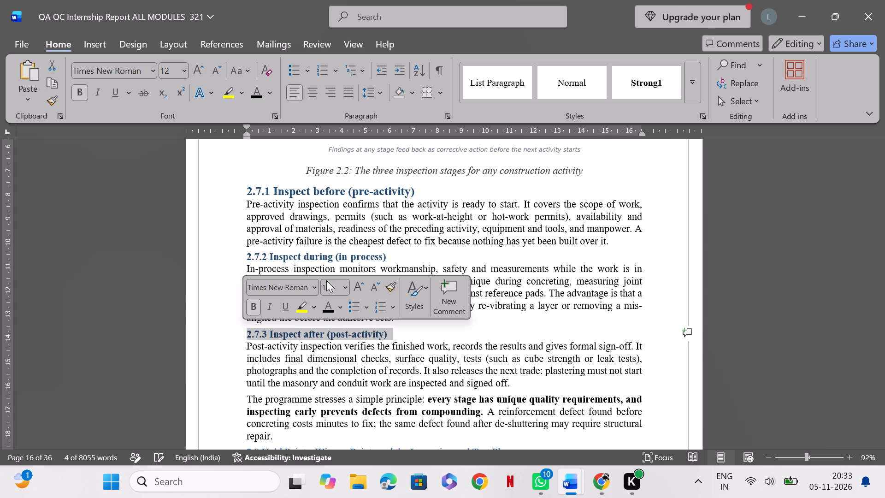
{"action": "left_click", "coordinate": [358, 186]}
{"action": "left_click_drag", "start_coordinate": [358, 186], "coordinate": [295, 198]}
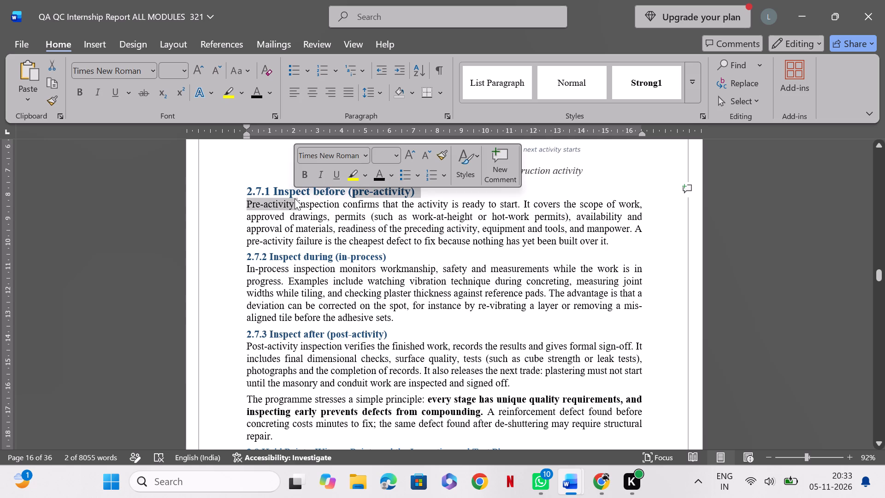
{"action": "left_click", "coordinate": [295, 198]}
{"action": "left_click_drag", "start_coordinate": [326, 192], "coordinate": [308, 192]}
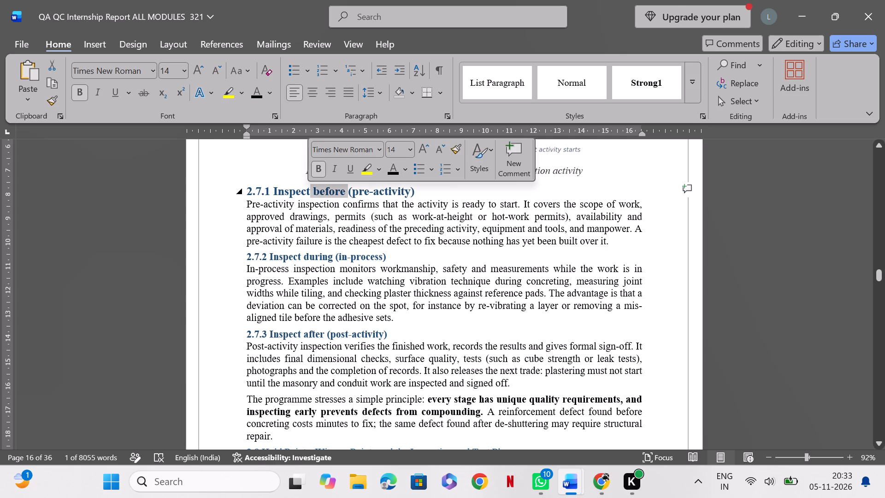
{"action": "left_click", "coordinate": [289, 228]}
Set the "2.8 Hold Points, Witness Points and the Inspection and Test Plan" heading to font size 14.
{"action": "scroll", "coordinate": [289, 228], "scroll_direction": "down", "scroll_amount": 1}
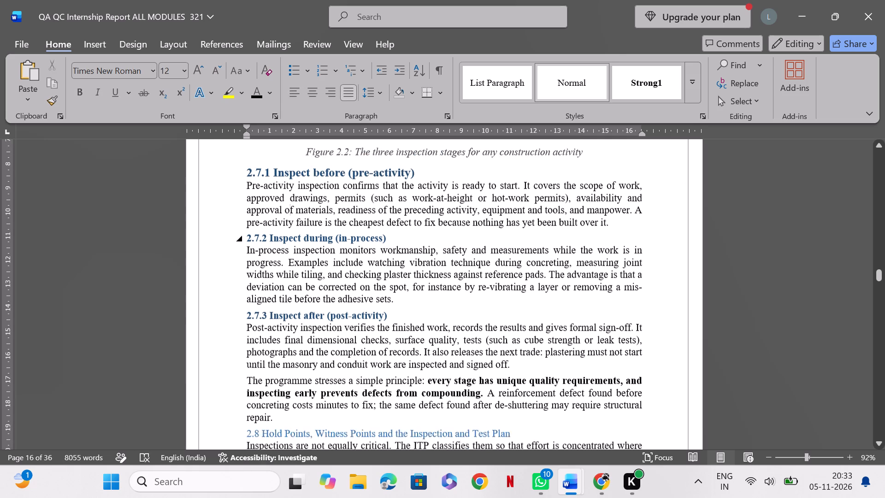
{"action": "scroll", "coordinate": [289, 228], "scroll_direction": "down", "scroll_amount": 6}
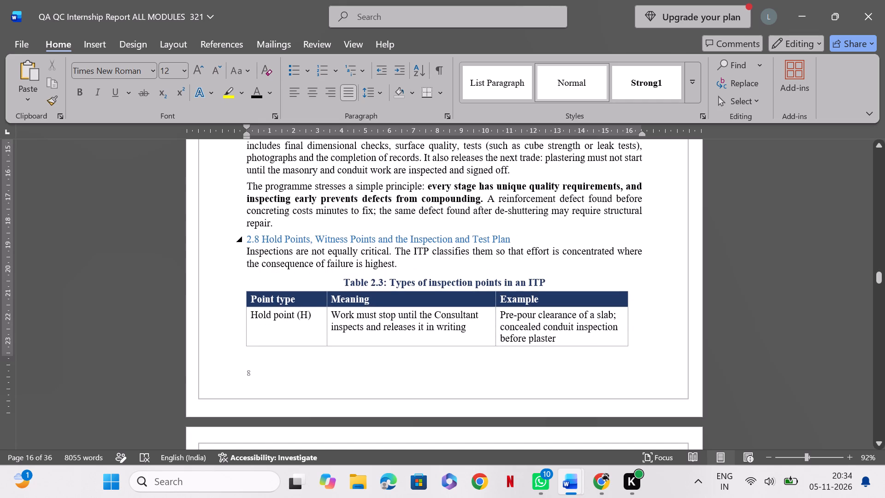
{"action": "left_click_drag", "start_coordinate": [513, 234], "coordinate": [252, 233]}
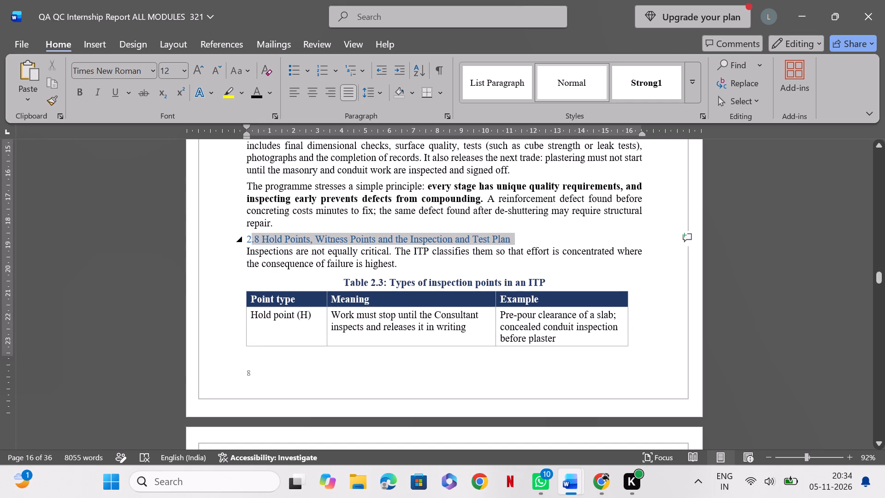
{"action": "left_click_drag", "start_coordinate": [252, 233], "coordinate": [246, 233]}
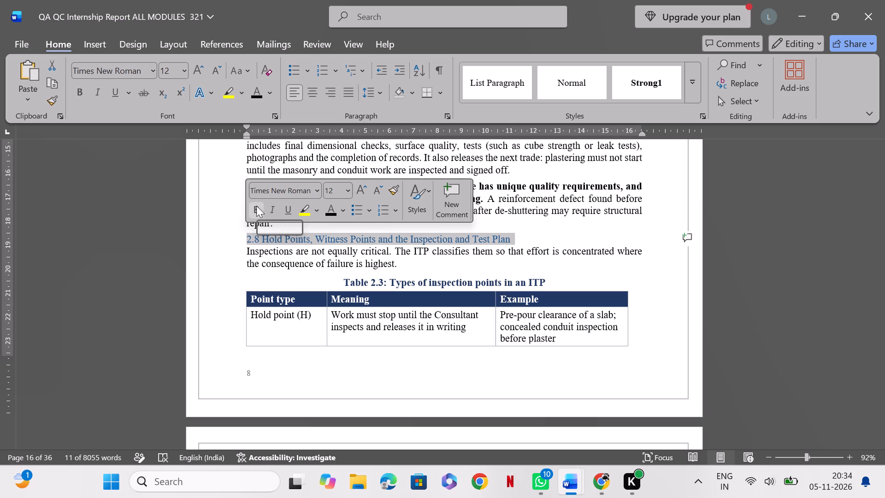
{"action": "left_click", "coordinate": [361, 183]}
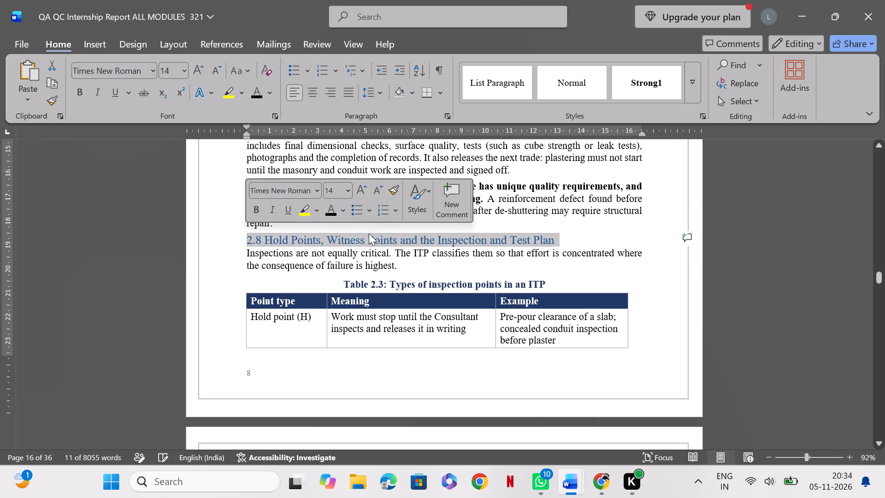
Add space before the "Inspections are not equally critical" paragraph under the 2.8 heading.
{"action": "left_click", "coordinate": [369, 255]}
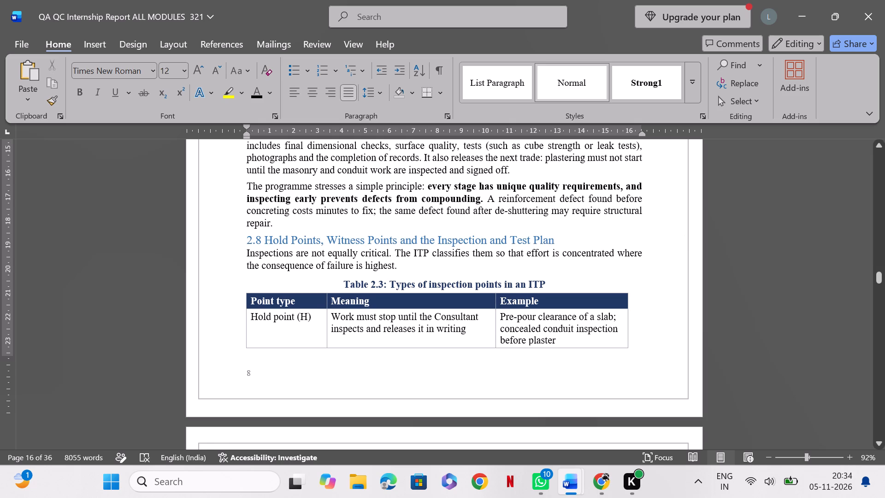
{"action": "left_click_drag", "start_coordinate": [612, 268], "coordinate": [543, 253]}
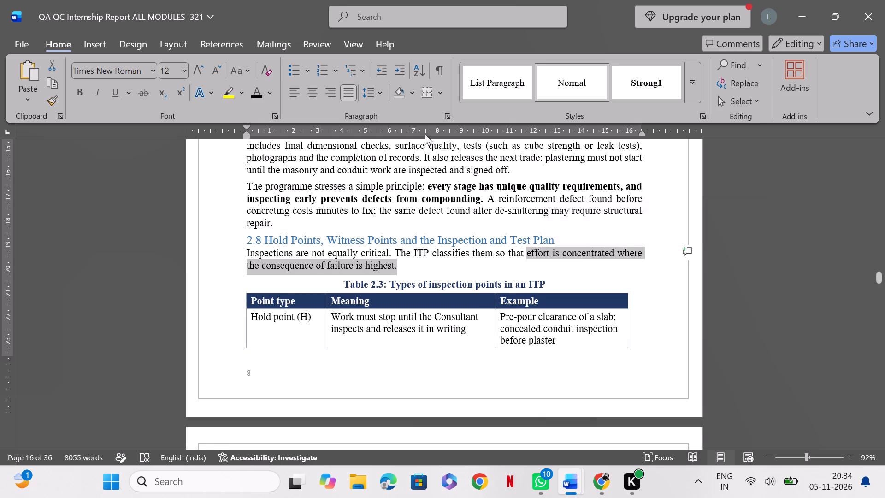
{"action": "left_click", "coordinate": [375, 92]}
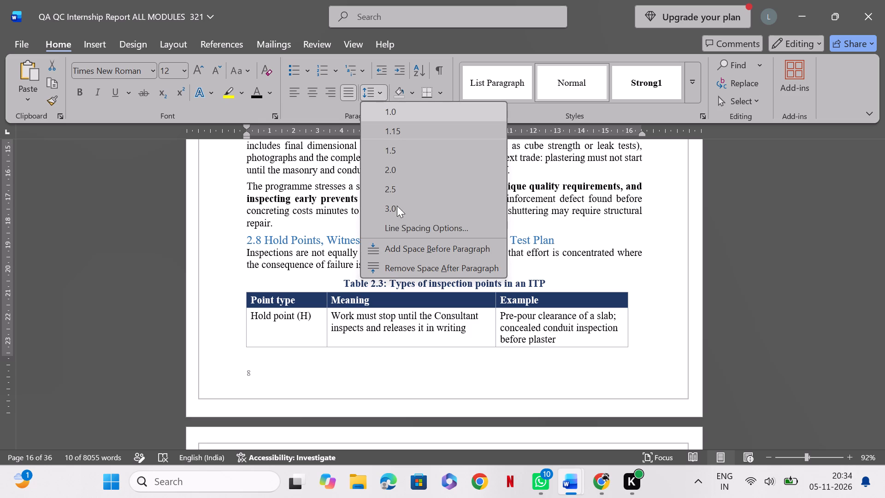
{"action": "left_click", "coordinate": [393, 248]}
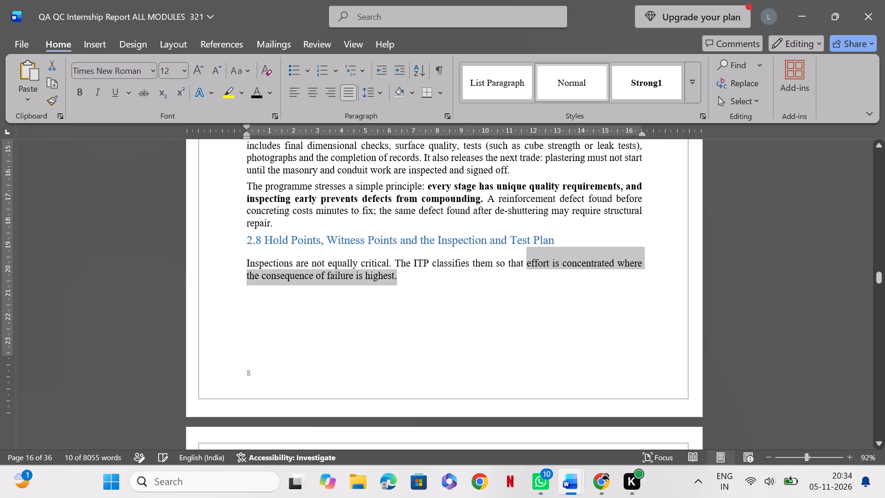
{"action": "left_click", "coordinate": [409, 287]}
Set the "2.9 Tolerances and Acceptance Criteria" heading to font size 14.
{"action": "scroll", "coordinate": [409, 287], "scroll_direction": "down", "scroll_amount": 2}
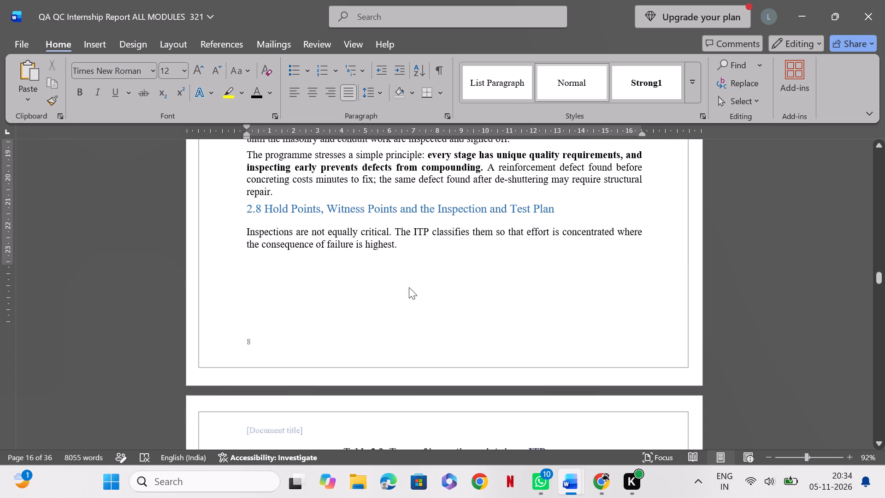
{"action": "scroll", "coordinate": [409, 287], "scroll_direction": "down", "scroll_amount": 12}
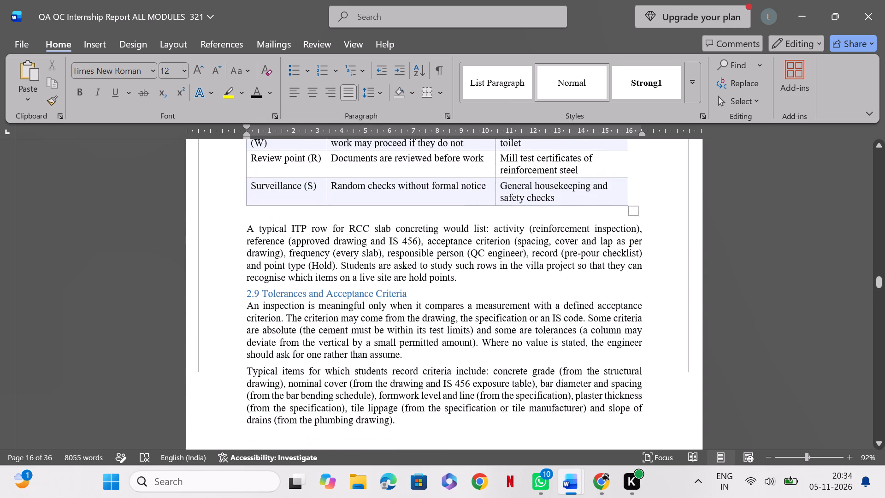
{"action": "scroll", "coordinate": [413, 279], "scroll_direction": "down", "scroll_amount": 1}
{"action": "left_click_drag", "start_coordinate": [428, 262], "coordinate": [313, 250]}
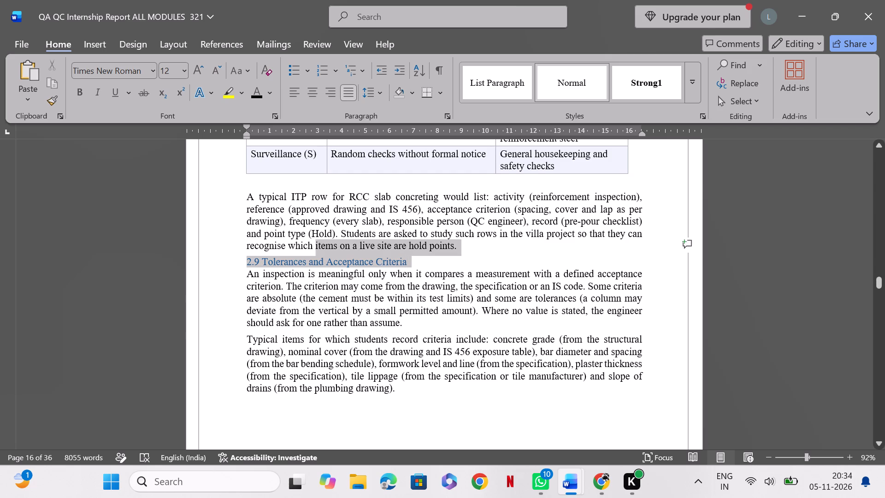
{"action": "left_click_drag", "start_coordinate": [313, 250], "coordinate": [247, 261]}
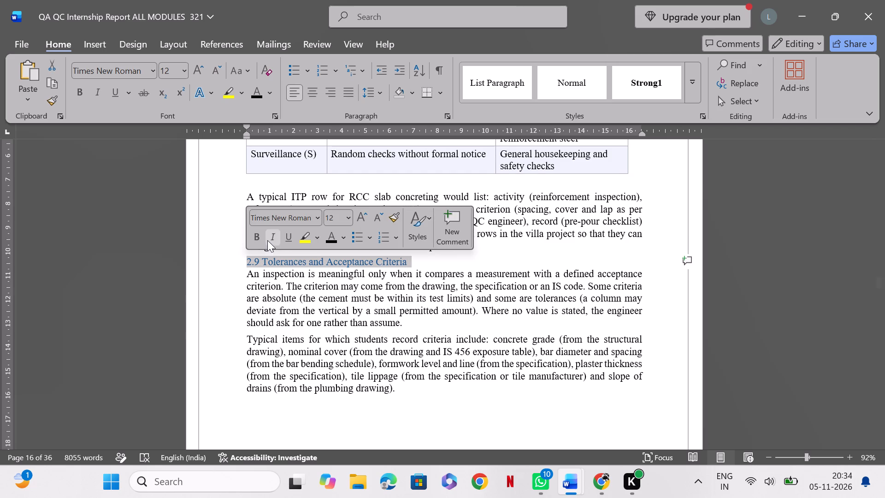
{"action": "left_click", "coordinate": [361, 214]}
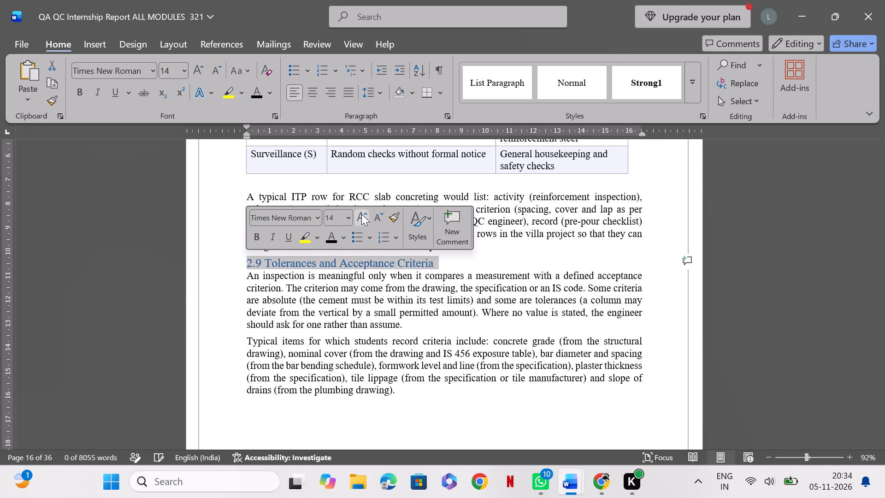
{"action": "left_click", "coordinate": [401, 293]}
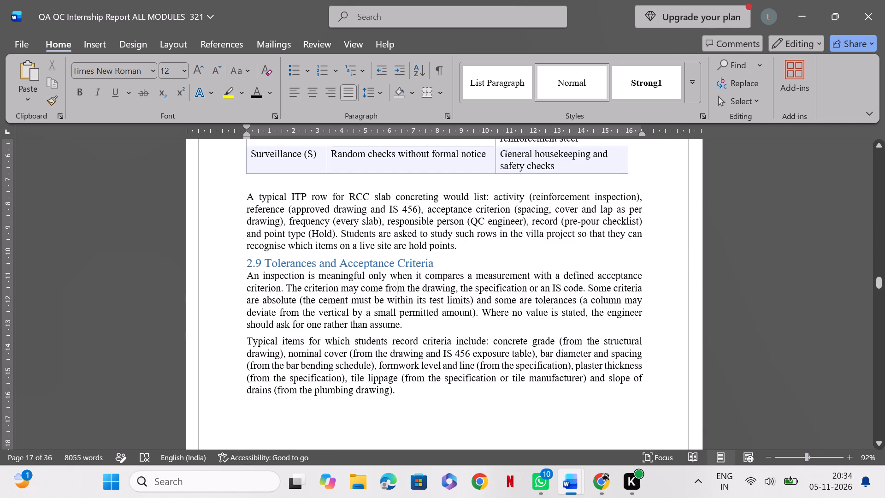
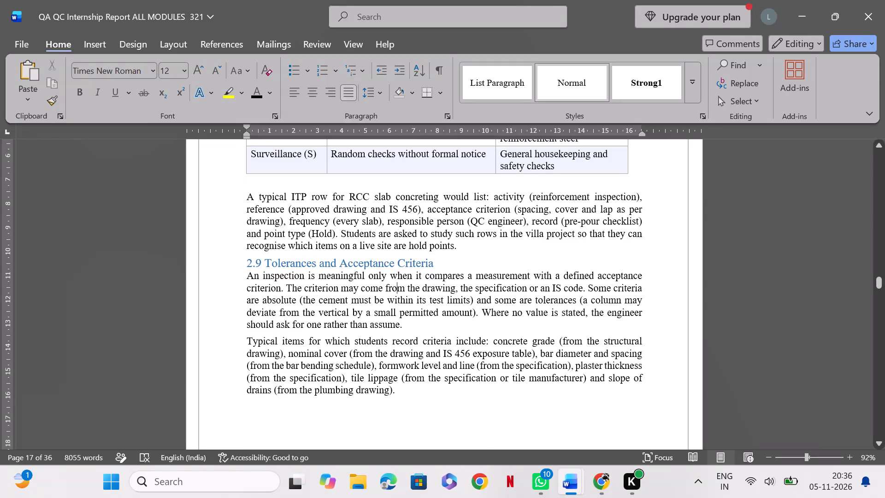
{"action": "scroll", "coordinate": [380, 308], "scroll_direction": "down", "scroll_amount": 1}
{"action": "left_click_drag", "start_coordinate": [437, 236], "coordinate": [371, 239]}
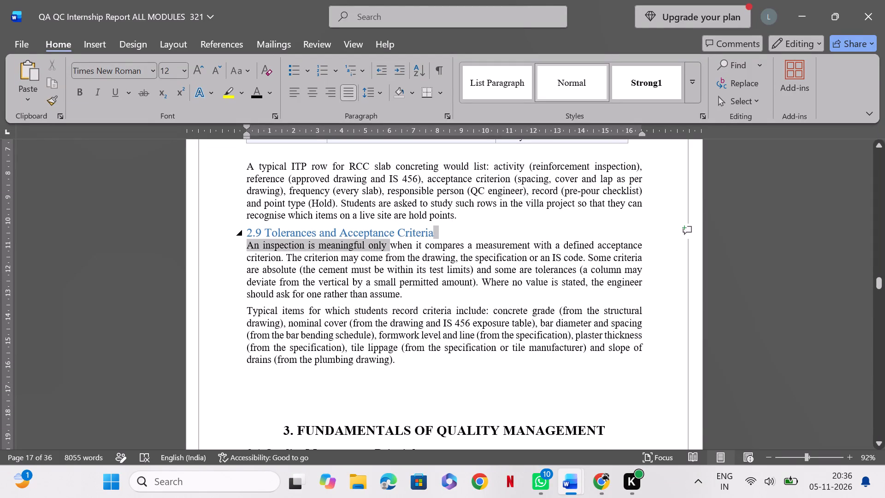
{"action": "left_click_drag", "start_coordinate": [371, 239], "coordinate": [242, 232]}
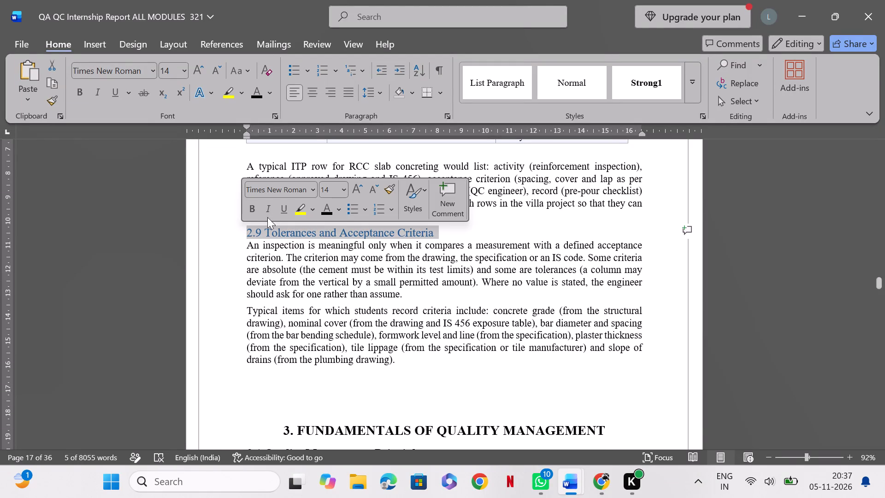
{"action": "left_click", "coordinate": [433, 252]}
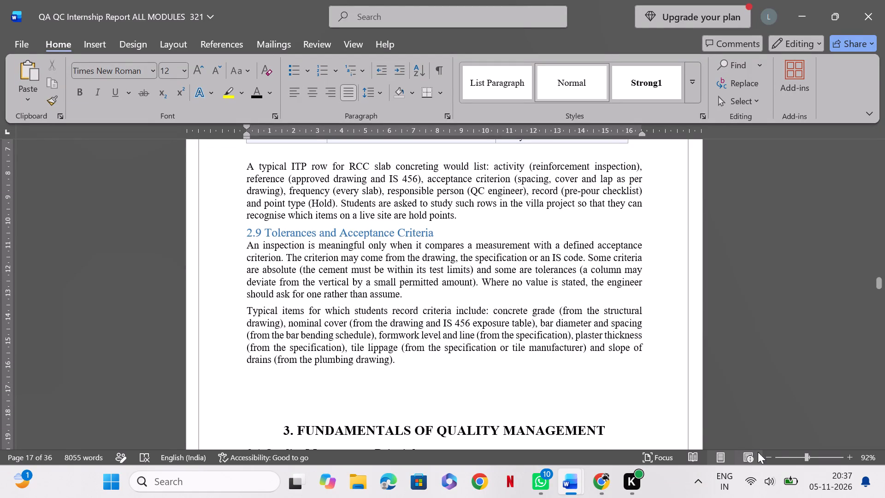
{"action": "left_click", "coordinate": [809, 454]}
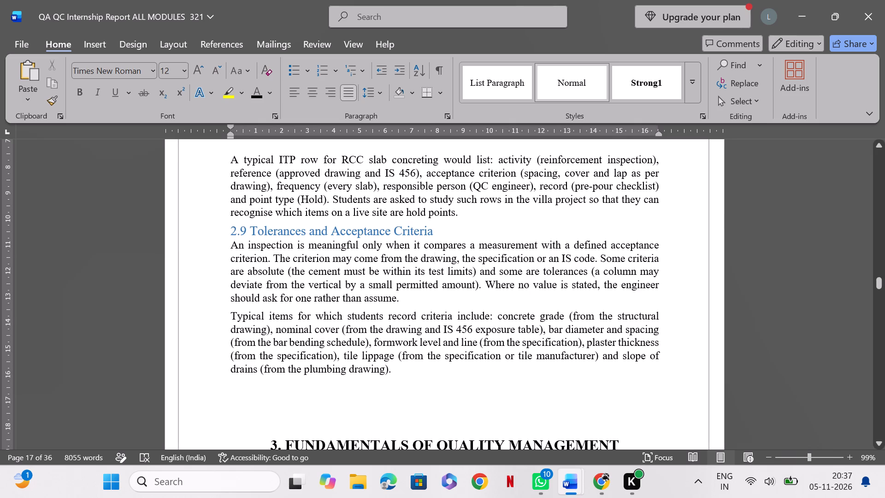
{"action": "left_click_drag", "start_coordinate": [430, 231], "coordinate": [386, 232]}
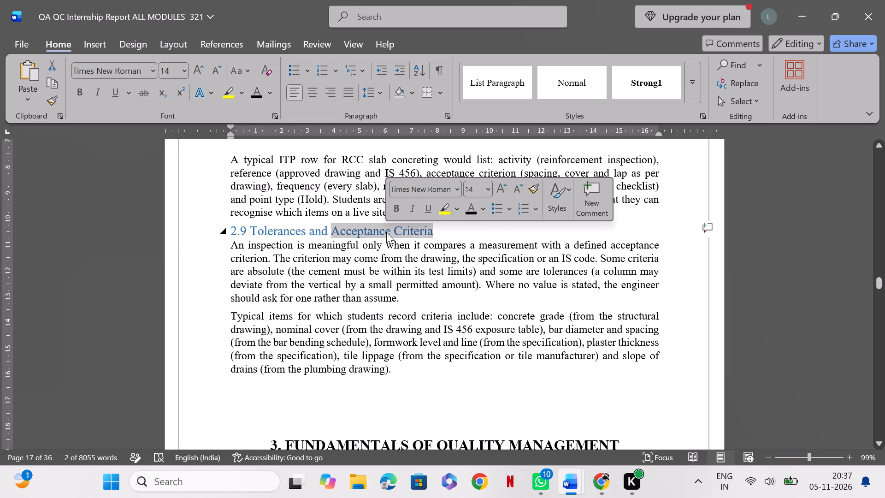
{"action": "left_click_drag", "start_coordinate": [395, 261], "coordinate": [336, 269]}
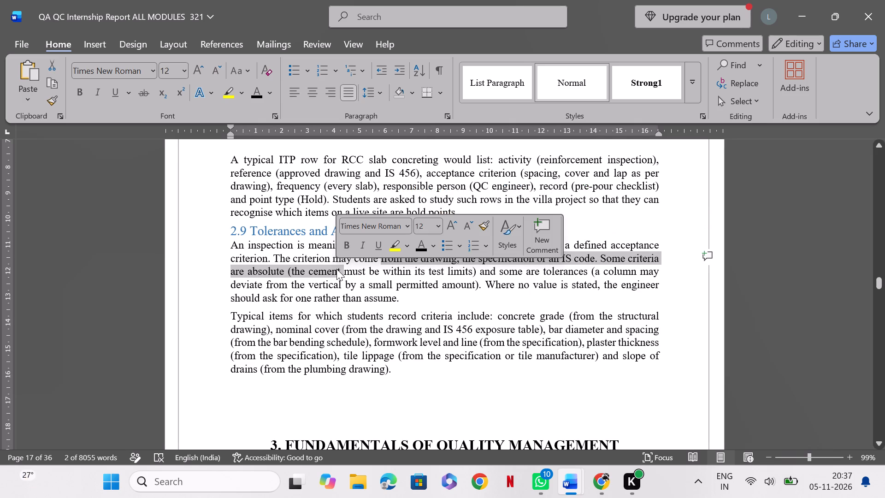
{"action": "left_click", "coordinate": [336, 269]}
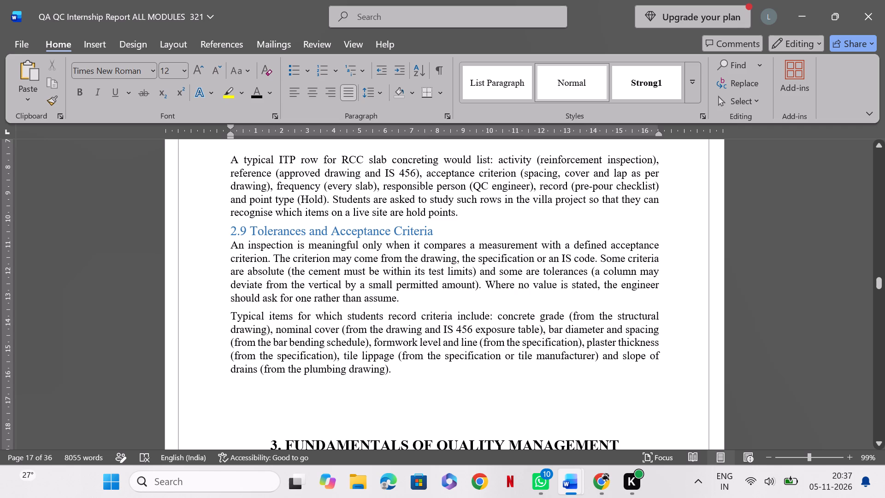
Review the layout from subheading 2.7.3 and section 2.8 through Table 2.3 to the 2.9 heading.
{"action": "scroll", "coordinate": [359, 255], "scroll_direction": "up", "scroll_amount": 5}
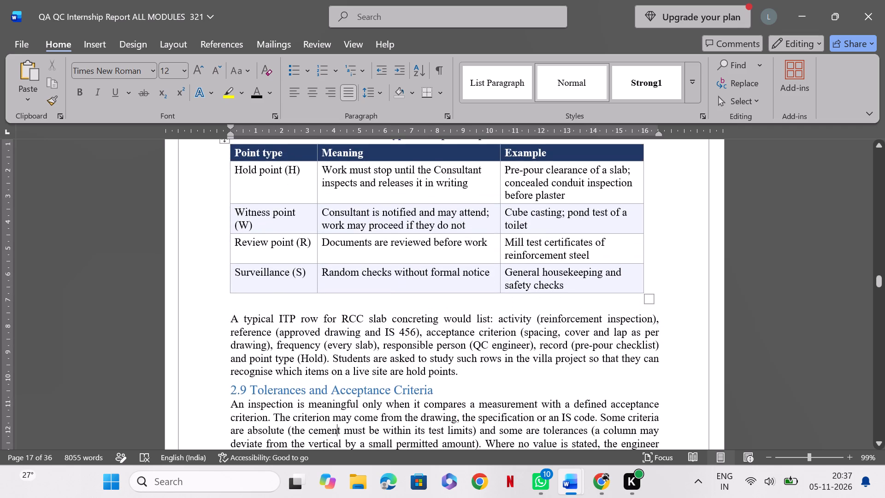
{"action": "scroll", "coordinate": [359, 255], "scroll_direction": "up", "scroll_amount": 5}
{"action": "scroll", "coordinate": [359, 255], "scroll_direction": "down", "scroll_amount": 4}
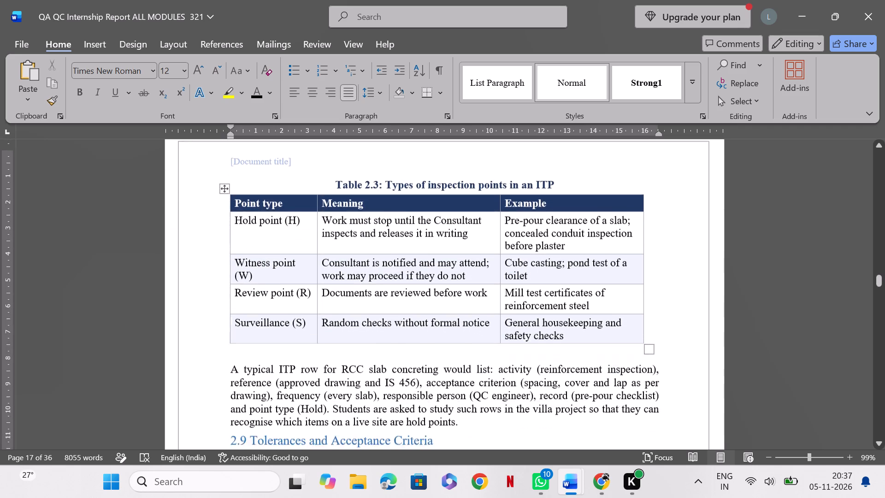
{"action": "scroll", "coordinate": [359, 255], "scroll_direction": "down", "scroll_amount": 2}
{"action": "scroll", "coordinate": [359, 255], "scroll_direction": "up", "scroll_amount": 14}
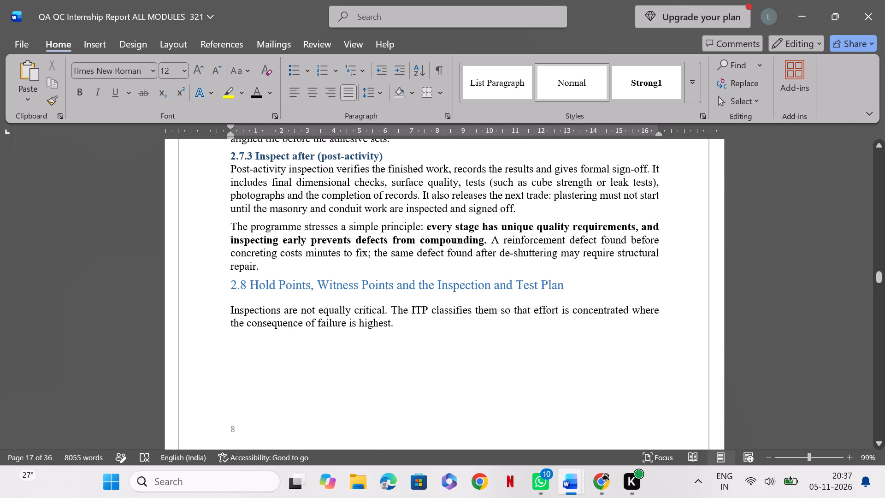
{"action": "scroll", "coordinate": [359, 255], "scroll_direction": "down", "scroll_amount": 8}
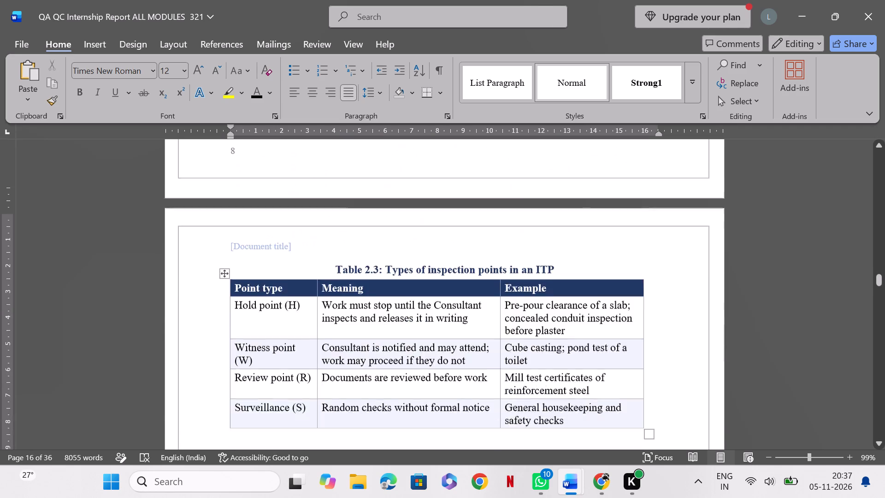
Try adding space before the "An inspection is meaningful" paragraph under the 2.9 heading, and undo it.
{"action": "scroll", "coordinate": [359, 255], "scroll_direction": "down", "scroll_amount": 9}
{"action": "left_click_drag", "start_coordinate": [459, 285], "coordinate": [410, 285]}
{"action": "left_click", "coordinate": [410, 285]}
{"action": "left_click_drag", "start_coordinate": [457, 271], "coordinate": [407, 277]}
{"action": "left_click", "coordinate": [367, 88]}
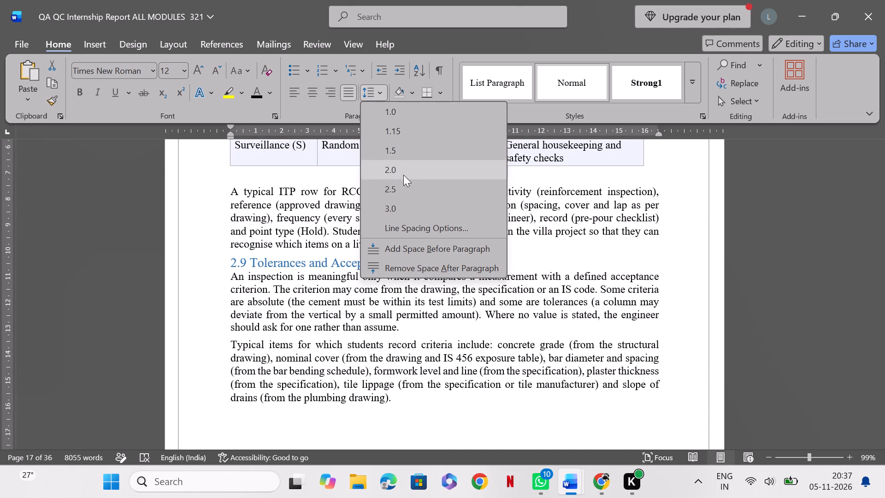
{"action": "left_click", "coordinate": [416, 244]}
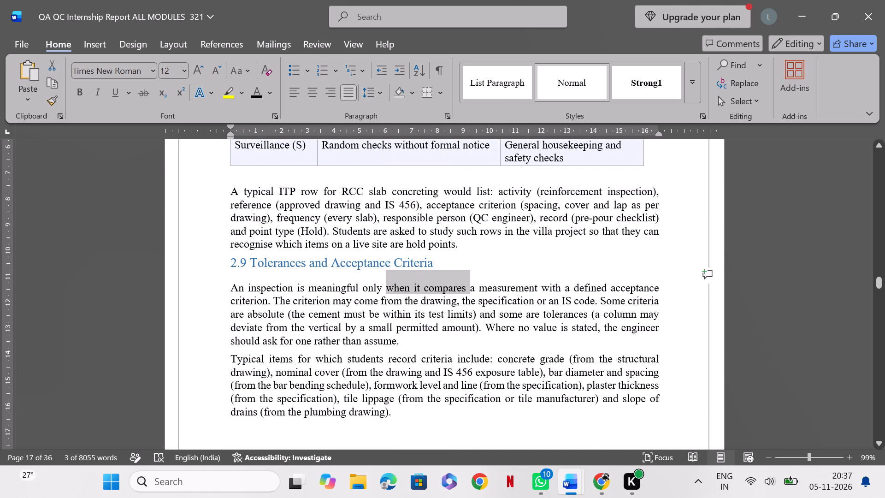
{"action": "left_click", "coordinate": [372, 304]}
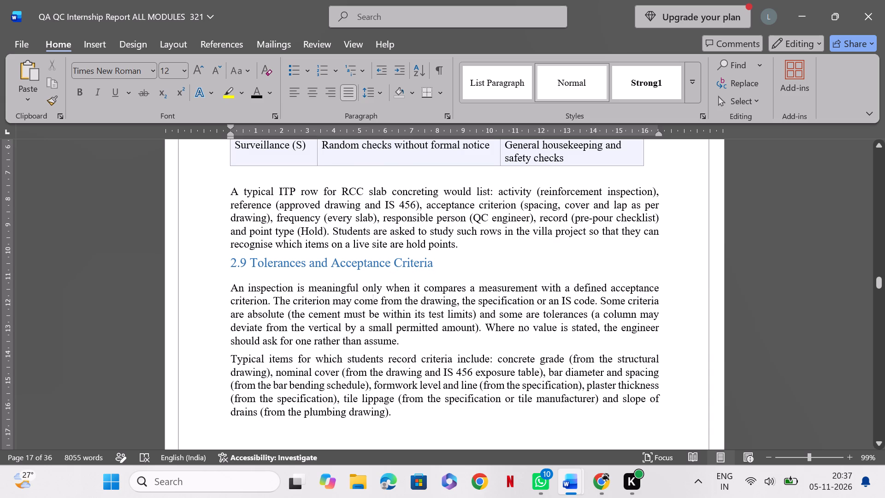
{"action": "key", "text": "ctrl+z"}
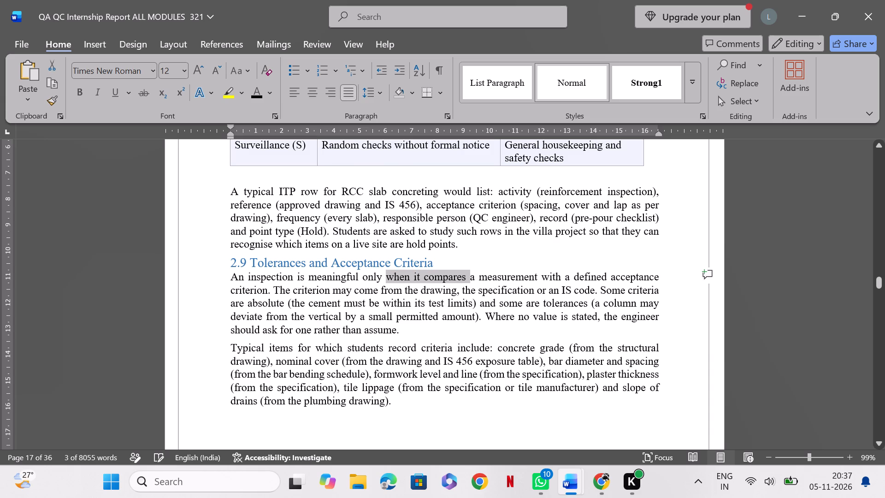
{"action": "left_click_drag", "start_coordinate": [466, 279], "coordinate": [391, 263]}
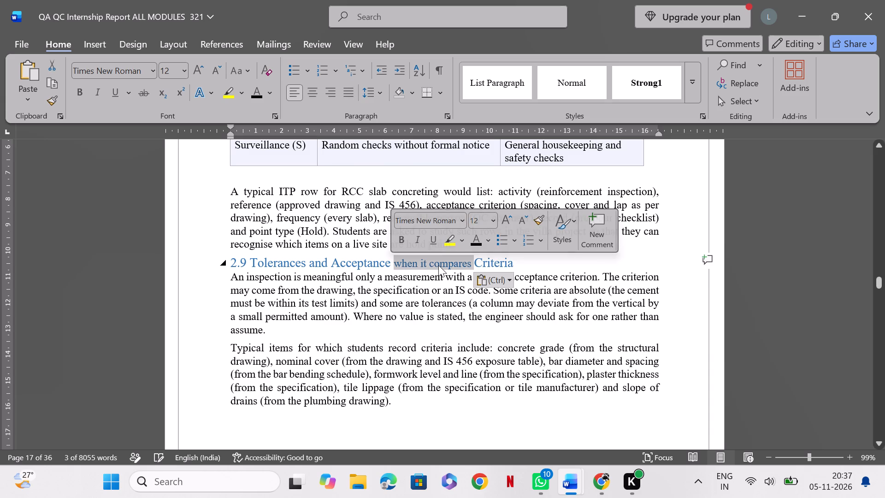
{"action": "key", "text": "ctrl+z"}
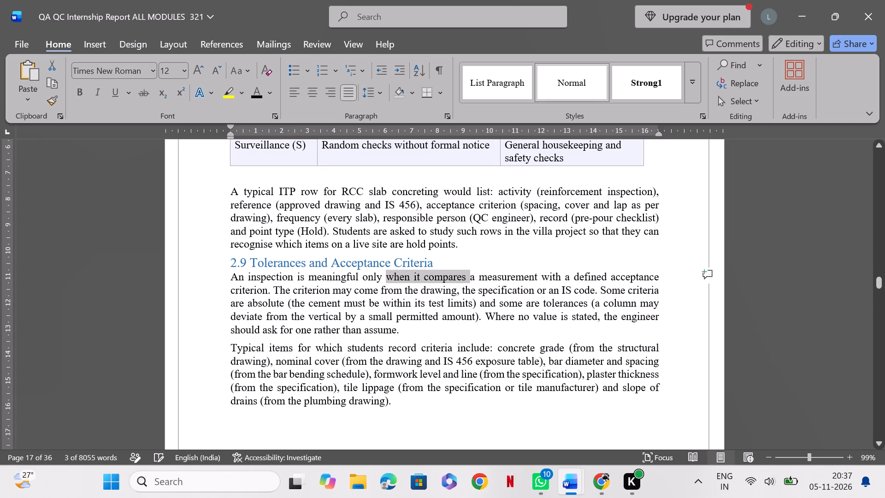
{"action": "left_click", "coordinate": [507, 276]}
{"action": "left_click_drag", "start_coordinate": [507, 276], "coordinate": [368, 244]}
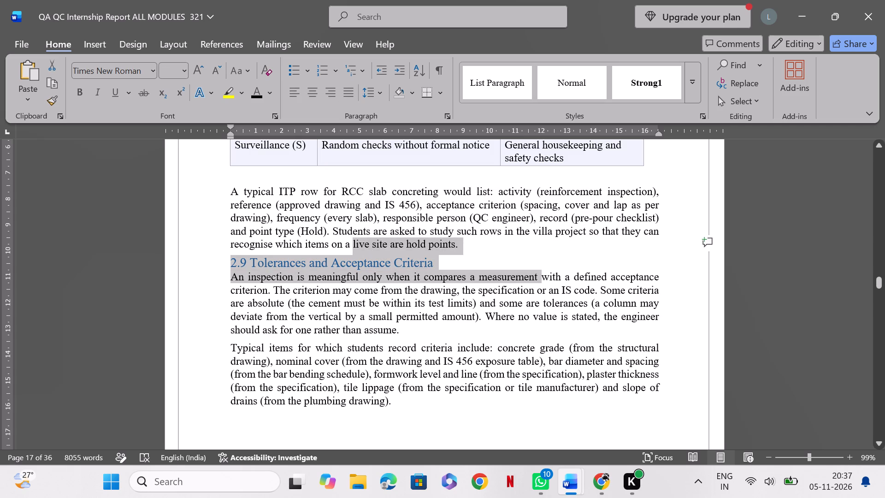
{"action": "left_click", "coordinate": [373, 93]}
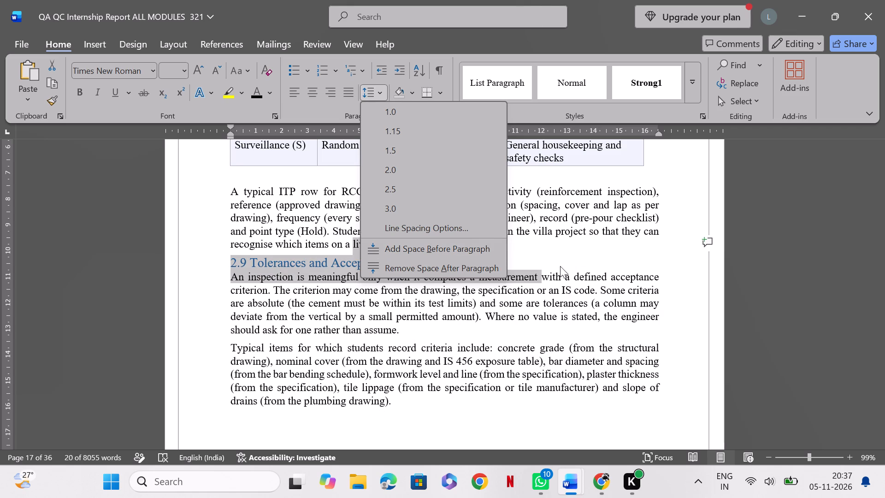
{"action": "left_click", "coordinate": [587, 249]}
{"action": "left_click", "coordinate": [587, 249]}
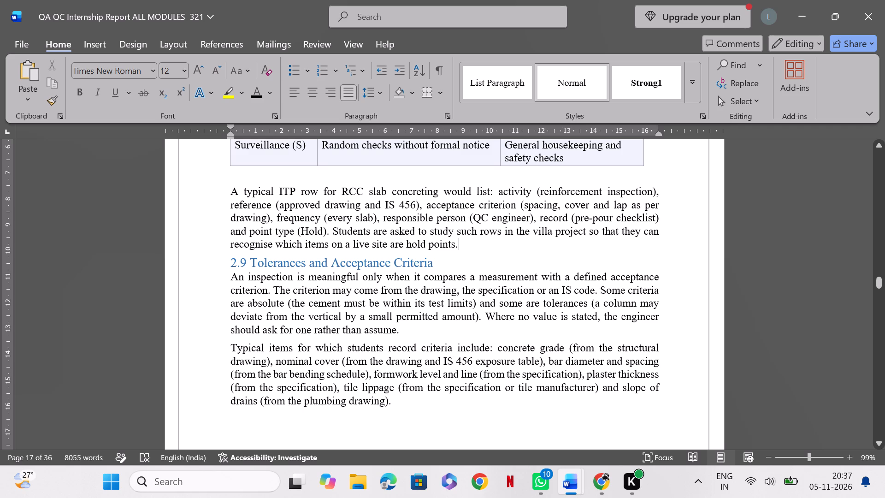
Insert five blank lines above "3. FUNDAMENTALS OF QUALITY MANAGEMENT" so that chapter 3 starts on a new page.
{"action": "scroll", "coordinate": [459, 272], "scroll_direction": "down", "scroll_amount": 6}
{"action": "left_click", "coordinate": [423, 246]}
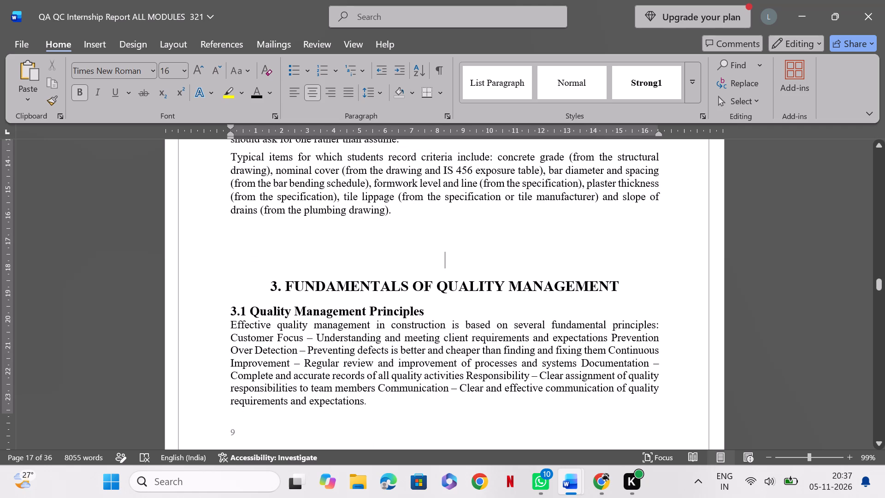
{"action": "key", "text": "Return"}
{"action": "key", "text": "Return"}
{"action": "key", "text": "Return"}
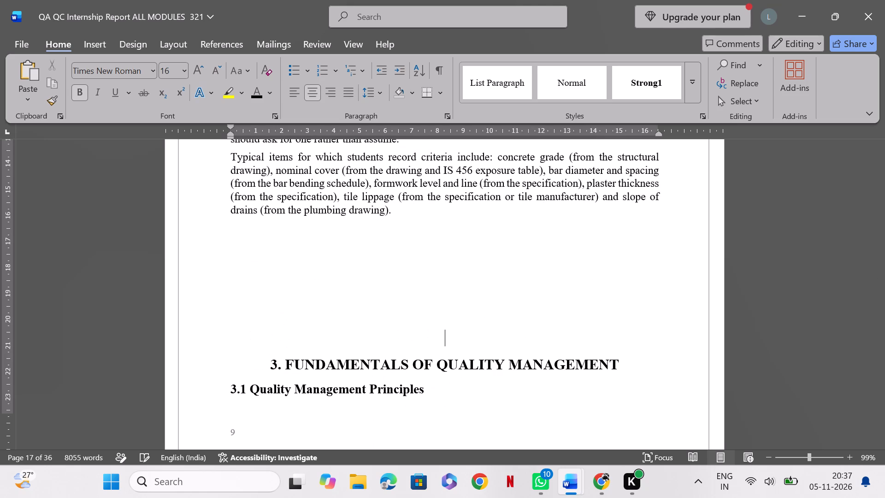
{"action": "key", "text": "Return"}
{"action": "key", "text": "Return"}
{"action": "scroll", "coordinate": [422, 261], "scroll_direction": "down", "scroll_amount": 8}
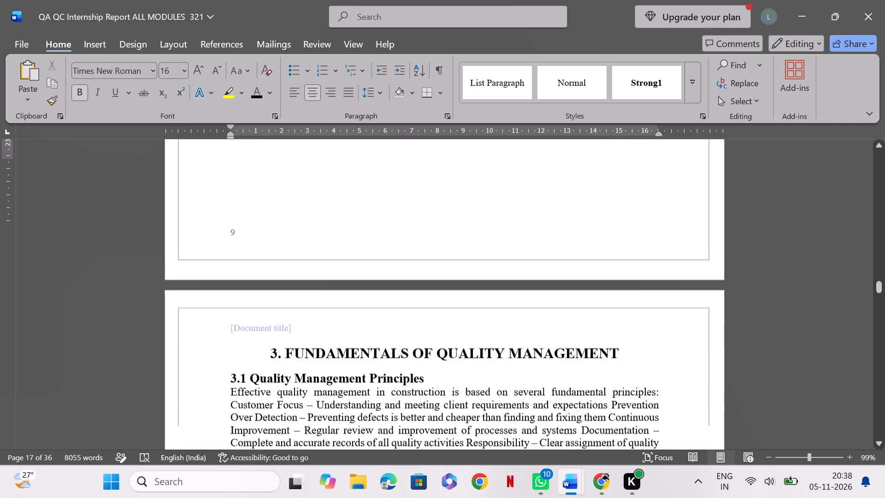
{"action": "scroll", "coordinate": [422, 261], "scroll_direction": "down", "scroll_amount": 3}
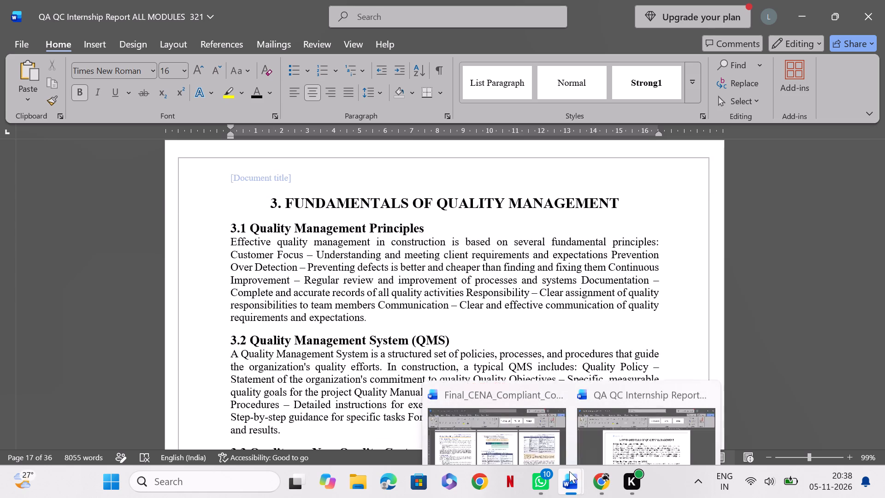
Replace the "3. FUNDAMENTALS OF QUALITY MANAGEMENT" heading with "Chapter 3: Material Quality Control" copied from the Final_CENA_Compliant_Construction_QA_QC_Report document.
{"action": "left_click", "coordinate": [532, 434]}
{"action": "scroll", "coordinate": [435, 353], "scroll_direction": "down", "scroll_amount": 4}
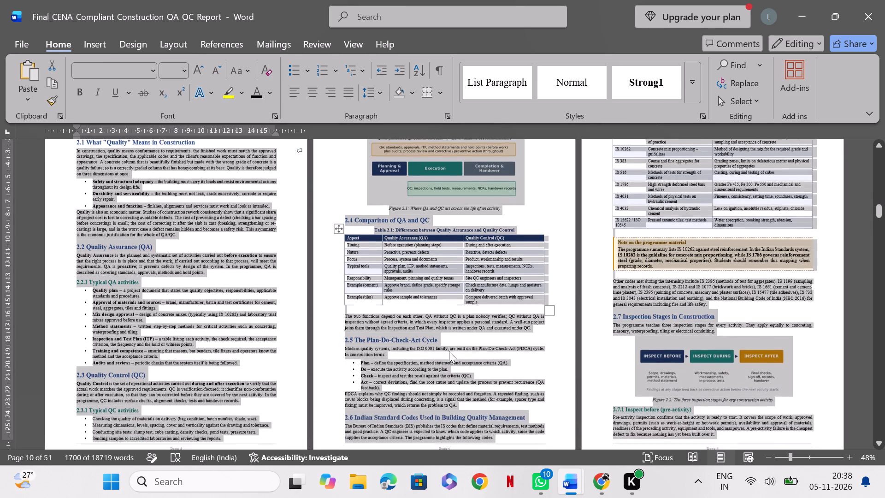
{"action": "scroll", "coordinate": [449, 351], "scroll_direction": "down", "scroll_amount": 15}
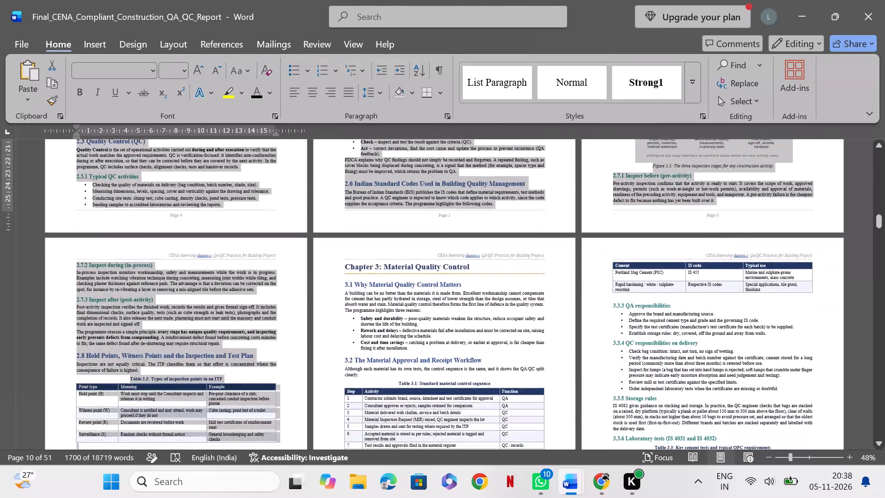
{"action": "left_click_drag", "start_coordinate": [474, 266], "coordinate": [431, 258]}
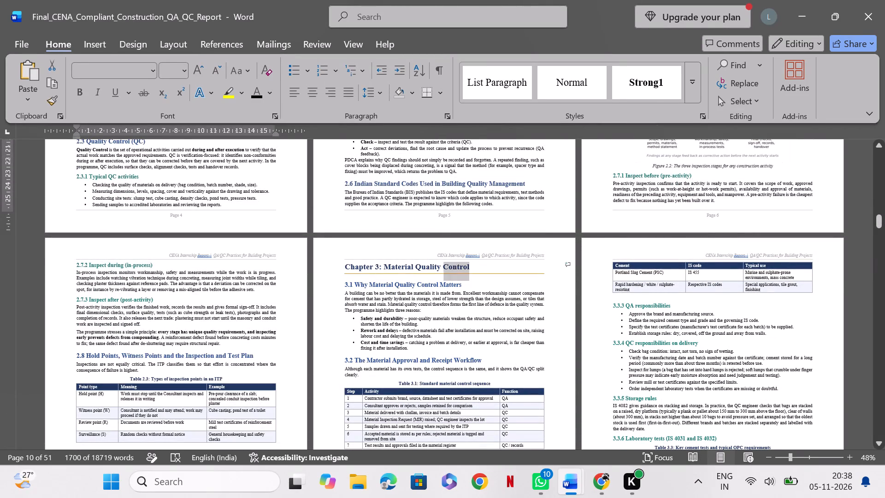
{"action": "left_click_drag", "start_coordinate": [431, 258], "coordinate": [354, 255]}
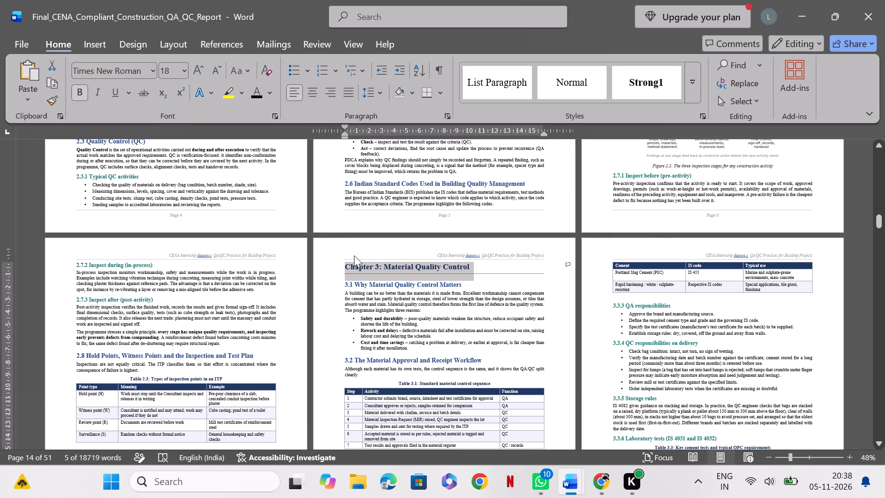
{"action": "key", "text": "ctrl+c"}
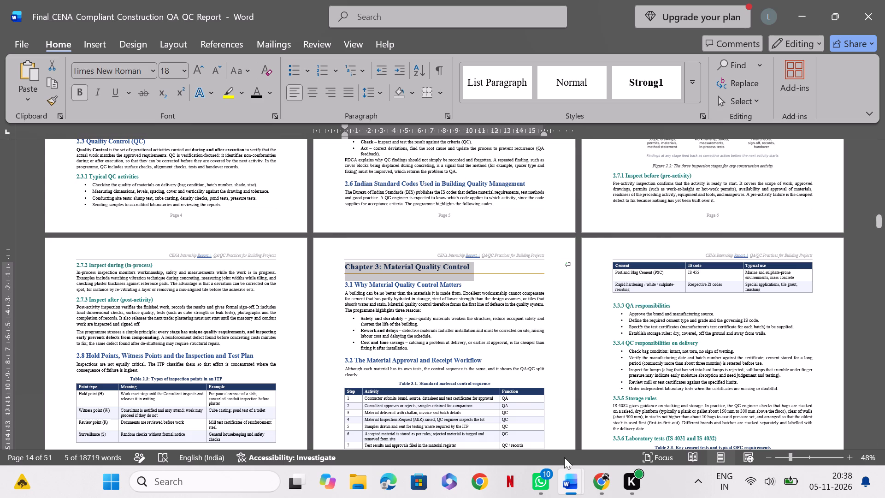
{"action": "left_click", "coordinate": [580, 424]}
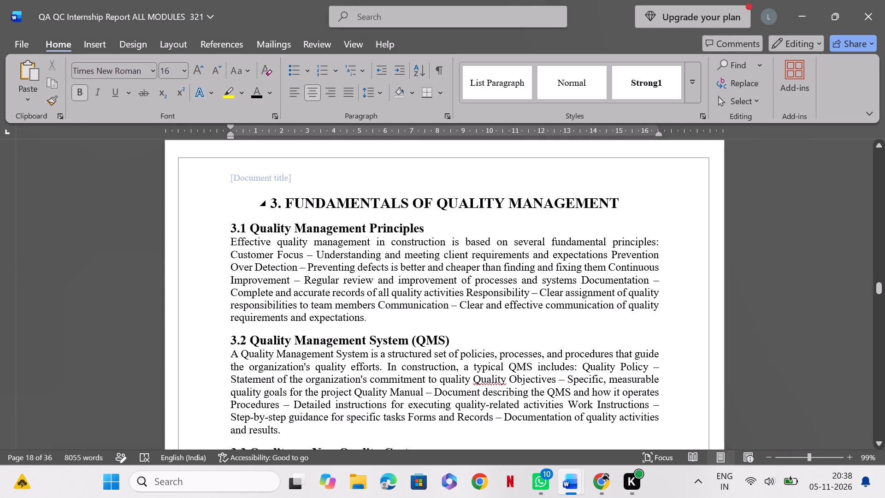
{"action": "left_click_drag", "start_coordinate": [617, 202], "coordinate": [291, 182]}
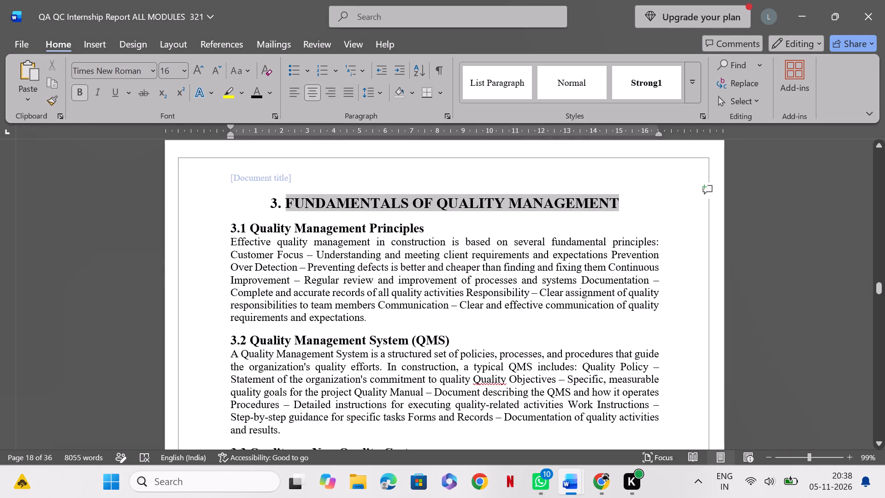
{"action": "left_click_drag", "start_coordinate": [291, 182], "coordinate": [265, 200]}
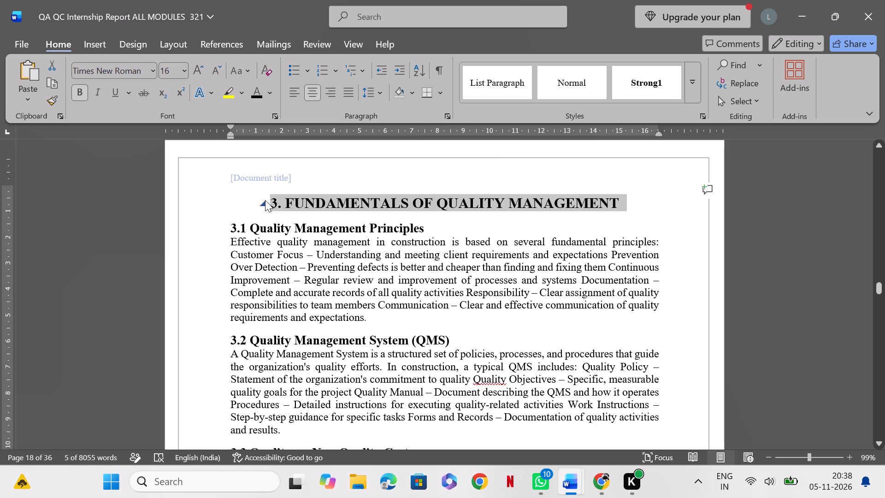
{"action": "key", "text": "ctrl+v"}
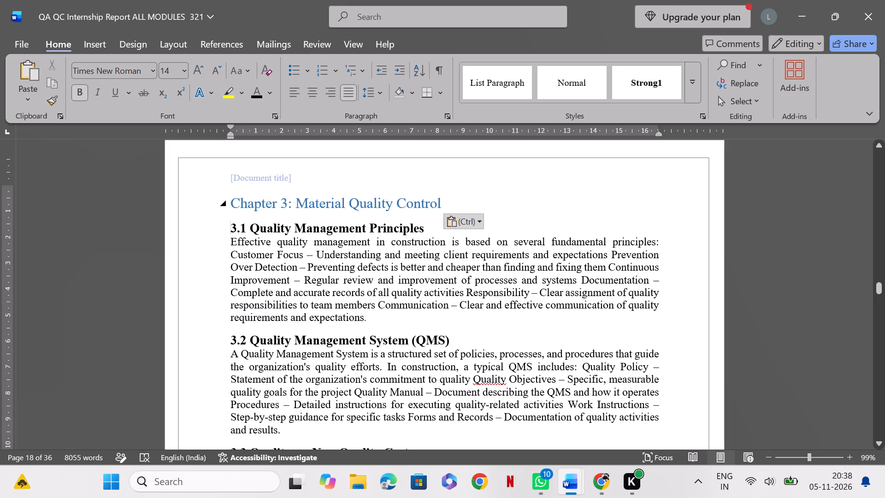
Reduce the font size of "Chapter 3" in the new chapter heading to 14 pt, keeping it non-bold.
{"action": "left_click_drag", "start_coordinate": [288, 202], "coordinate": [250, 202]}
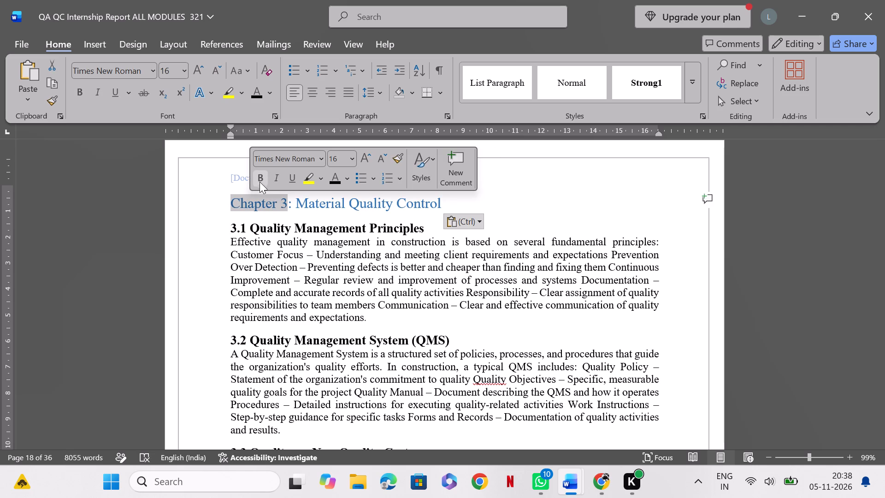
{"action": "left_click", "coordinate": [259, 180]}
{"action": "left_click", "coordinate": [259, 180]}
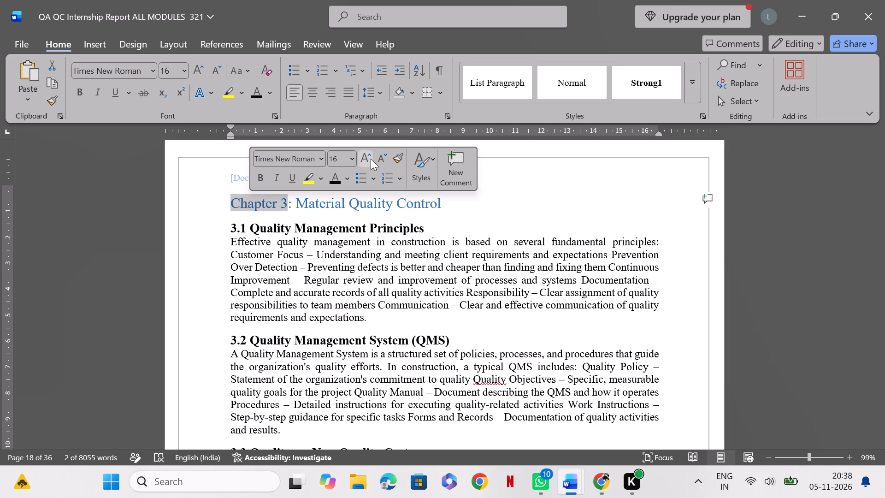
{"action": "left_click", "coordinate": [371, 159]}
{"action": "left_click", "coordinate": [382, 157]}
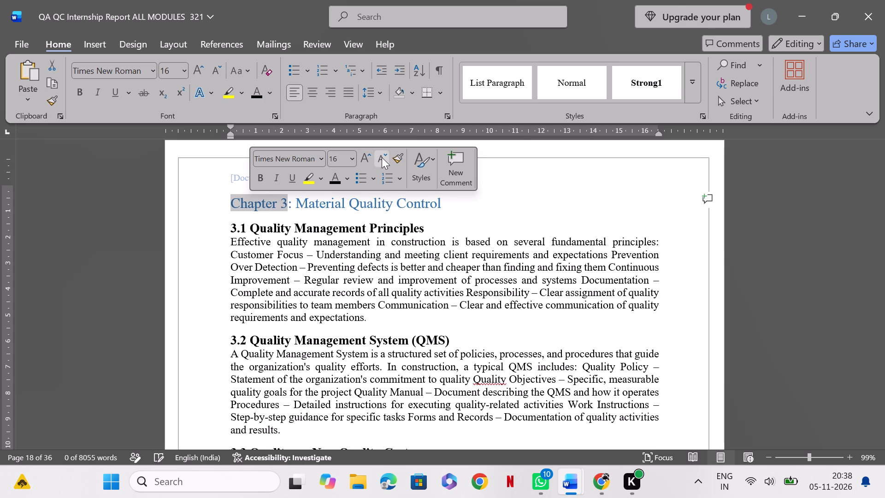
{"action": "left_click", "coordinate": [382, 157]}
{"action": "left_click", "coordinate": [437, 209]}
Format "Material Quality Control" in the chapter 3 heading as bold, all-uppercase text.
{"action": "left_click_drag", "start_coordinate": [440, 202], "coordinate": [408, 201]}
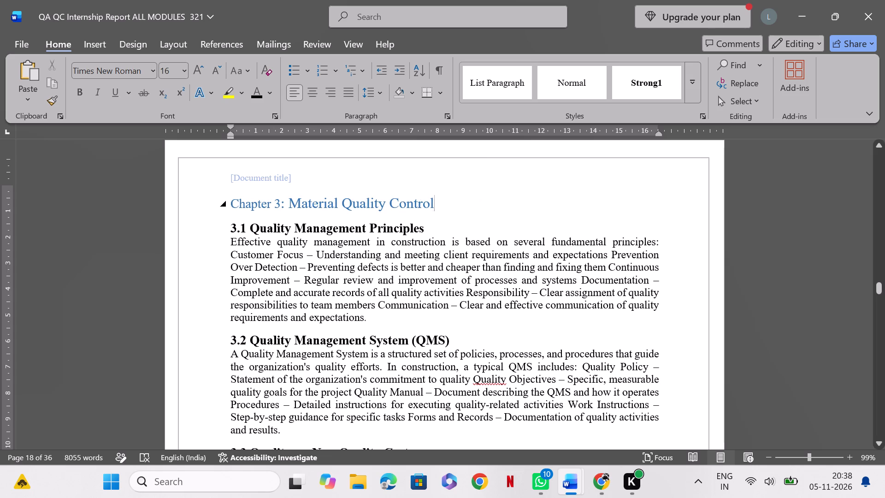
{"action": "left_click_drag", "start_coordinate": [408, 201], "coordinate": [315, 195]}
{"action": "left_click", "coordinate": [325, 174]}
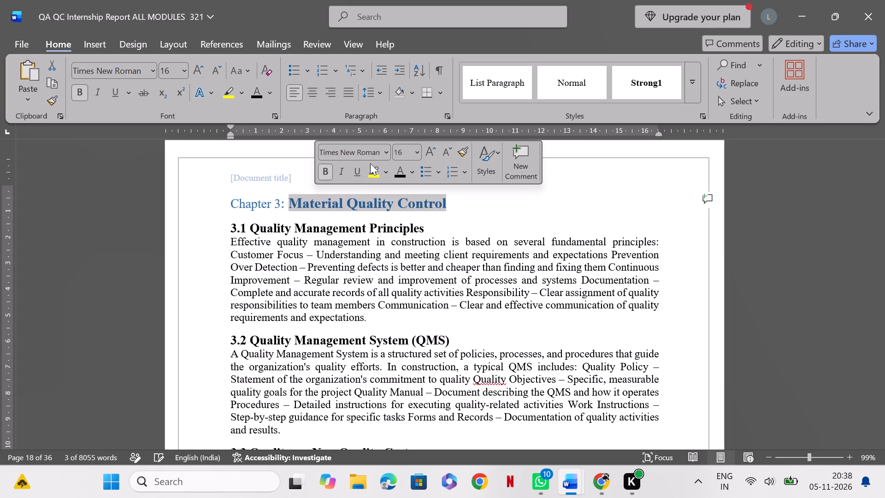
{"action": "left_click", "coordinate": [417, 151]}
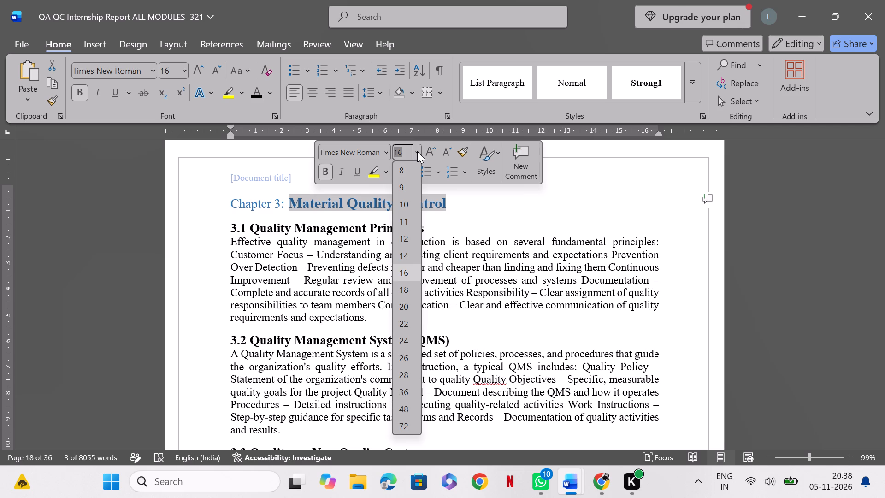
{"action": "left_click", "coordinate": [417, 151]}
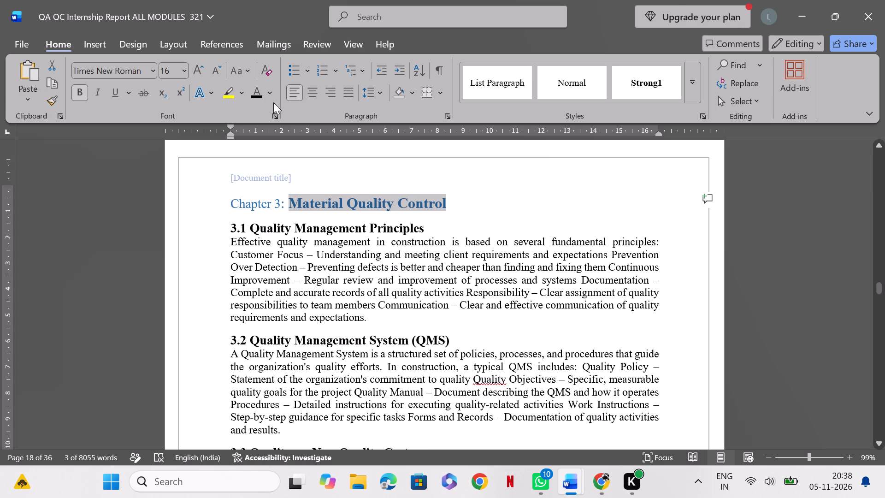
{"action": "left_click", "coordinate": [249, 74]}
{"action": "left_click", "coordinate": [282, 134]}
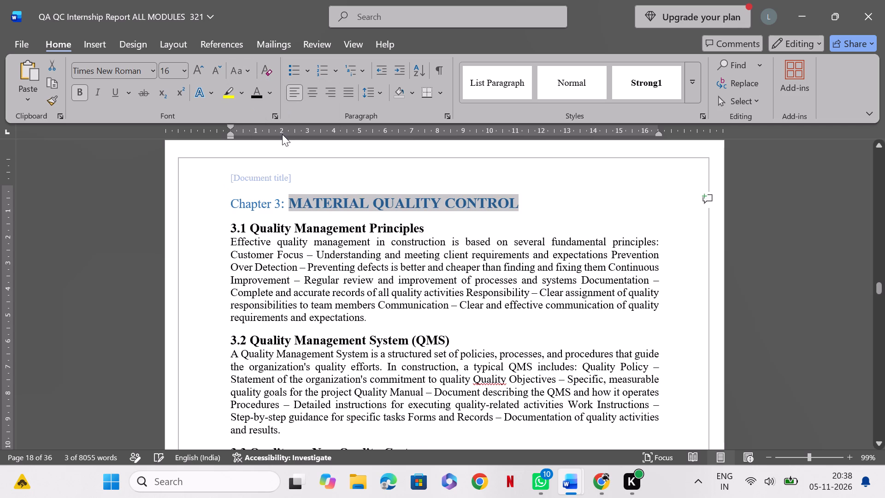
{"action": "left_click", "coordinate": [548, 202]}
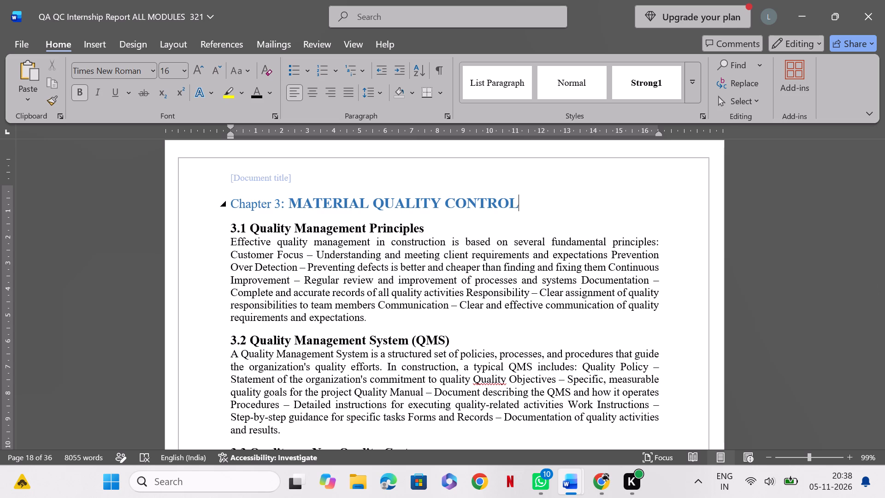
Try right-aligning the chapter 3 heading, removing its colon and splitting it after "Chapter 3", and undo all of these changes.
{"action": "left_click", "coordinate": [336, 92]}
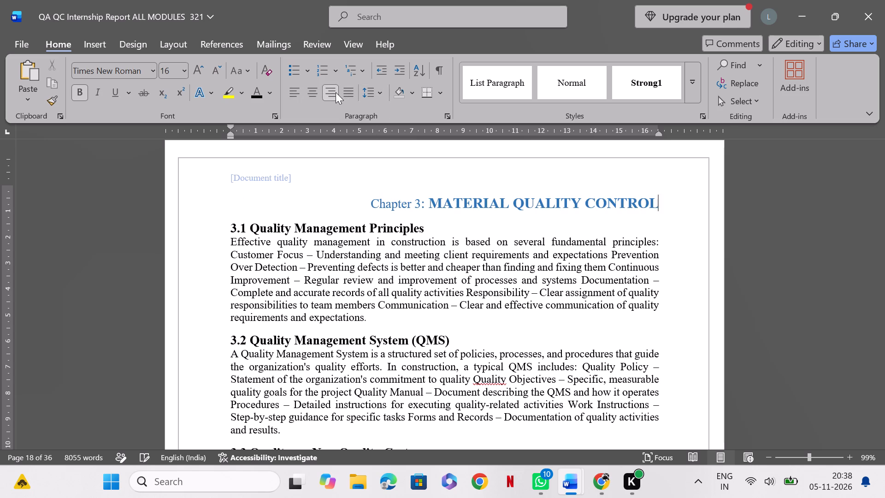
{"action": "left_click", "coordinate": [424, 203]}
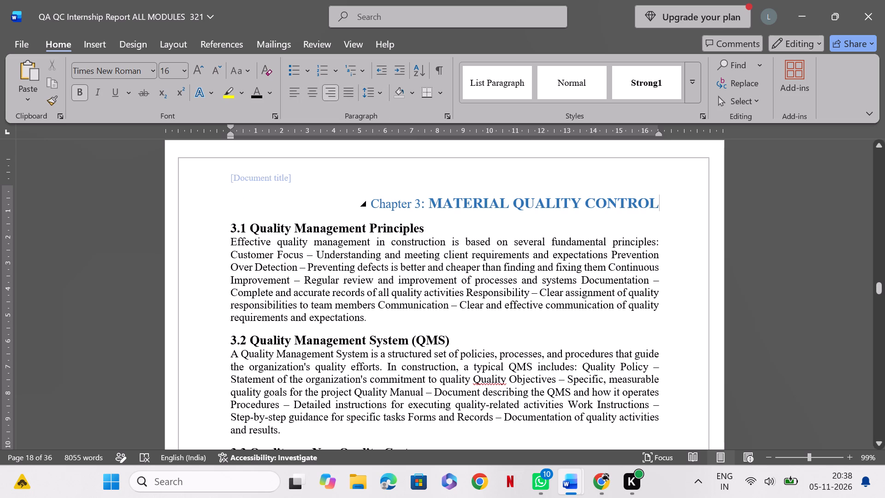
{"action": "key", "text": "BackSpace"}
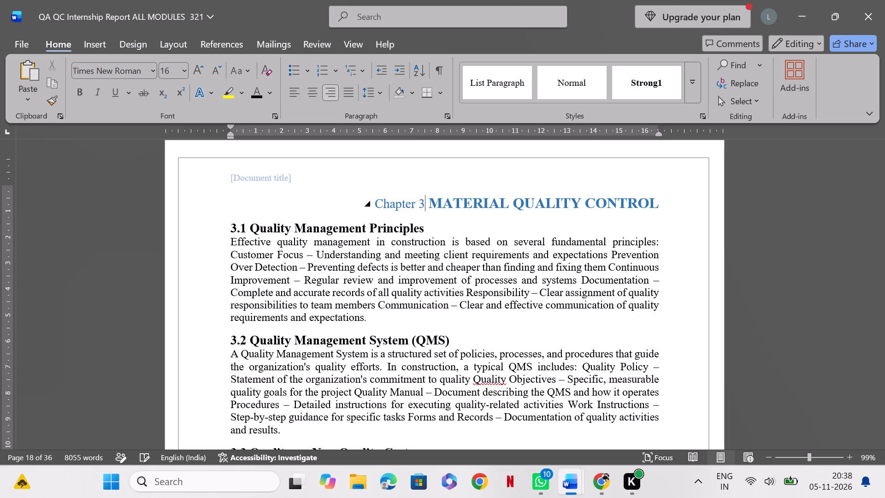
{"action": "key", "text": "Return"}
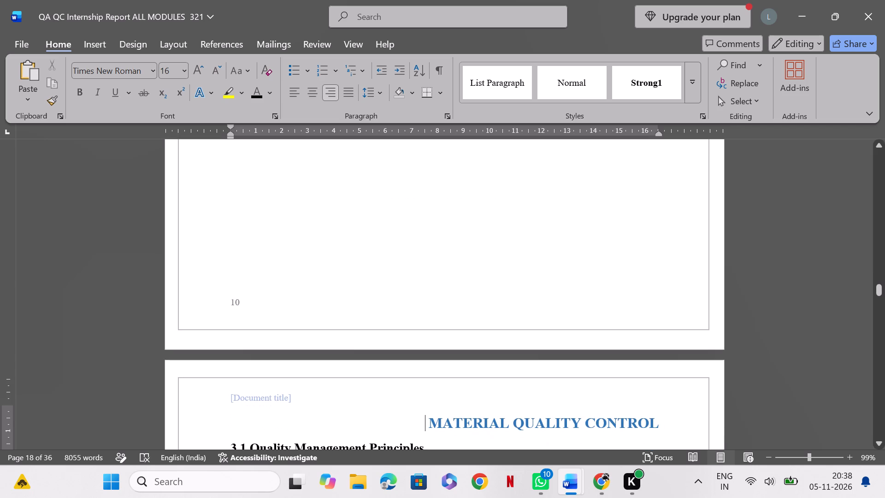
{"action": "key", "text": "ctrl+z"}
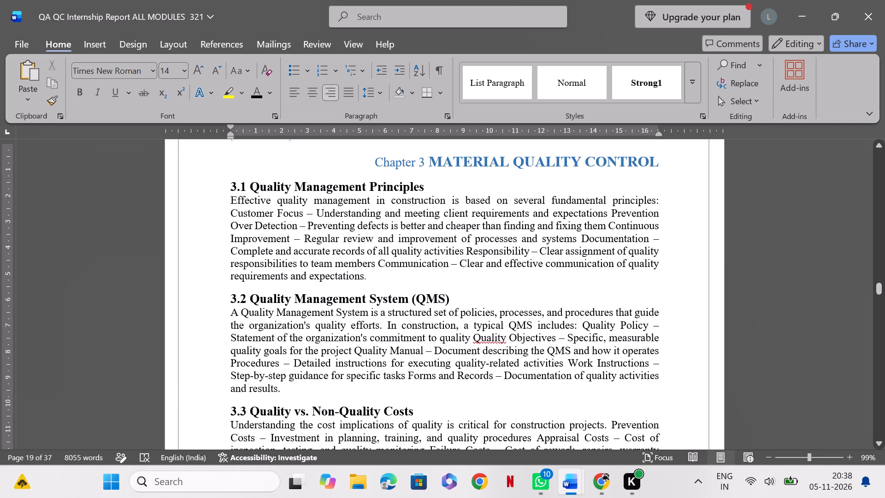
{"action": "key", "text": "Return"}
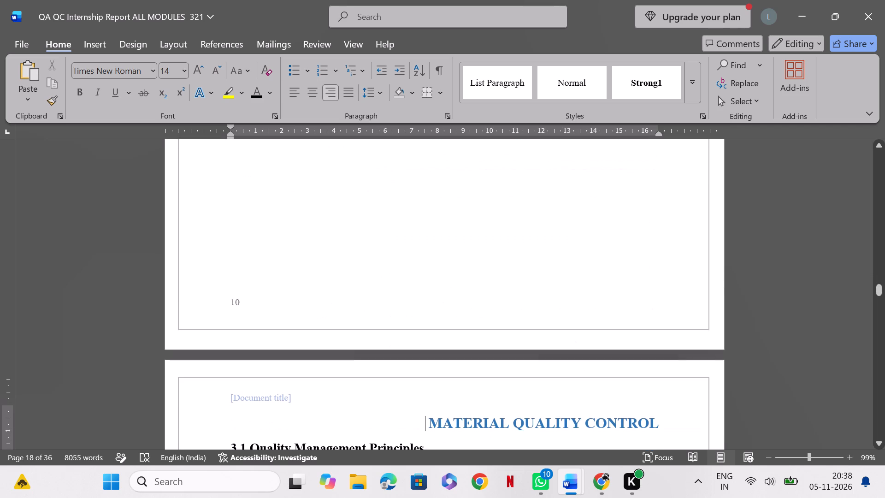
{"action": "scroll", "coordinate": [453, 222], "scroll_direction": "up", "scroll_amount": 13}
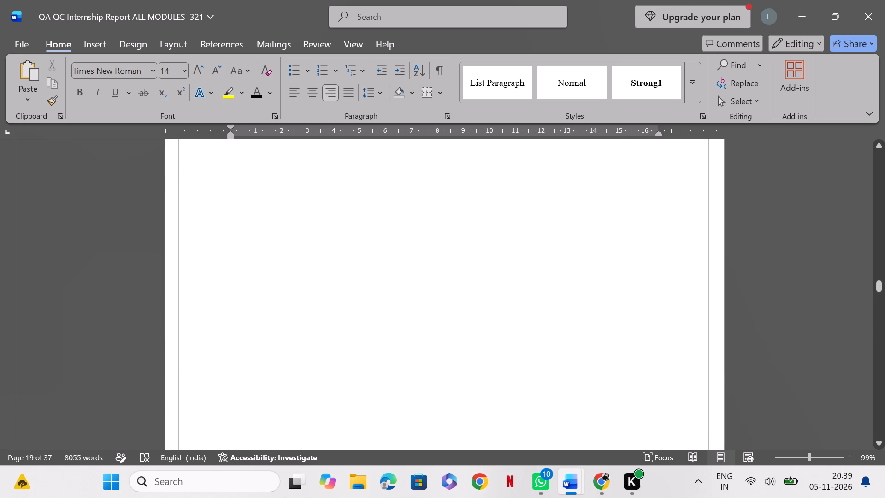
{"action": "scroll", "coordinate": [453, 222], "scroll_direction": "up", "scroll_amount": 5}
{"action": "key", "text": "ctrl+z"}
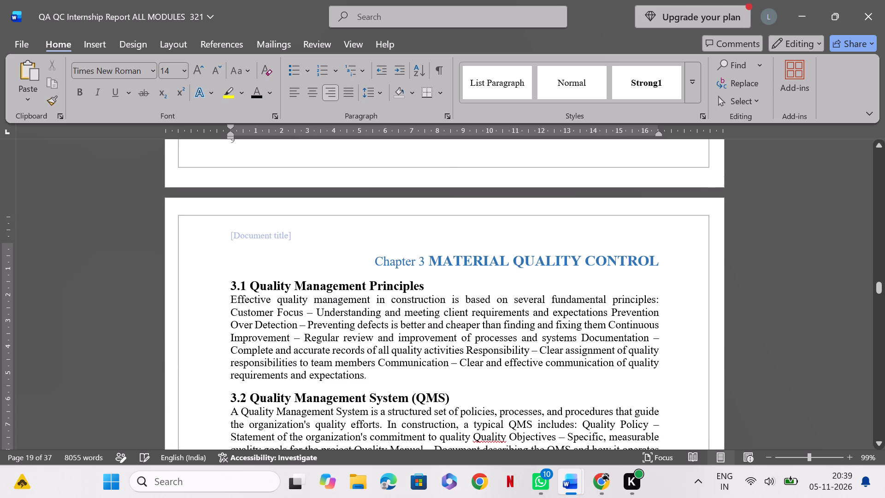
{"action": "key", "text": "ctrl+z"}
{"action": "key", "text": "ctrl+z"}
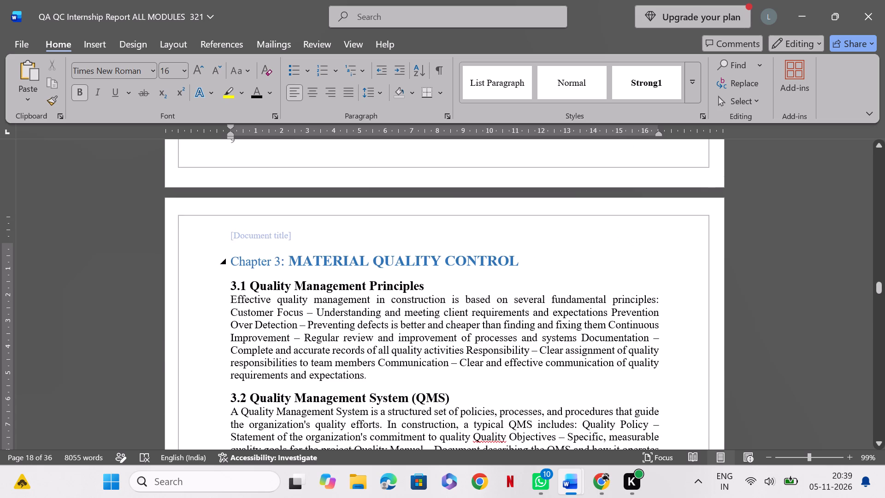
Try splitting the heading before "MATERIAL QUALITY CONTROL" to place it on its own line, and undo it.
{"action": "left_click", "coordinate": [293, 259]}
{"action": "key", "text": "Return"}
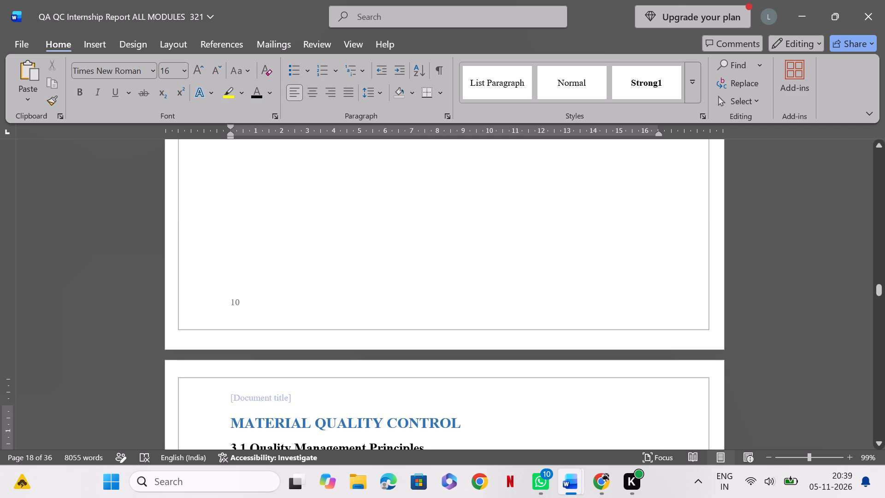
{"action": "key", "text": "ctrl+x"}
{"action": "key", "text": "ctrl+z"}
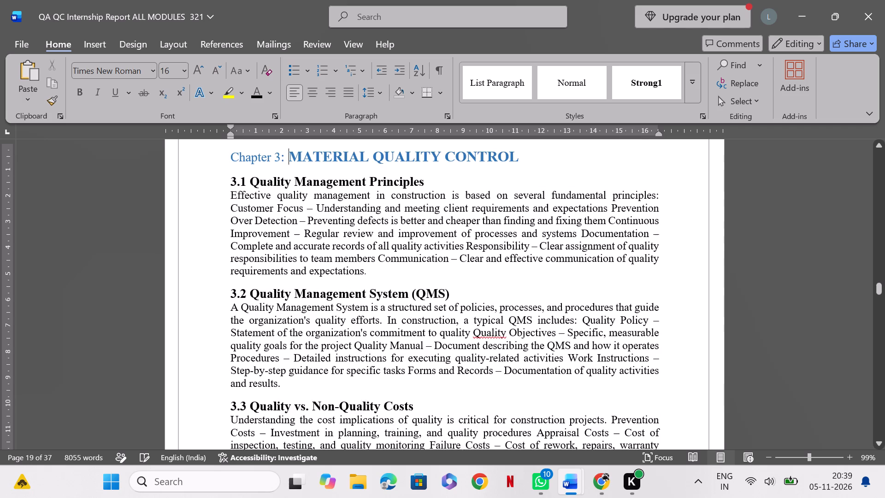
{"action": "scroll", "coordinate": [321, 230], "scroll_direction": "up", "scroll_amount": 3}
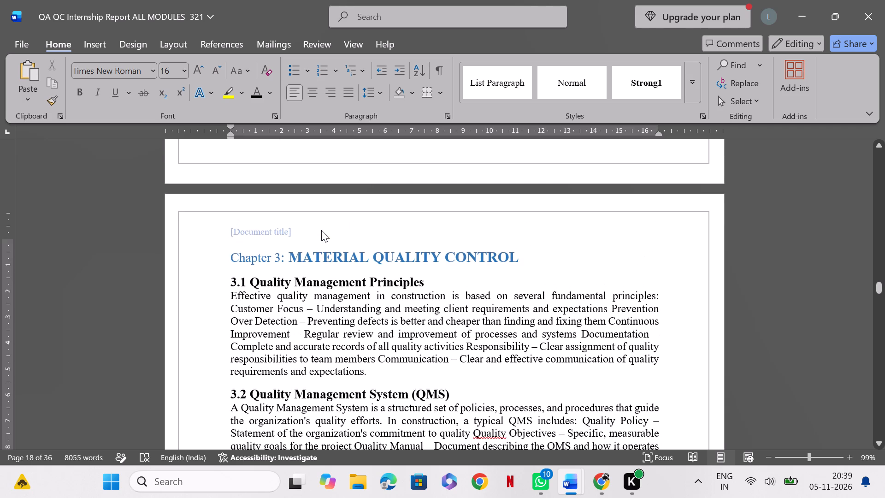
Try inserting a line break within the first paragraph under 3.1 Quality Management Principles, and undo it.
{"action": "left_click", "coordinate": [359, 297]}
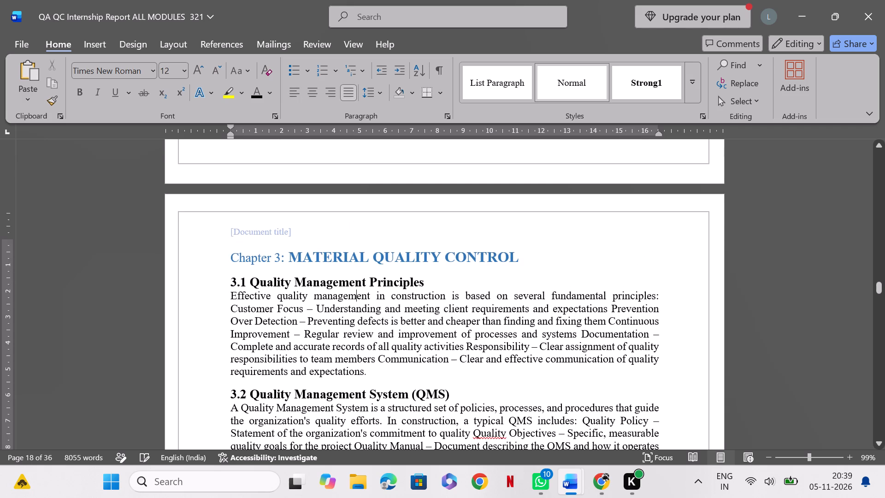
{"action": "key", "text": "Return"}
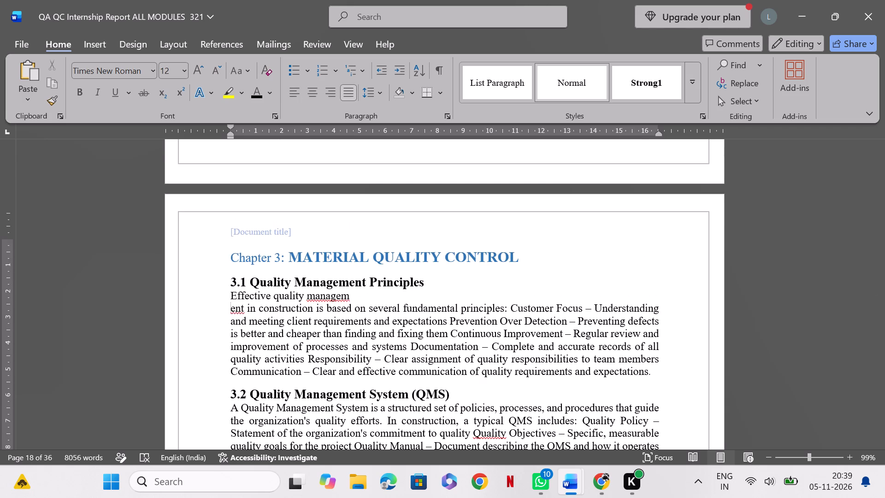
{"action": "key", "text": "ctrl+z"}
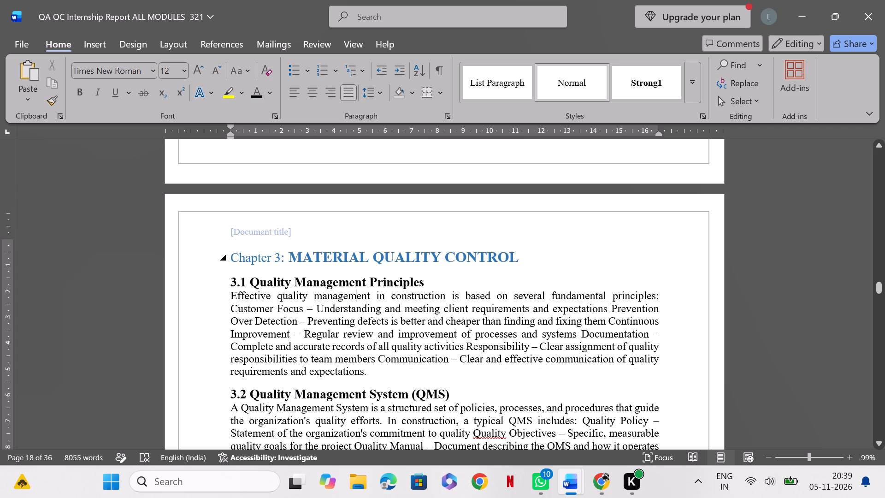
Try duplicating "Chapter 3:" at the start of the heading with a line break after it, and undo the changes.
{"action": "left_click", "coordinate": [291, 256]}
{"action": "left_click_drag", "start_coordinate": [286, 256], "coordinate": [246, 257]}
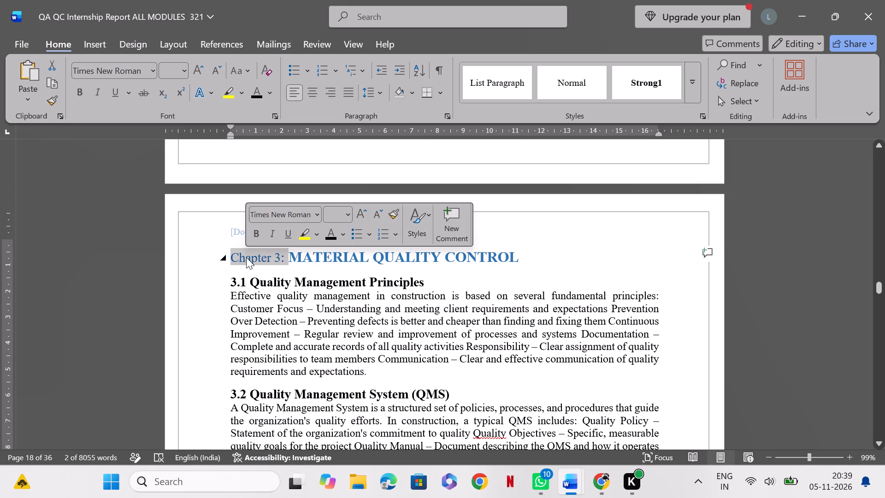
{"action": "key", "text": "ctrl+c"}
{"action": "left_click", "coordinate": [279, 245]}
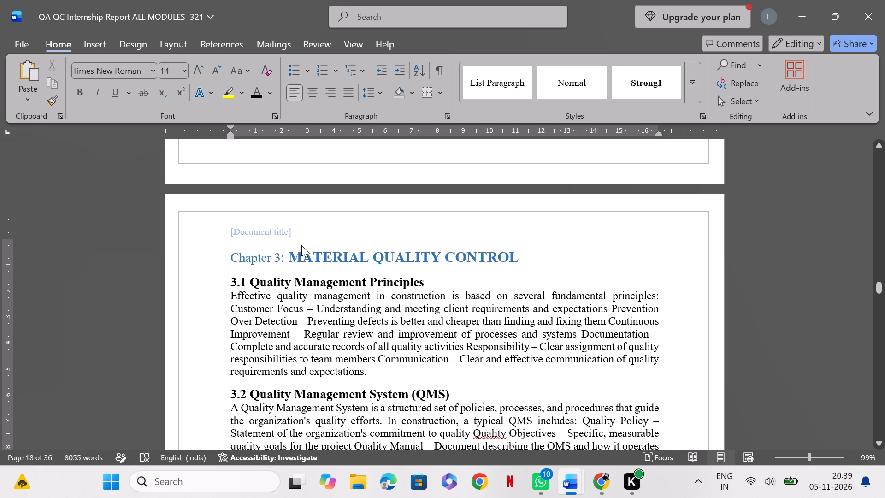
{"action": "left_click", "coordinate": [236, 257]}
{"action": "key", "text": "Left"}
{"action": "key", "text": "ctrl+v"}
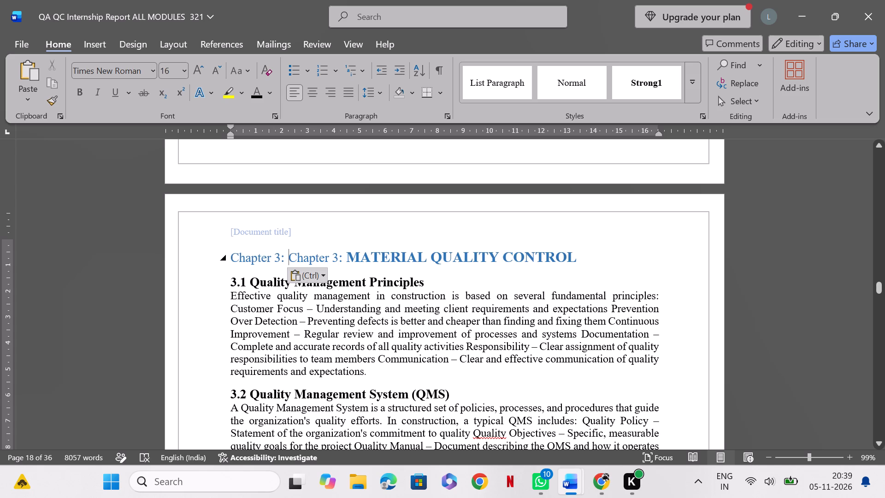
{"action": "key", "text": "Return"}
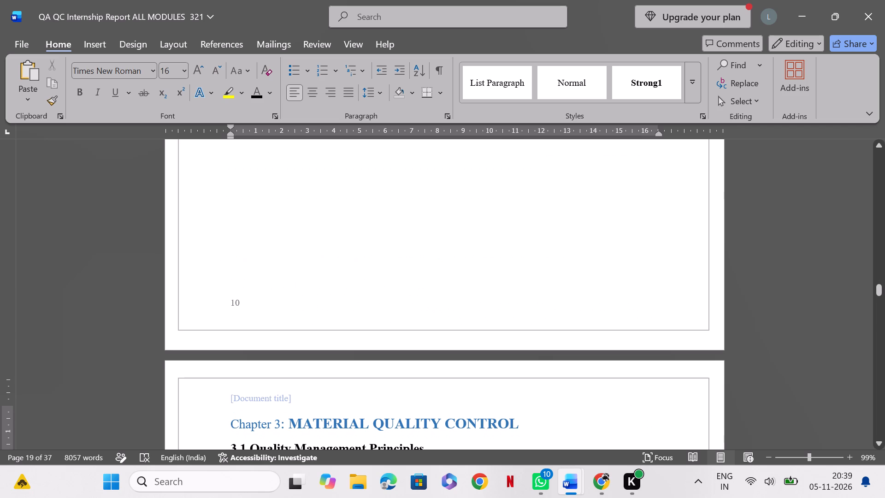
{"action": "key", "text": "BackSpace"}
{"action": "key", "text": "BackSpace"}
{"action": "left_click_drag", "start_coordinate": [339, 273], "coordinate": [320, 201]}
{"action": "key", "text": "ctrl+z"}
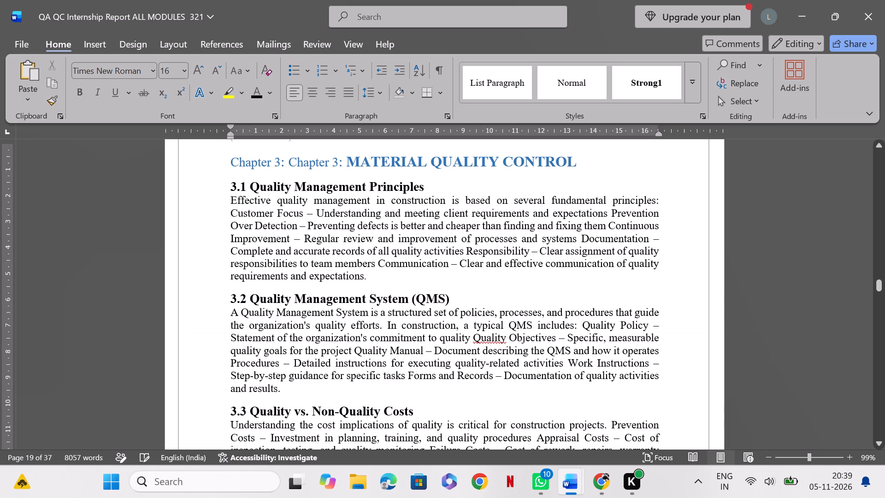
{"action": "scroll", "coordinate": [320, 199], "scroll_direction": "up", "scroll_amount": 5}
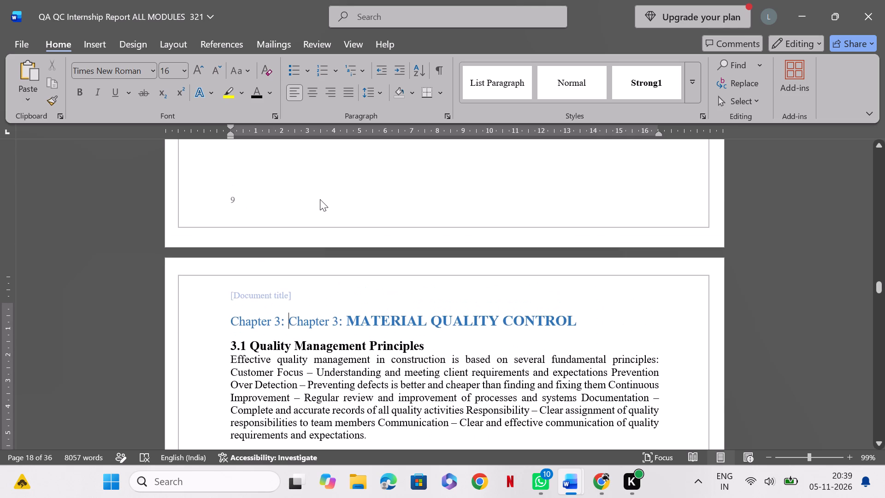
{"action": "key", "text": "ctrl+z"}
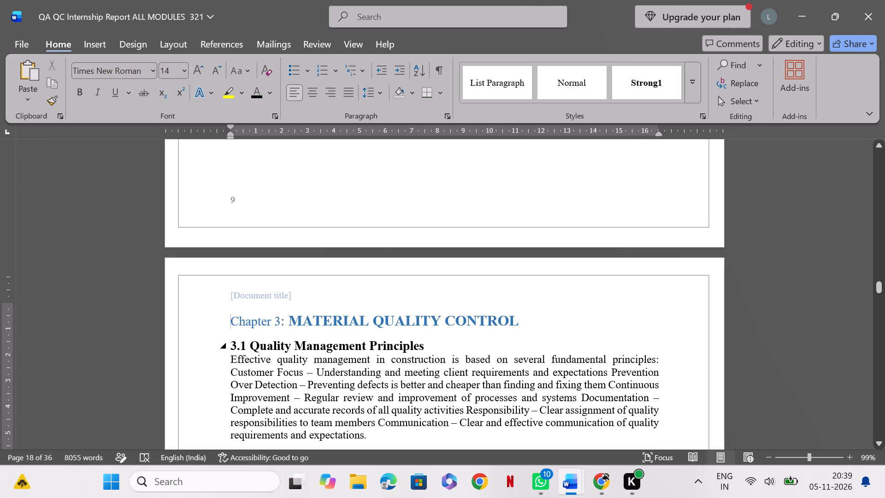
Centre the "Chapter 3: MATERIAL QUALITY CONTROL" heading on its line.
{"action": "left_click", "coordinate": [328, 91]}
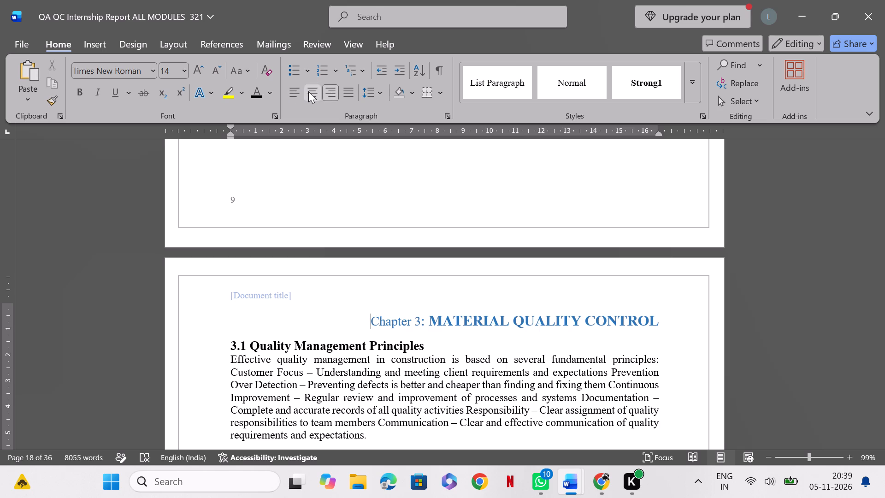
{"action": "left_click", "coordinate": [308, 91]}
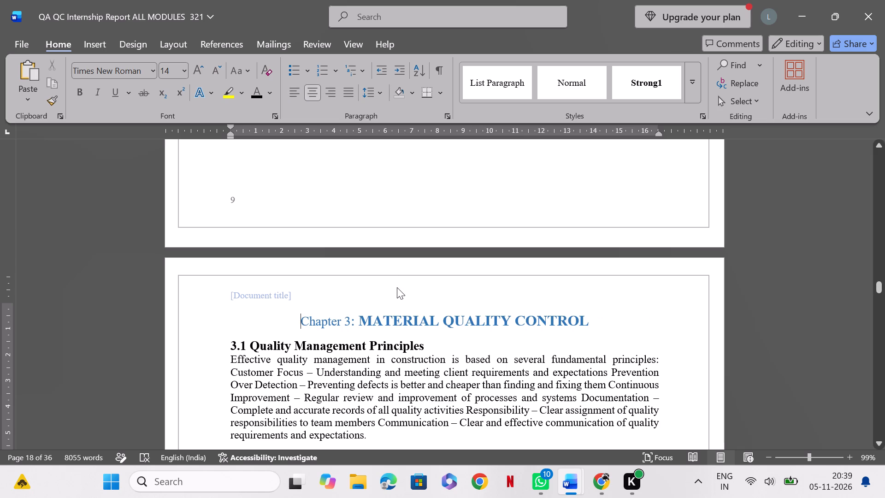
Examine the chapter 2 pages before the heading and the chapter 3 text up to the start of section 4.
{"action": "scroll", "coordinate": [397, 287], "scroll_direction": "up", "scroll_amount": 2}
{"action": "scroll", "coordinate": [397, 287], "scroll_direction": "up", "scroll_amount": 20}
{"action": "scroll", "coordinate": [397, 287], "scroll_direction": "up", "scroll_amount": 7}
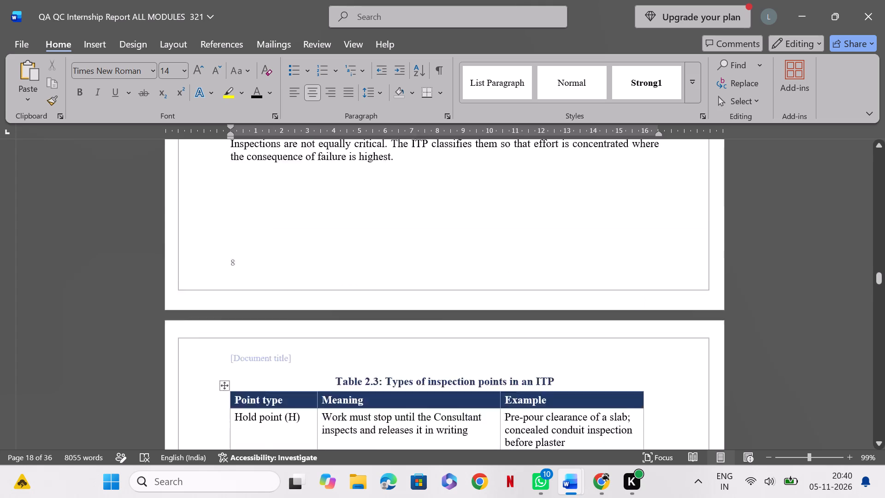
{"action": "scroll", "coordinate": [397, 287], "scroll_direction": "up", "scroll_amount": 11}
{"action": "scroll", "coordinate": [397, 287], "scroll_direction": "down", "scroll_amount": 20}
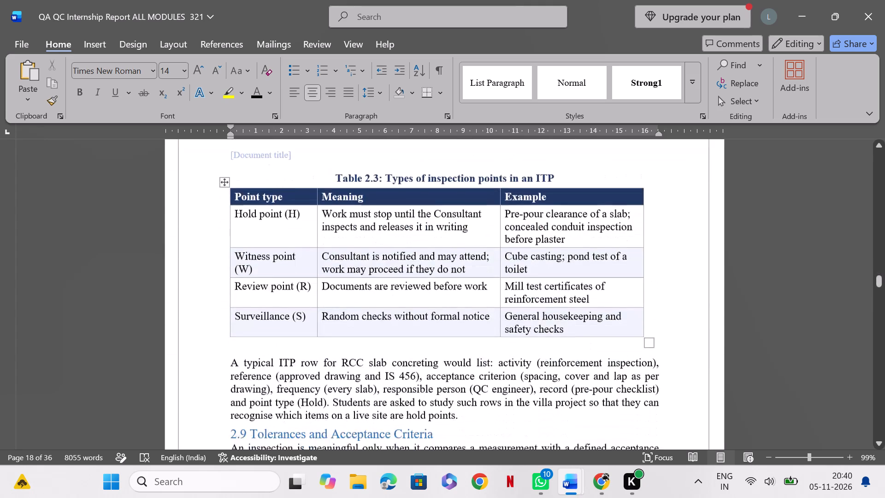
{"action": "scroll", "coordinate": [397, 287], "scroll_direction": "down", "scroll_amount": 20}
{"action": "scroll", "coordinate": [397, 287], "scroll_direction": "down", "scroll_amount": 3}
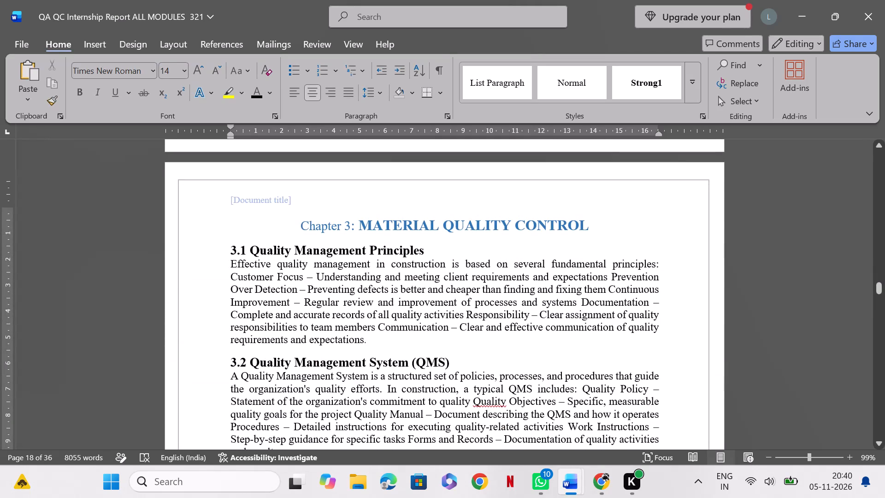
{"action": "scroll", "coordinate": [397, 288], "scroll_direction": "down", "scroll_amount": 18}
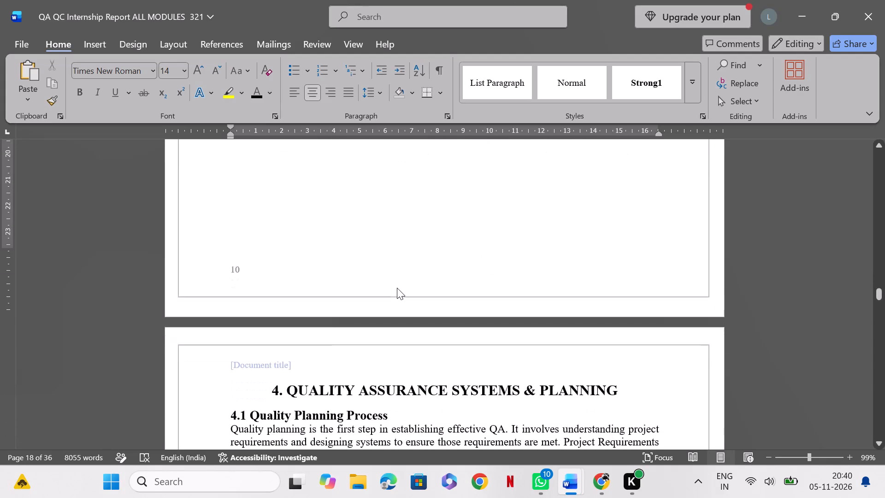
{"action": "scroll", "coordinate": [397, 288], "scroll_direction": "up", "scroll_amount": 11}
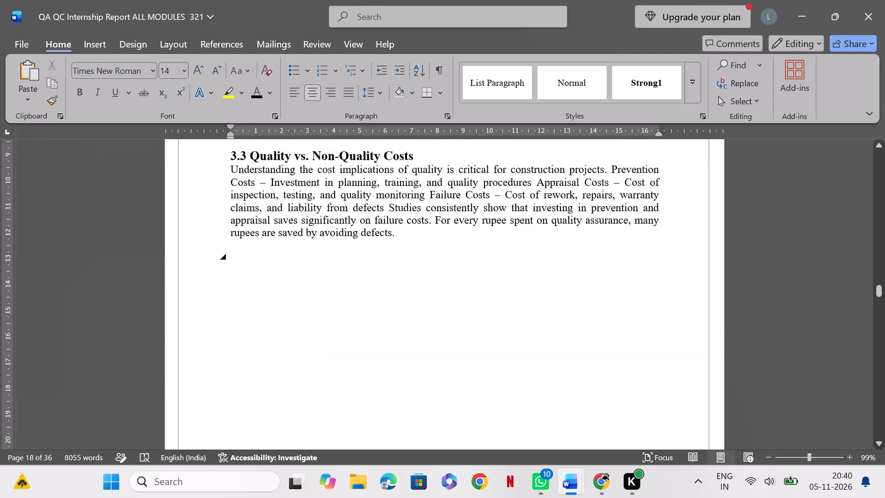
{"action": "scroll", "coordinate": [397, 288], "scroll_direction": "up", "scroll_amount": 4}
{"action": "scroll", "coordinate": [441, 363], "scroll_direction": "down", "scroll_amount": 2}
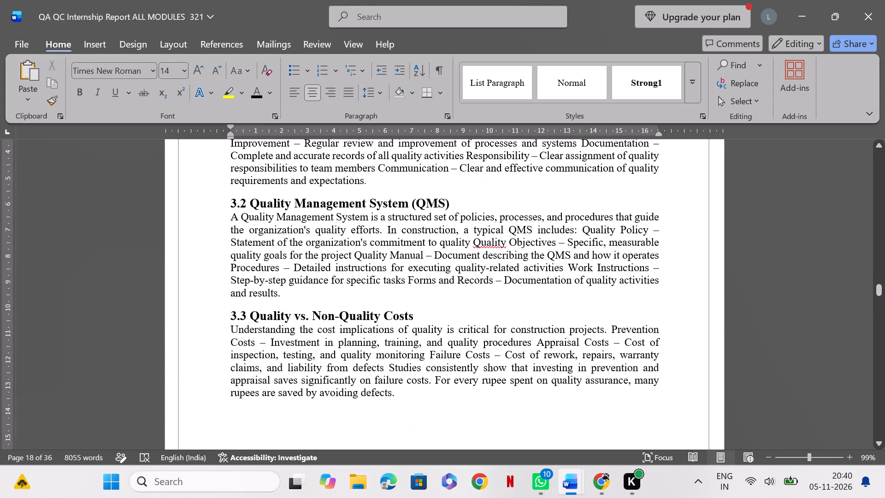
Select the old chapter 3 body from the 3.1 Quality Management Principles heading through the end of section 3.3.
{"action": "left_click_drag", "start_coordinate": [441, 385], "coordinate": [320, 270]}
{"action": "left_click_drag", "start_coordinate": [382, 366], "coordinate": [390, 373]}
{"action": "left_click_drag", "start_coordinate": [418, 413], "coordinate": [377, 380]}
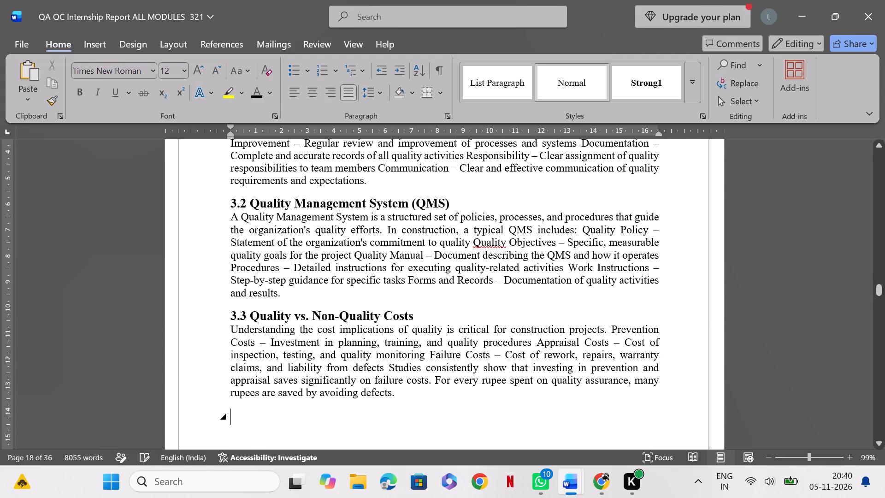
{"action": "left_click_drag", "start_coordinate": [377, 380], "coordinate": [237, 342]}
{"action": "scroll", "coordinate": [310, 289], "scroll_direction": "up", "scroll_amount": 7}
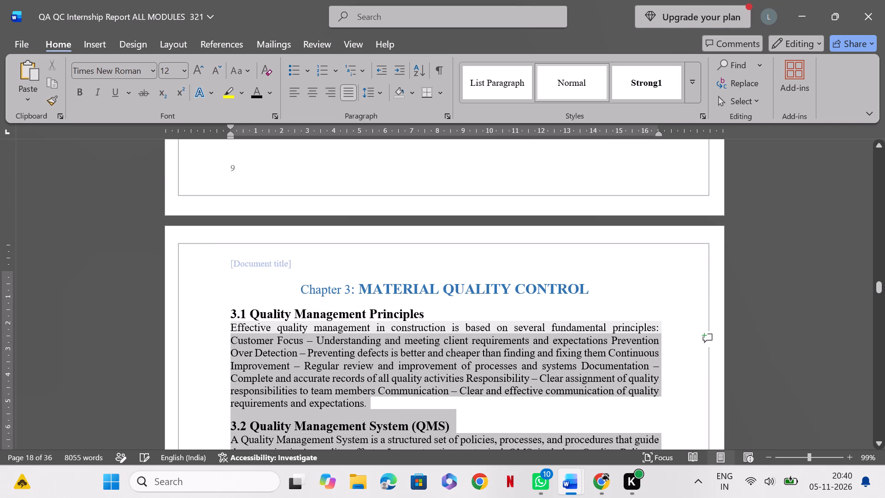
{"action": "left_click_drag", "start_coordinate": [237, 342], "coordinate": [236, 320]}
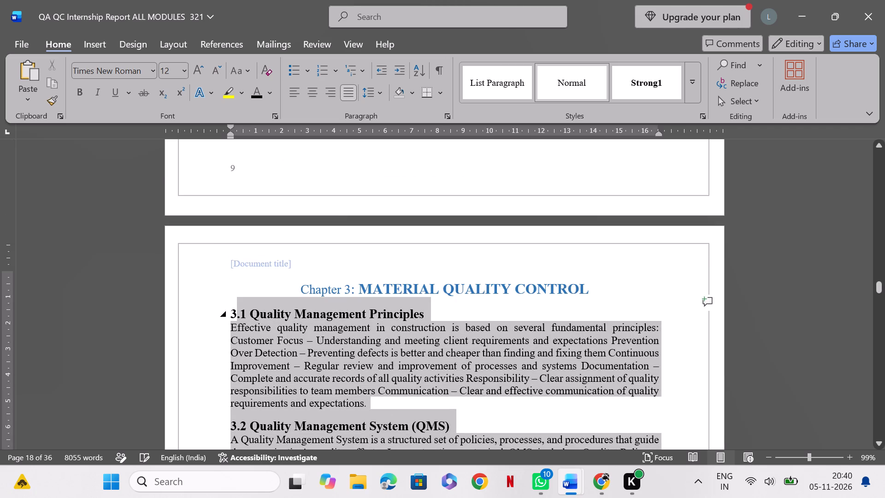
{"action": "left_click_drag", "start_coordinate": [236, 320], "coordinate": [223, 315]}
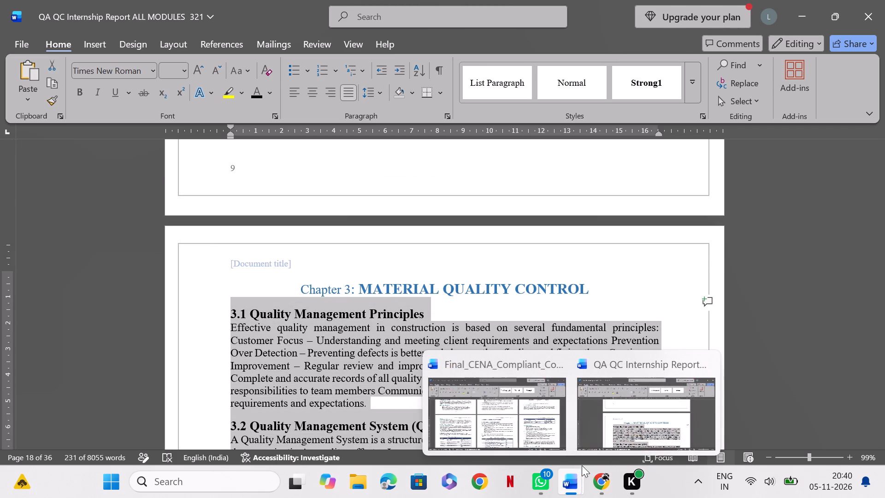
In the Final_CENA report, copy chapter 3 from heading 3.1 through the paragraph below Table 3.8, excluding the student exercise.
{"action": "left_click", "coordinate": [537, 415]}
{"action": "scroll", "coordinate": [432, 329], "scroll_direction": "down", "scroll_amount": 2}
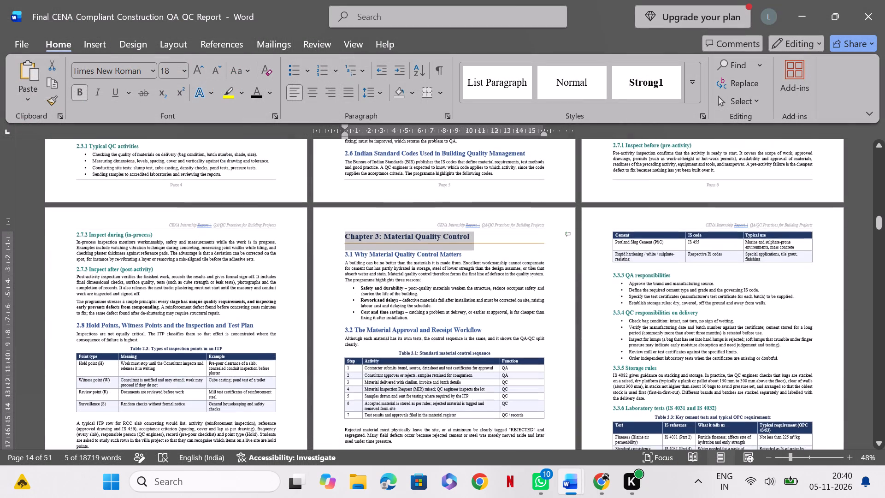
{"action": "scroll", "coordinate": [432, 329], "scroll_direction": "down", "scroll_amount": 14}
{"action": "scroll", "coordinate": [311, 285], "scroll_direction": "down", "scroll_amount": 3}
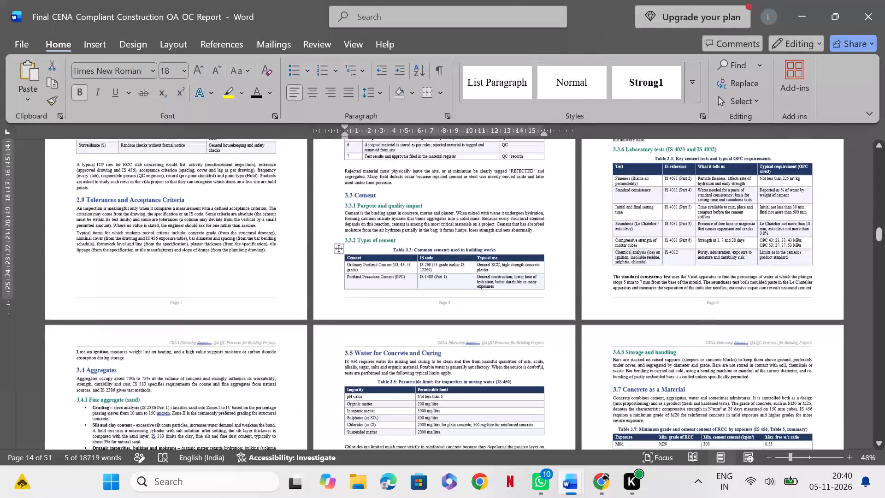
{"action": "scroll", "coordinate": [312, 285], "scroll_direction": "down", "scroll_amount": 20}
{"action": "scroll", "coordinate": [312, 285], "scroll_direction": "down", "scroll_amount": 2}
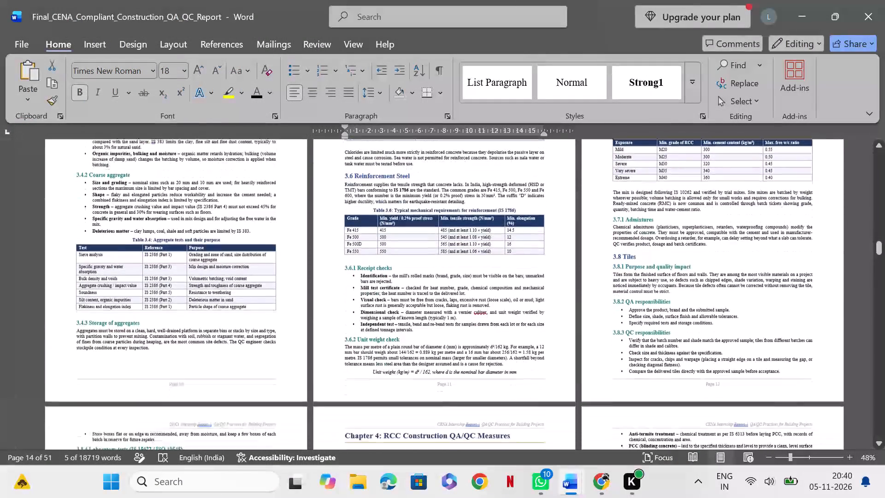
{"action": "scroll", "coordinate": [312, 285], "scroll_direction": "down", "scroll_amount": 9}
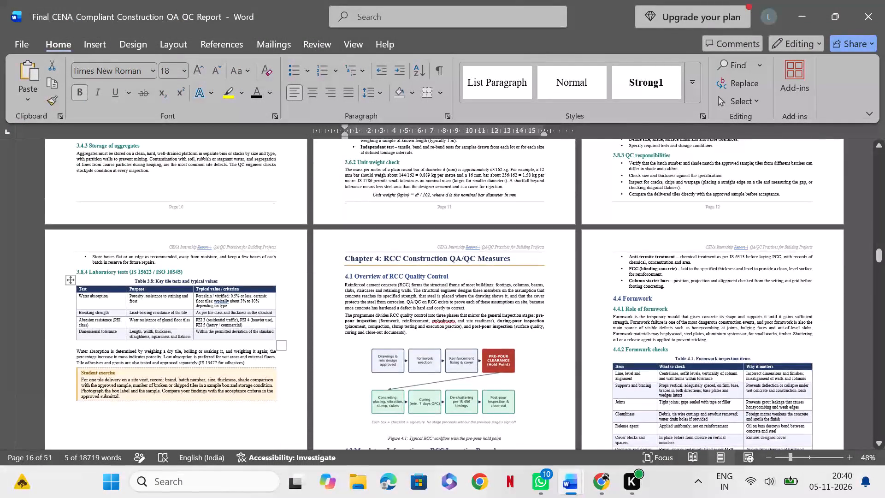
{"action": "scroll", "coordinate": [269, 346], "scroll_direction": "down", "scroll_amount": 2}
{"action": "left_click_drag", "start_coordinate": [252, 331], "coordinate": [245, 325]}
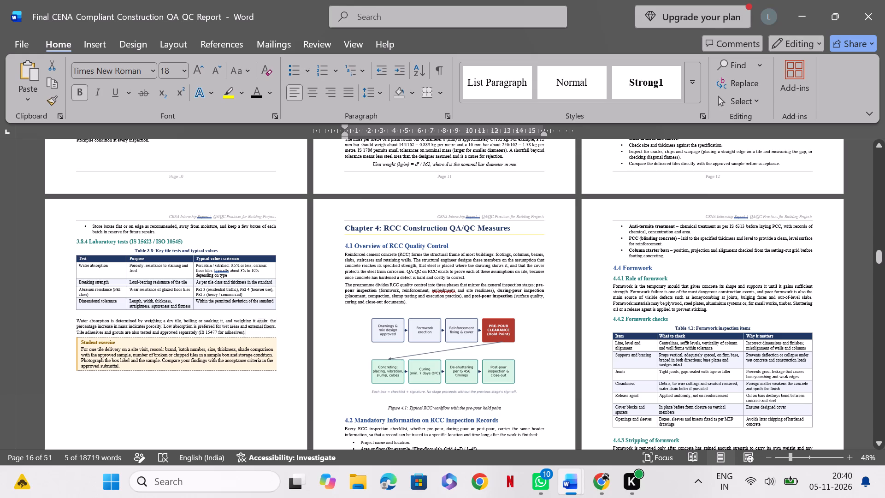
{"action": "left_click_drag", "start_coordinate": [245, 325], "coordinate": [202, 261]}
{"action": "scroll", "coordinate": [202, 267], "scroll_direction": "up", "scroll_amount": 14}
{"action": "middle_click", "coordinate": [202, 261]}
{"action": "scroll", "coordinate": [202, 261], "scroll_direction": "up", "scroll_amount": 8}
{"action": "middle_click", "coordinate": [202, 261]}
{"action": "scroll", "coordinate": [202, 261], "scroll_direction": "up", "scroll_amount": 4}
{"action": "middle_click", "coordinate": [202, 261]}
{"action": "scroll", "coordinate": [202, 261], "scroll_direction": "up", "scroll_amount": 17}
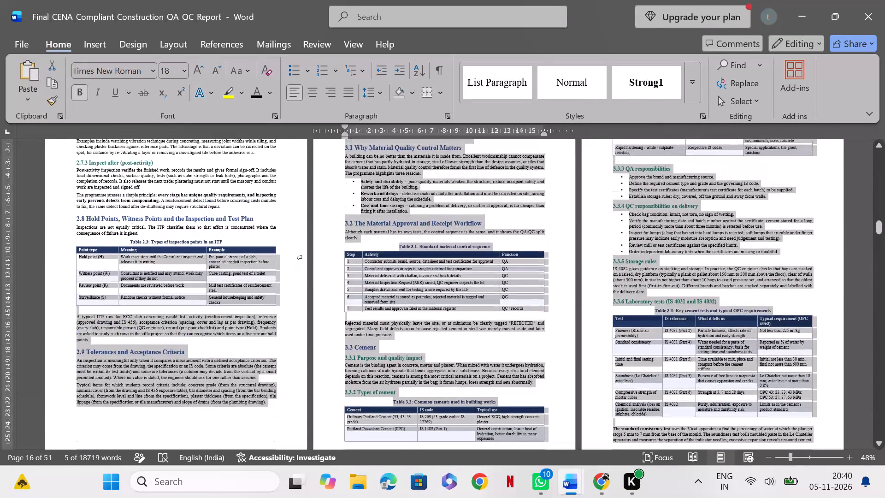
{"action": "left_click_drag", "start_coordinate": [202, 261], "coordinate": [368, 272]}
{"action": "scroll", "coordinate": [202, 261], "scroll_direction": "up", "scroll_amount": 5}
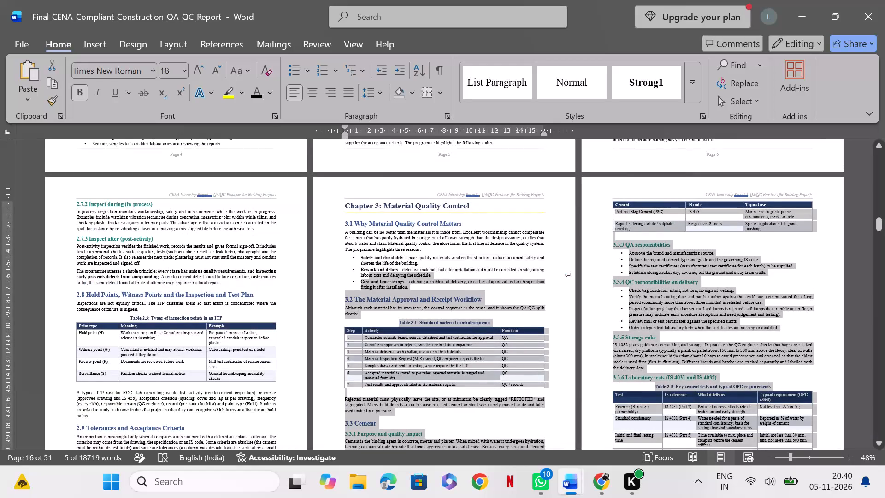
{"action": "left_click_drag", "start_coordinate": [368, 272], "coordinate": [341, 224]}
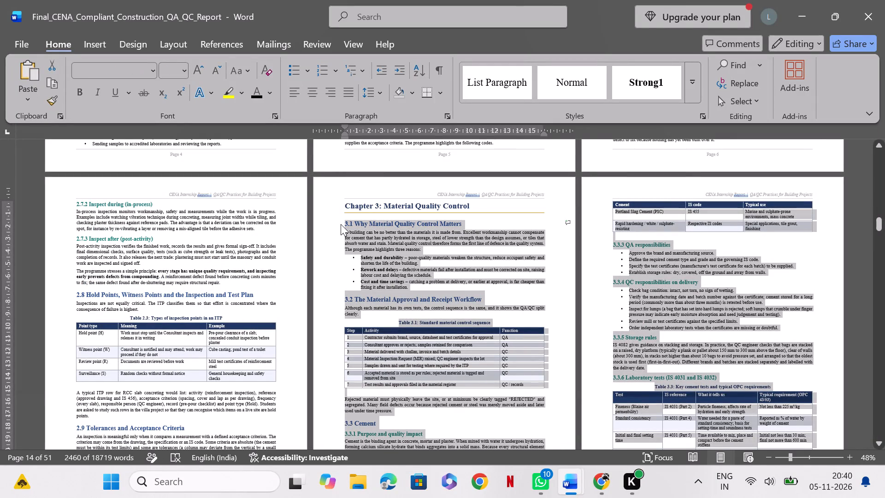
{"action": "key", "text": "ctrl+c"}
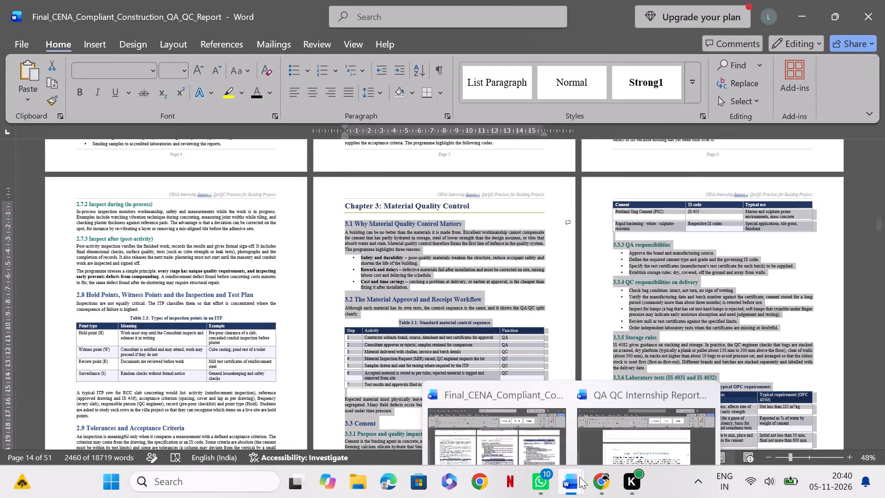
Back in the QA QC Internship Report, replace the selected old chapter 3 body with the copied Material Quality Control content.
{"action": "left_click", "coordinate": [617, 423]}
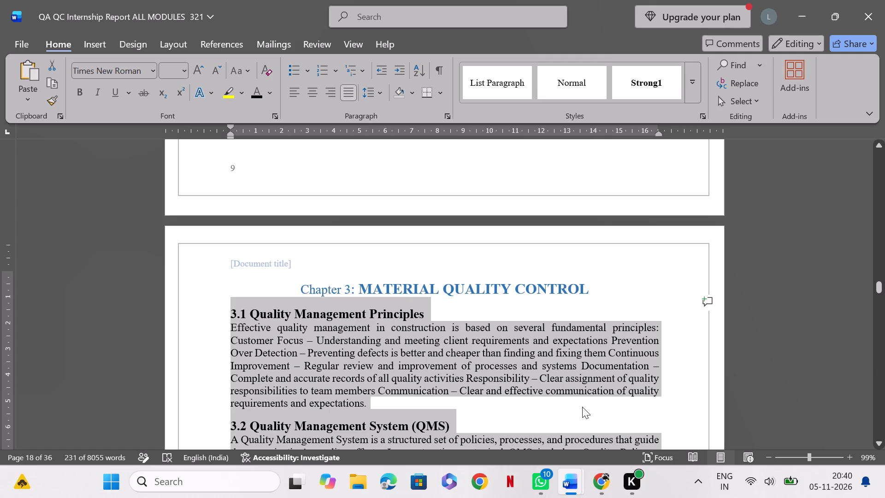
{"action": "key", "text": "ctrl+v"}
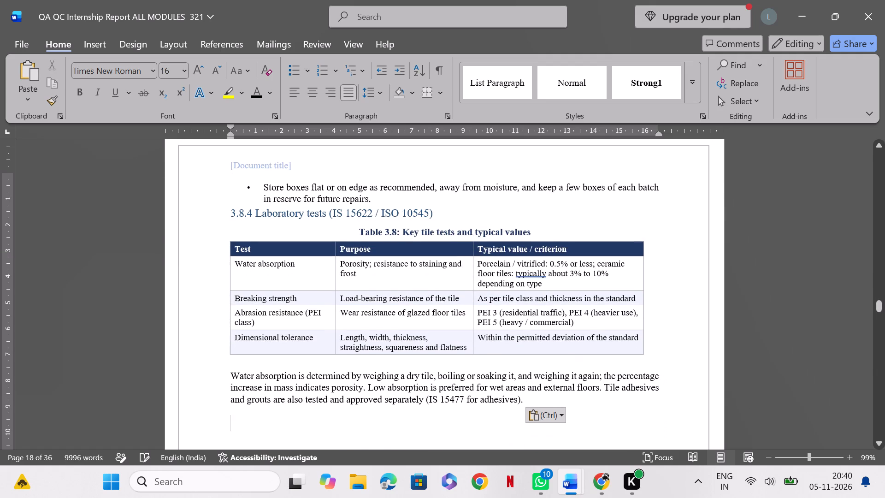
Review the pasted chapter 3 sections and tables from the tile tests back up to heading 3.1.
{"action": "scroll", "coordinate": [582, 407], "scroll_direction": "up", "scroll_amount": 20}
{"action": "scroll", "coordinate": [582, 407], "scroll_direction": "up", "scroll_amount": 9}
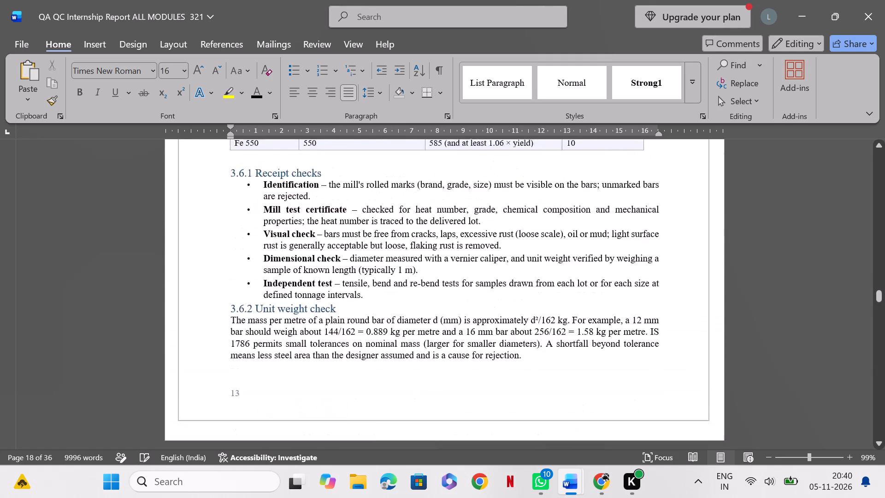
{"action": "scroll", "coordinate": [582, 407], "scroll_direction": "up", "scroll_amount": 20}
{"action": "scroll", "coordinate": [582, 407], "scroll_direction": "up", "scroll_amount": 10}
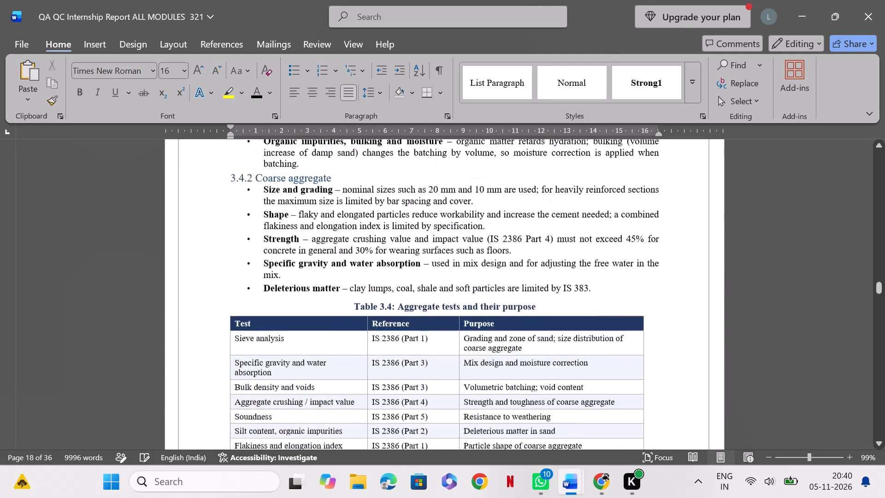
{"action": "scroll", "coordinate": [582, 407], "scroll_direction": "up", "scroll_amount": 19}
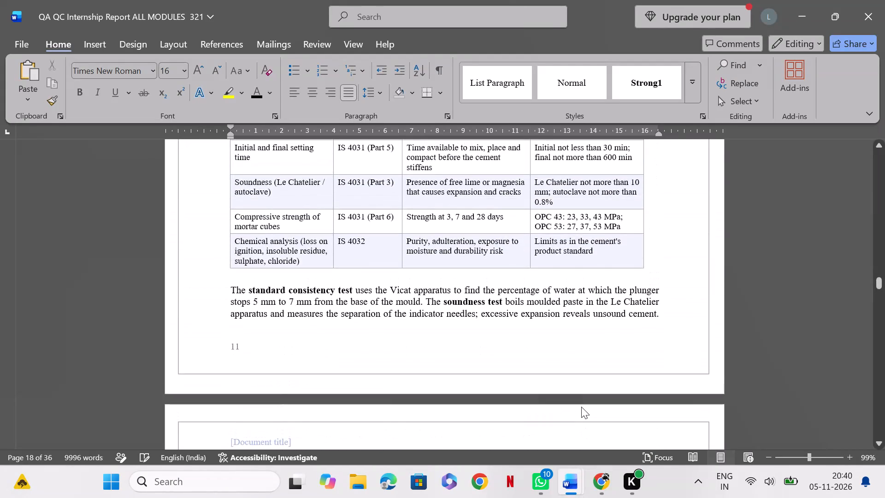
{"action": "scroll", "coordinate": [581, 407], "scroll_direction": "up", "scroll_amount": 15}
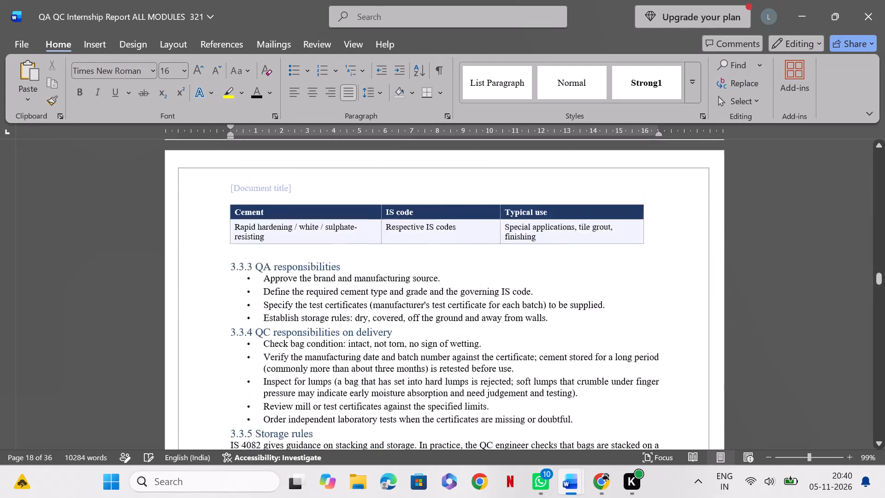
{"action": "scroll", "coordinate": [581, 407], "scroll_direction": "up", "scroll_amount": 5}
{"action": "scroll", "coordinate": [581, 407], "scroll_direction": "up", "scroll_amount": 16}
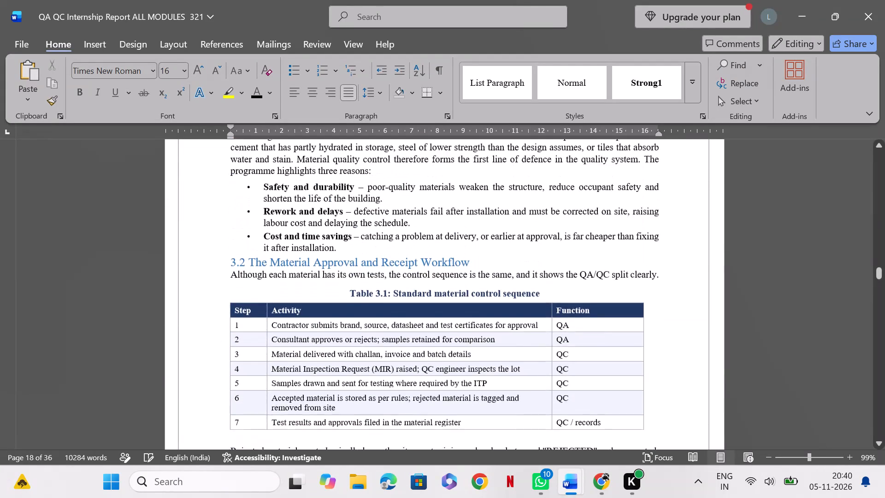
{"action": "scroll", "coordinate": [581, 407], "scroll_direction": "up", "scroll_amount": 7}
{"action": "scroll", "coordinate": [483, 398], "scroll_direction": "down", "scroll_amount": 2}
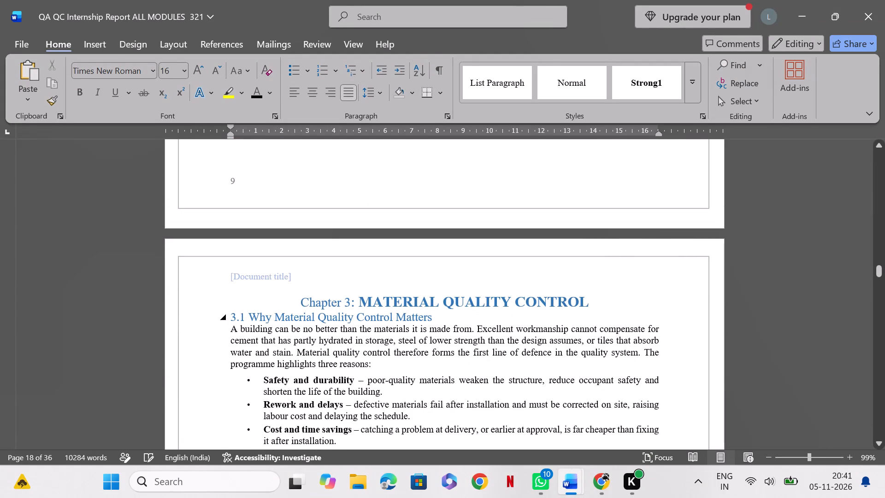
Add space before the "3.1 Why Material Quality Control Matters" heading paragraph.
{"action": "left_click_drag", "start_coordinate": [449, 317], "coordinate": [370, 315]}
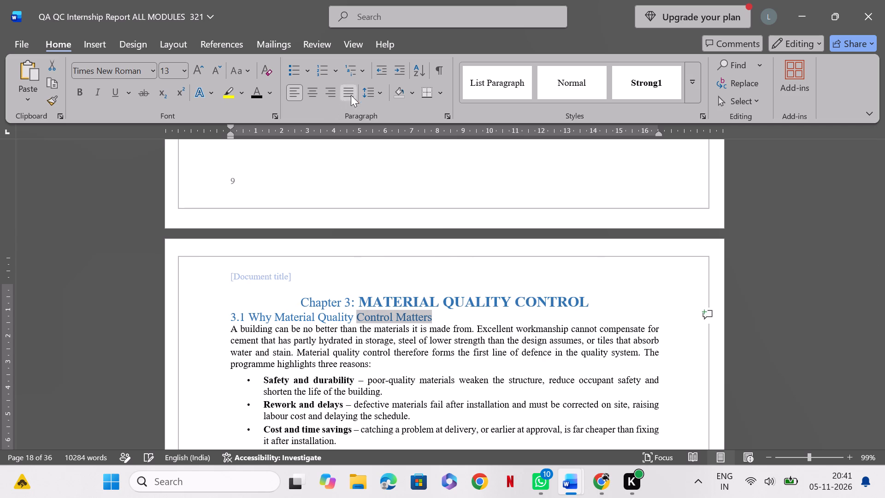
{"action": "left_click", "coordinate": [365, 89]}
{"action": "left_click", "coordinate": [408, 252]}
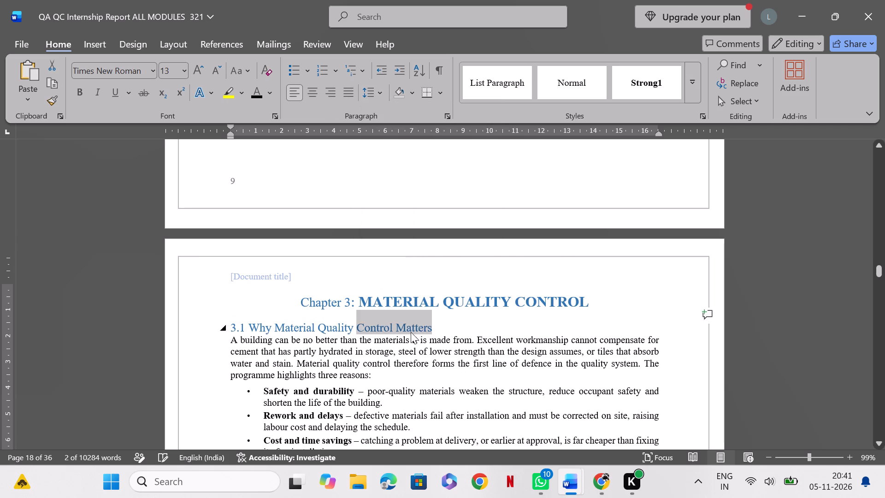
Make the whole "3.1 Why Material Quality Control Matters" heading bold.
{"action": "scroll", "coordinate": [411, 332], "scroll_direction": "down", "scroll_amount": 2}
{"action": "left_click", "coordinate": [428, 281]}
{"action": "left_click_drag", "start_coordinate": [444, 259], "coordinate": [251, 251]}
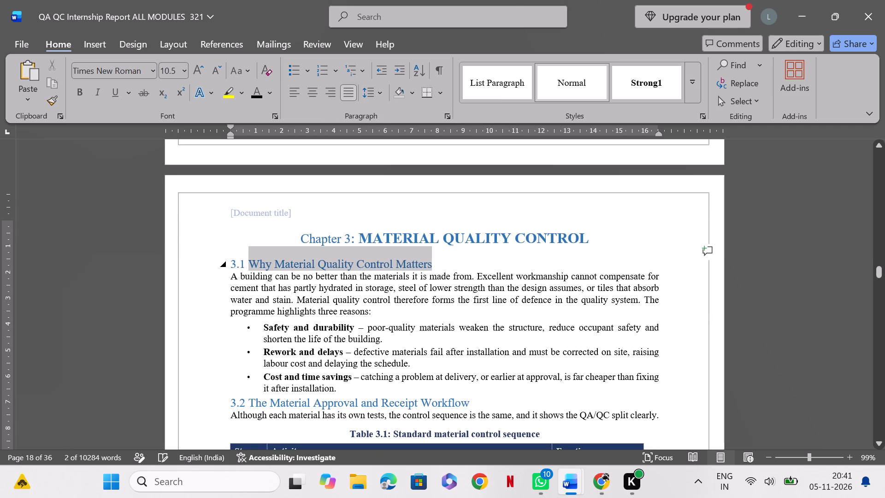
{"action": "left_click_drag", "start_coordinate": [251, 251], "coordinate": [230, 255]}
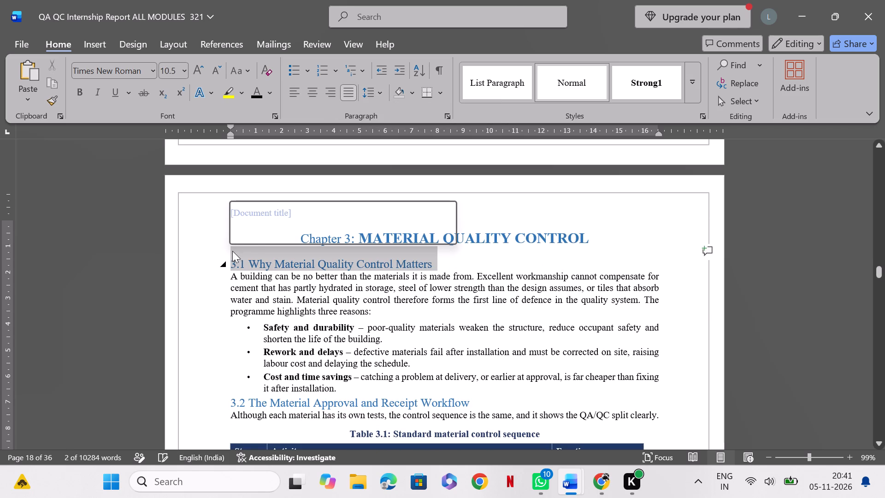
{"action": "left_click", "coordinate": [240, 234]}
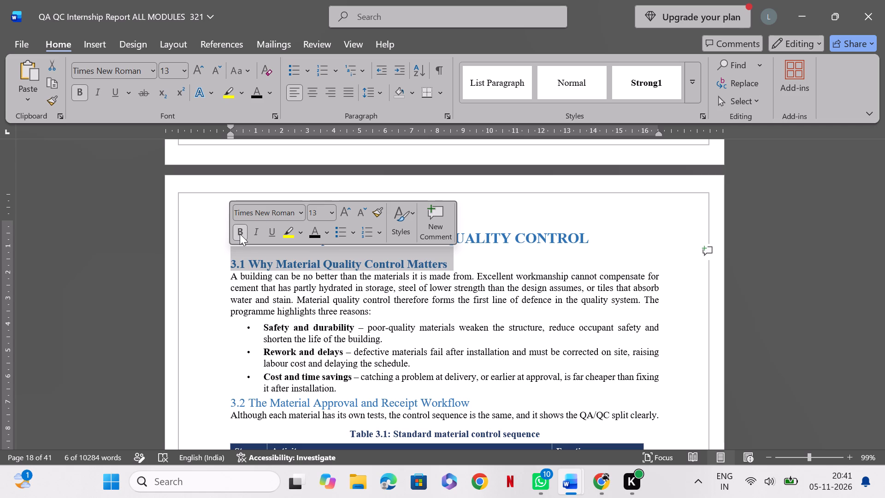
Remove the bold from the "3.1 Why Material Quality Control Matters" heading and enlarge it to 14 pt.
{"action": "left_click", "coordinate": [240, 234]}
{"action": "left_click", "coordinate": [346, 210]}
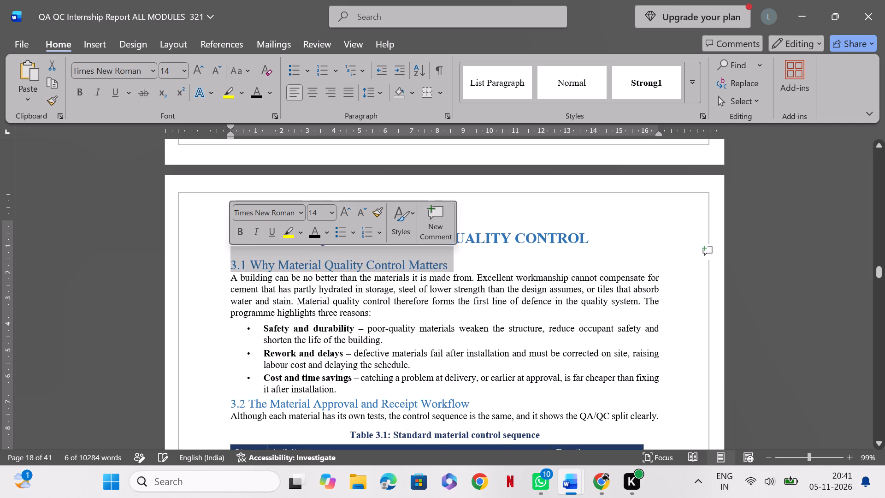
{"action": "left_click", "coordinate": [359, 294]}
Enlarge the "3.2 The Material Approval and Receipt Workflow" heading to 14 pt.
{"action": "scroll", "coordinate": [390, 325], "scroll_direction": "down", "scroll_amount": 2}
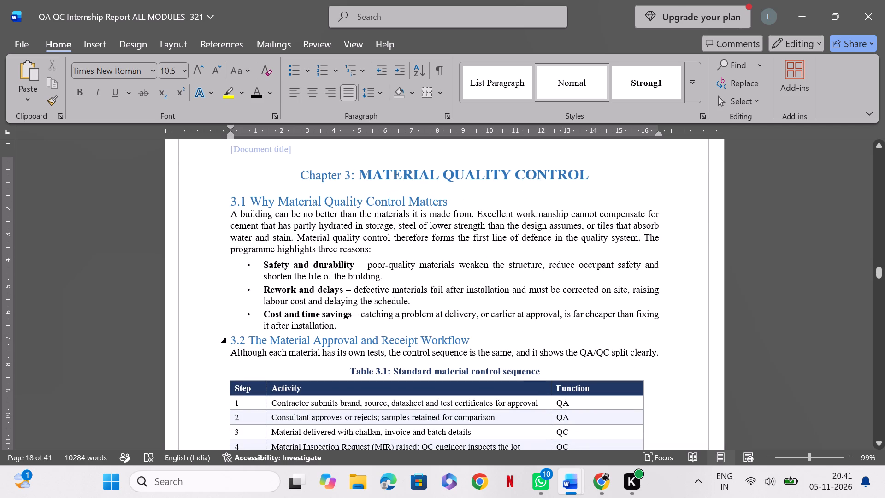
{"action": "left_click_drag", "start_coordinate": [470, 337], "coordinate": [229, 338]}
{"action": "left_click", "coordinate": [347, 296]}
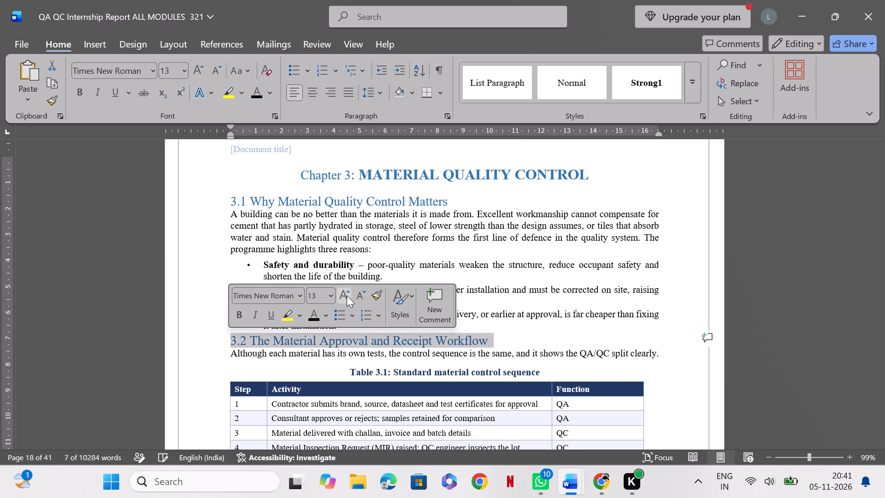
Set the text from heading 3.1 through chapter 3 into section 4.1's opening paragraph to 12 pt.
{"action": "scroll", "coordinate": [366, 317], "scroll_direction": "down", "scroll_amount": 1}
{"action": "left_click_drag", "start_coordinate": [419, 274], "coordinate": [322, 209]}
{"action": "left_click", "coordinate": [333, 225]}
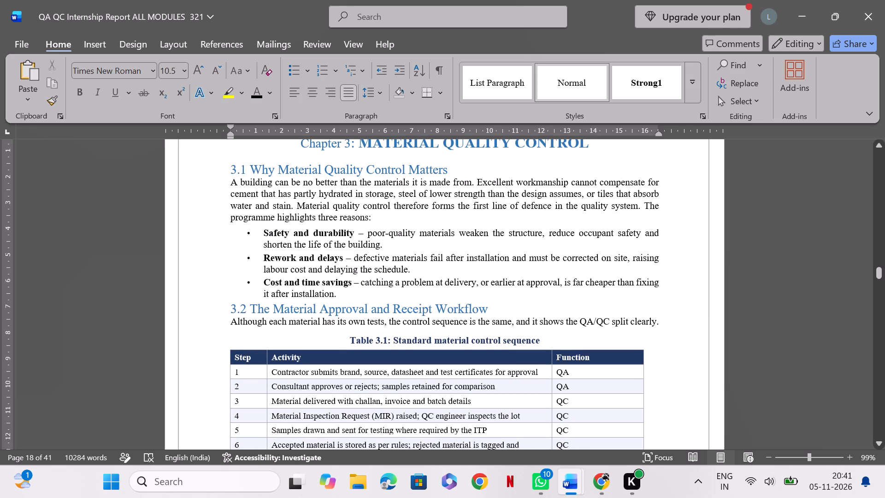
{"action": "left_click_drag", "start_coordinate": [232, 165], "coordinate": [402, 248]}
{"action": "scroll", "coordinate": [402, 248], "scroll_direction": "down", "scroll_amount": 2}
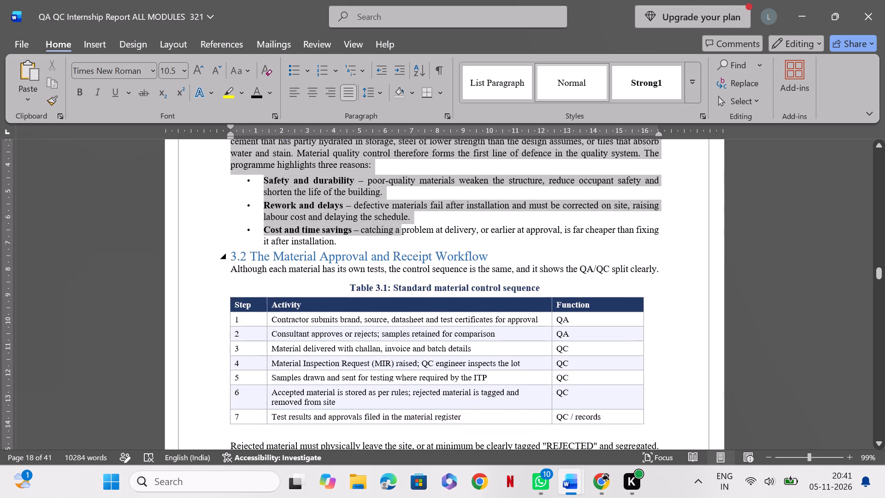
{"action": "left_click_drag", "start_coordinate": [402, 248], "coordinate": [593, 437]}
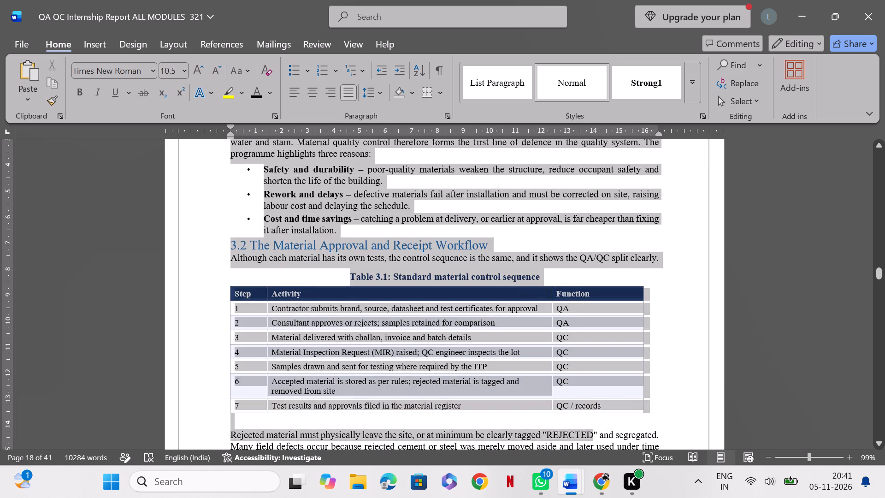
{"action": "left_click_drag", "start_coordinate": [593, 437], "coordinate": [628, 476]}
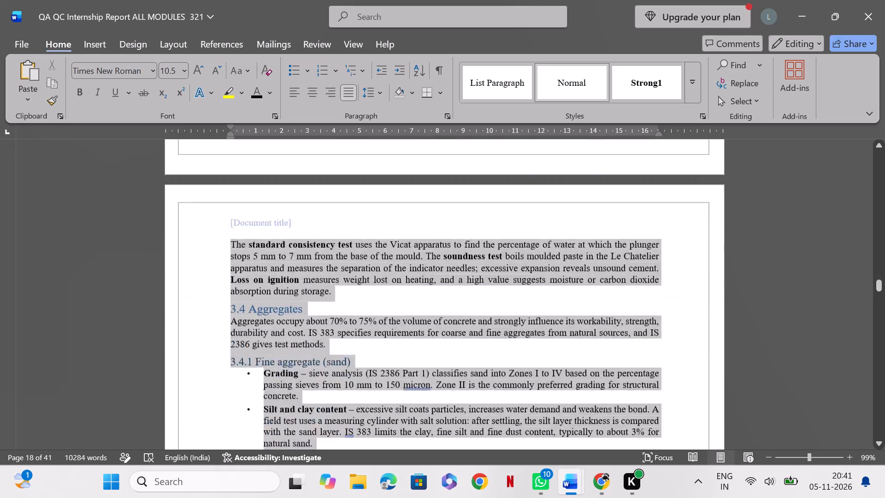
{"action": "left_click_drag", "start_coordinate": [628, 476], "coordinate": [600, 407]}
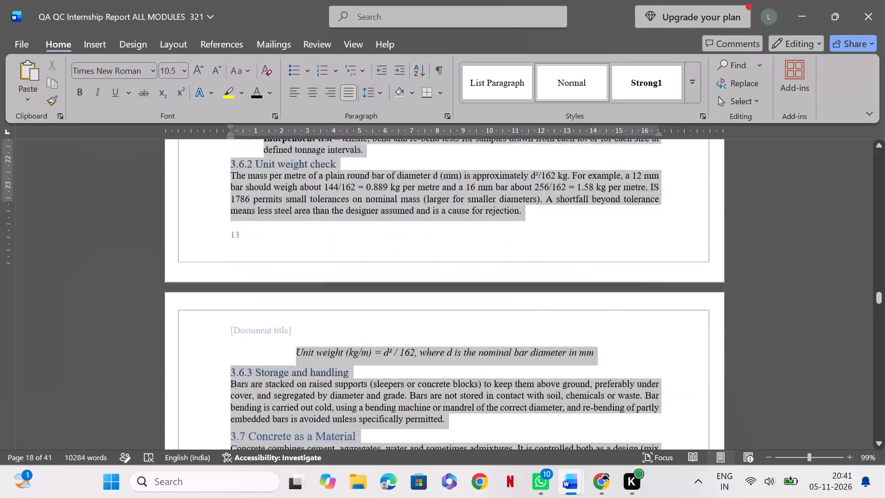
{"action": "left_click_drag", "start_coordinate": [600, 407], "coordinate": [638, 467]}
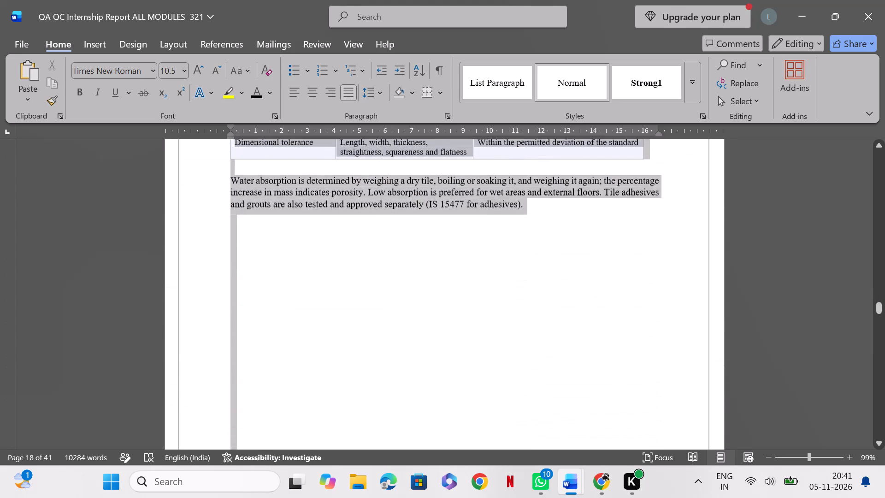
{"action": "left_click_drag", "start_coordinate": [638, 467], "coordinate": [594, 349]}
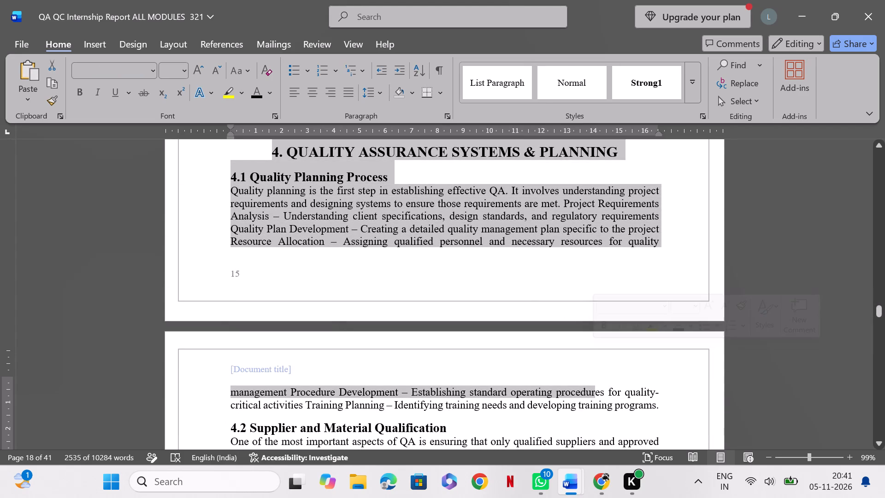
{"action": "left_click", "coordinate": [173, 69]}
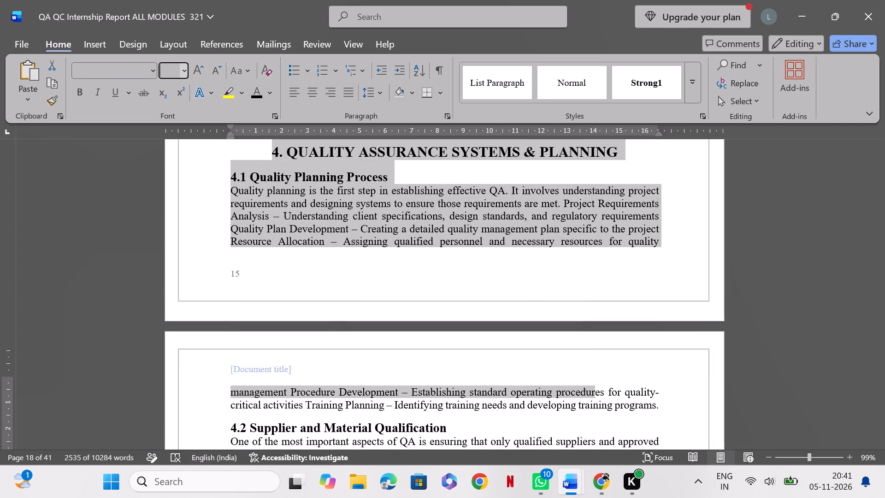
{"action": "type", "text": "12"}
{"action": "key", "text": "Return"}
Apply the Times New Roman font to the same selected chapter 3 text.
{"action": "left_click", "coordinate": [130, 70]}
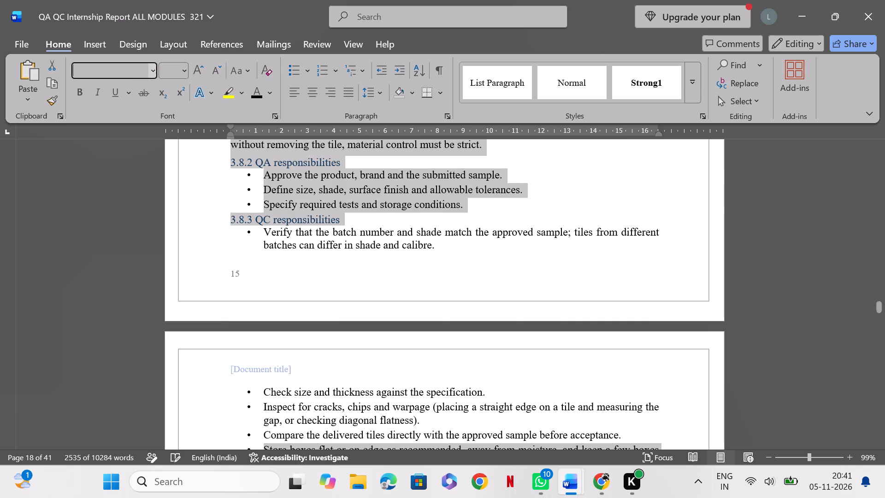
{"action": "key", "text": "t"}
{"action": "key", "text": "Return"}
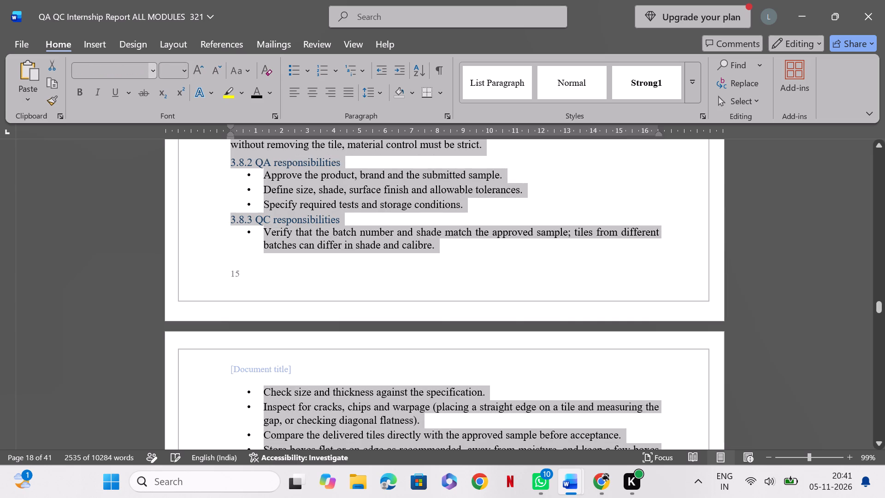
{"action": "left_click", "coordinate": [376, 292]}
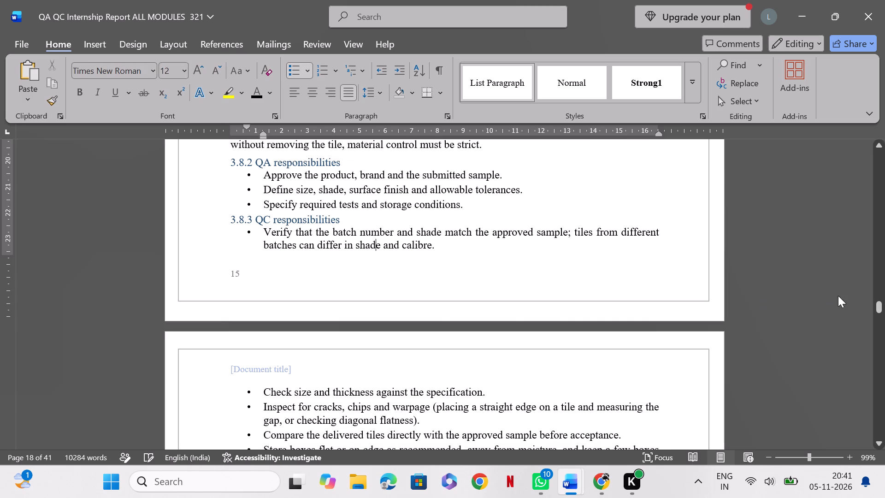
Review the reformatted chapter 3 text and tables from section 3.8.3 back up to heading 3.1.
{"action": "left_click", "coordinate": [879, 288]}
{"action": "left_click", "coordinate": [876, 284]}
{"action": "left_click", "coordinate": [876, 284]}
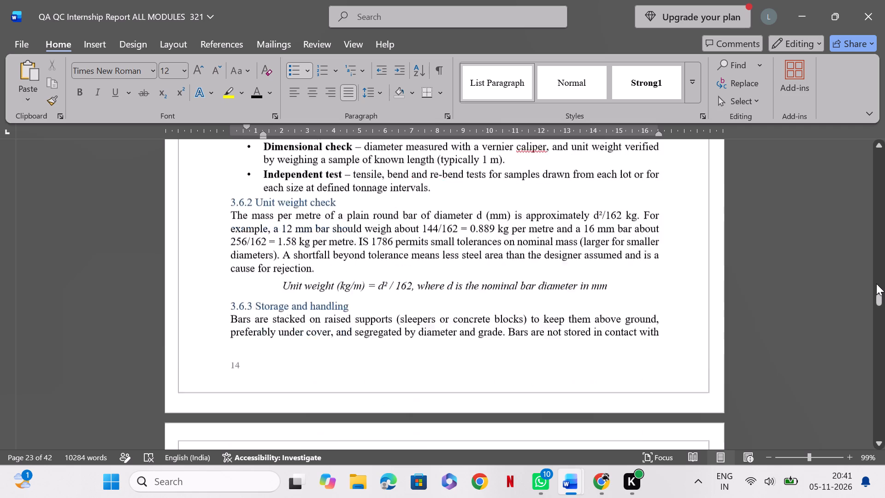
{"action": "left_click", "coordinate": [876, 284]}
{"action": "left_click", "coordinate": [876, 284]}
{"action": "left_click", "coordinate": [876, 284]}
{"action": "left_click", "coordinate": [873, 270]}
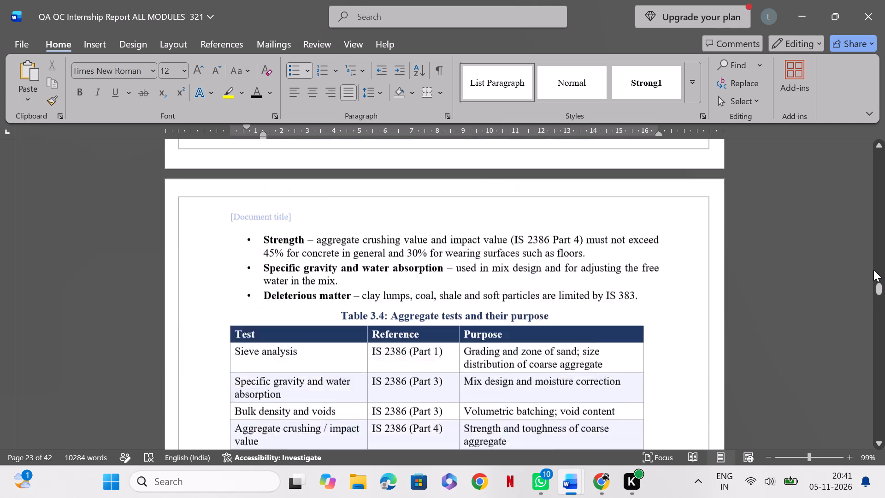
{"action": "left_click", "coordinate": [873, 269]}
{"action": "left_click", "coordinate": [873, 268]}
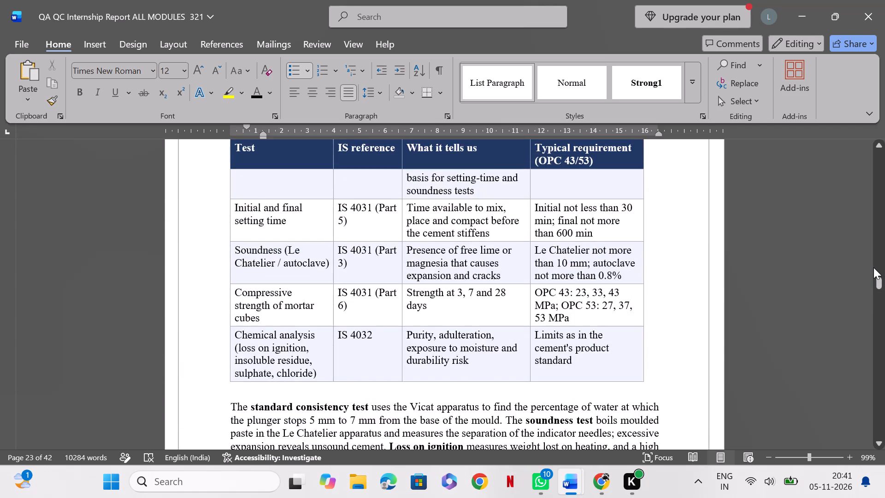
{"action": "left_click", "coordinate": [873, 267]}
{"action": "left_click", "coordinate": [873, 267]}
{"action": "left_click", "coordinate": [873, 266]}
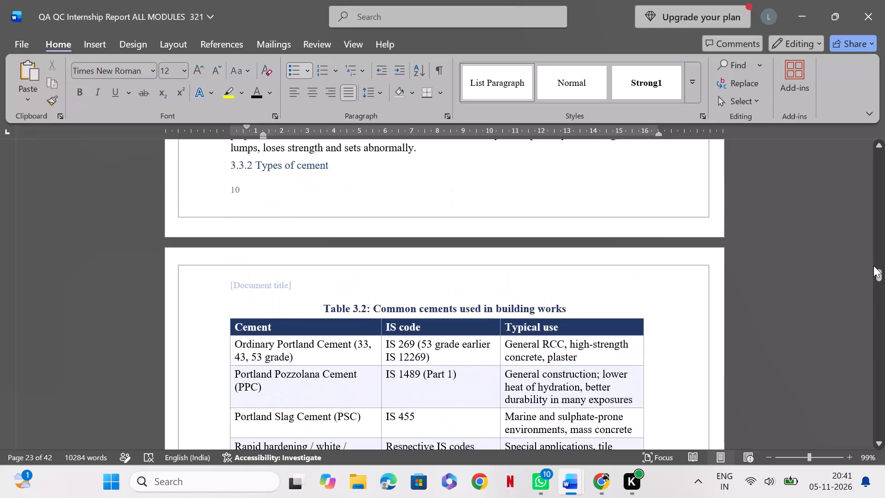
{"action": "scroll", "coordinate": [507, 265], "scroll_direction": "up", "scroll_amount": 9}
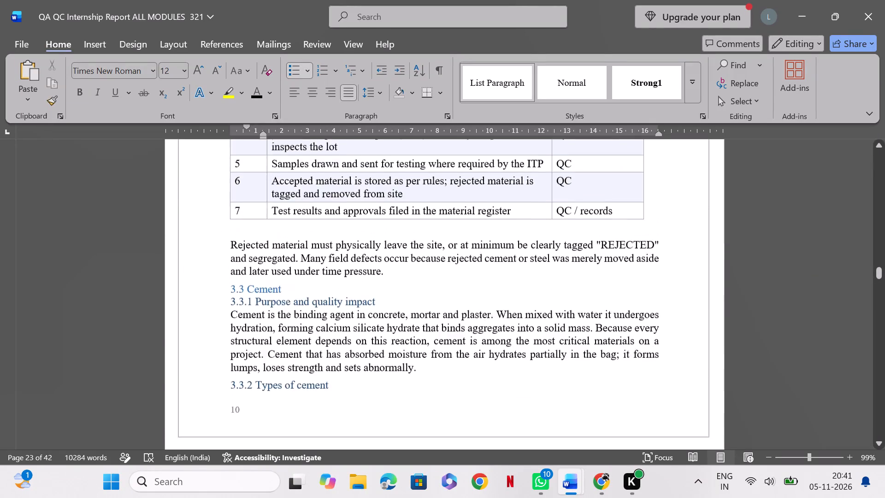
{"action": "scroll", "coordinate": [440, 263], "scroll_direction": "up", "scroll_amount": 17}
{"action": "scroll", "coordinate": [440, 263], "scroll_direction": "down", "scroll_amount": 6}
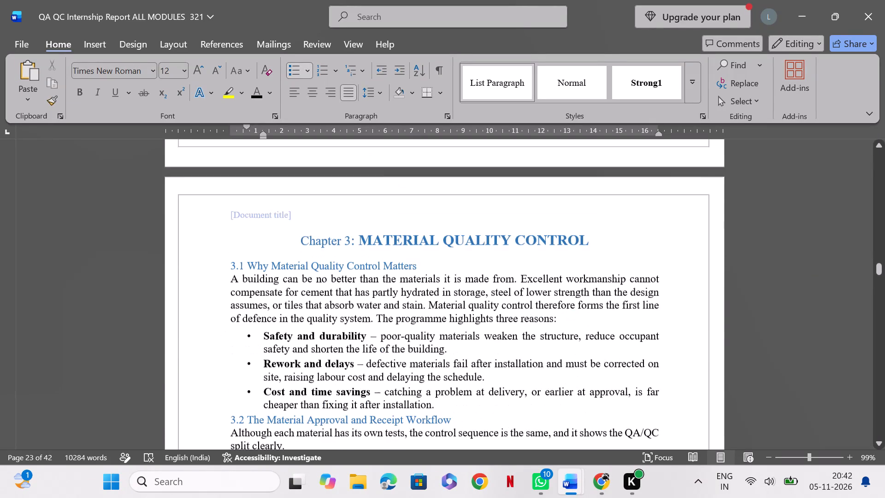
{"action": "scroll", "coordinate": [296, 215], "scroll_direction": "down", "scroll_amount": 1}
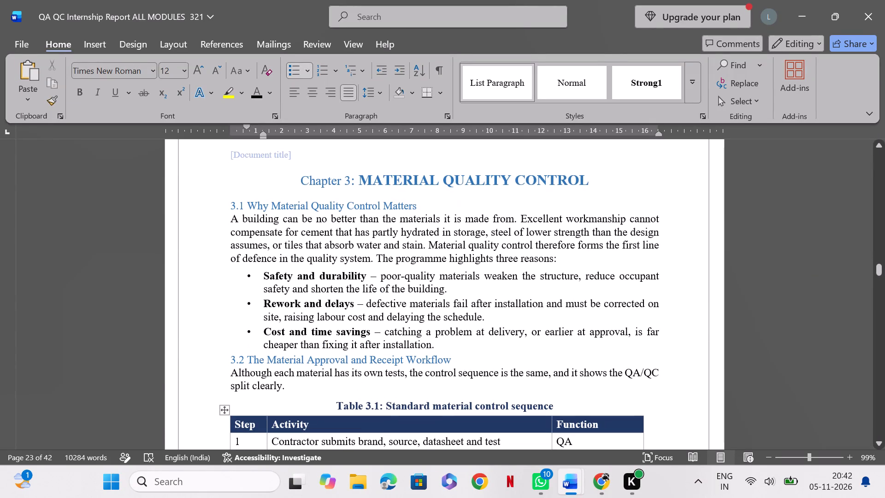
Enlarge the "3.1 Why Material Quality Control Matters" heading to 14 pt.
{"action": "left_click_drag", "start_coordinate": [438, 206], "coordinate": [234, 205]}
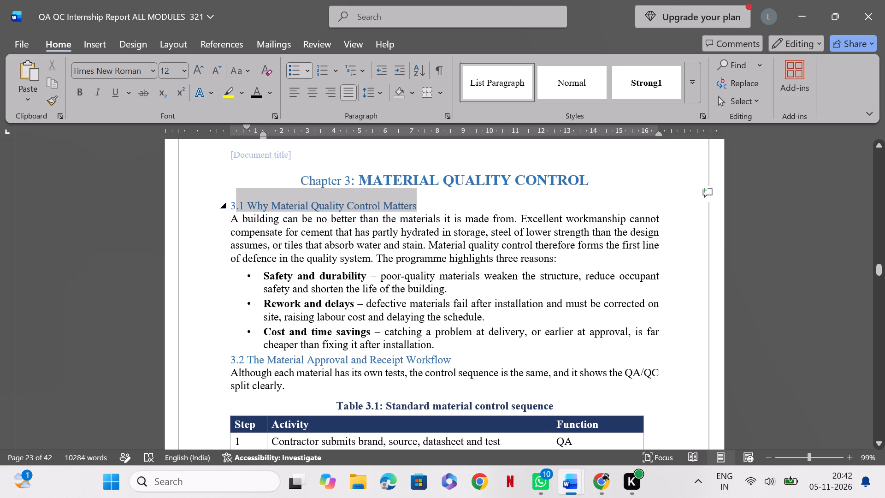
{"action": "left_click_drag", "start_coordinate": [234, 205], "coordinate": [226, 206]}
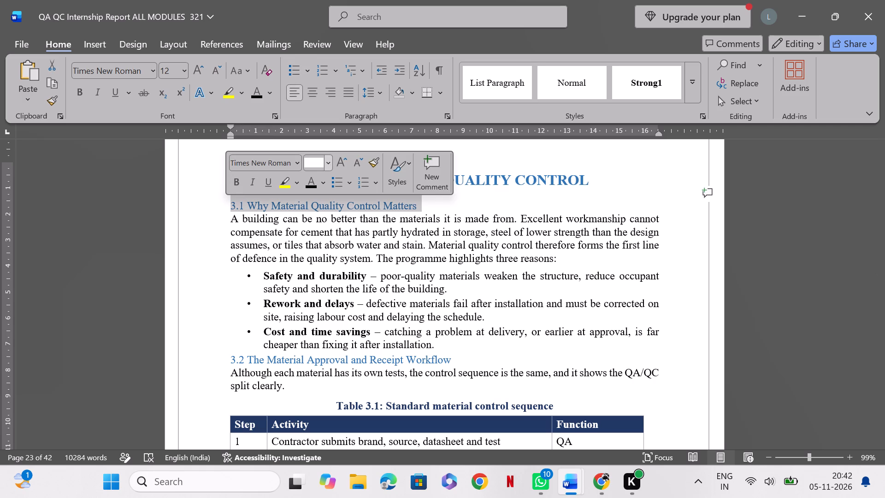
{"action": "left_click", "coordinate": [339, 166]}
{"action": "scroll", "coordinate": [366, 247], "scroll_direction": "down", "scroll_amount": 1}
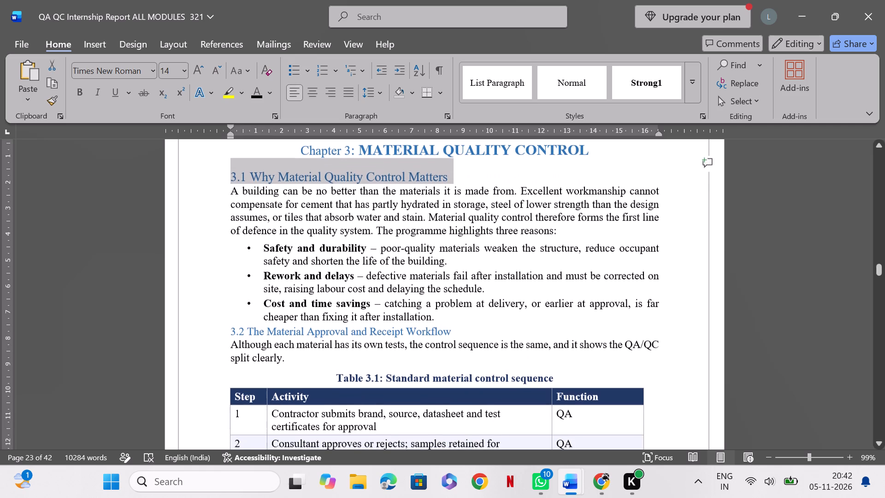
{"action": "left_click", "coordinate": [370, 244]}
Enlarge the "3.2 The Material Approval and Receipt Workflow" heading to 14 pt.
{"action": "scroll", "coordinate": [370, 244], "scroll_direction": "down", "scroll_amount": 2}
{"action": "left_click_drag", "start_coordinate": [459, 262], "coordinate": [419, 268]}
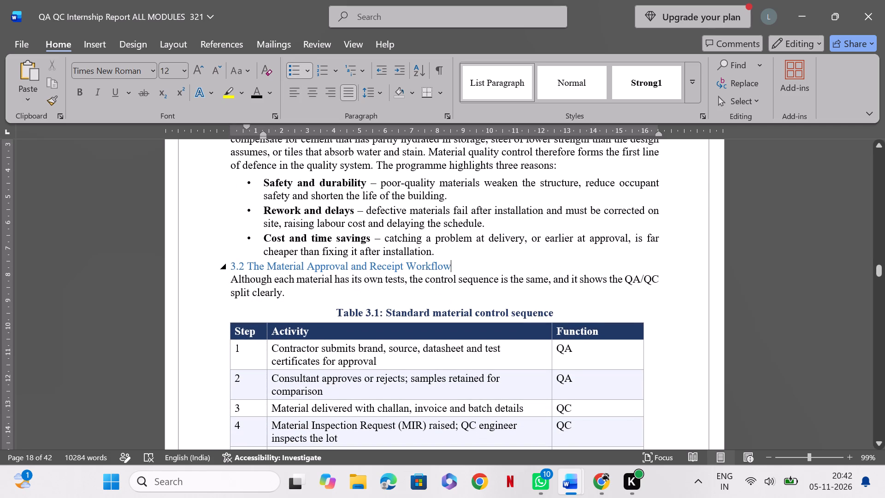
{"action": "left_click_drag", "start_coordinate": [419, 268], "coordinate": [229, 262]}
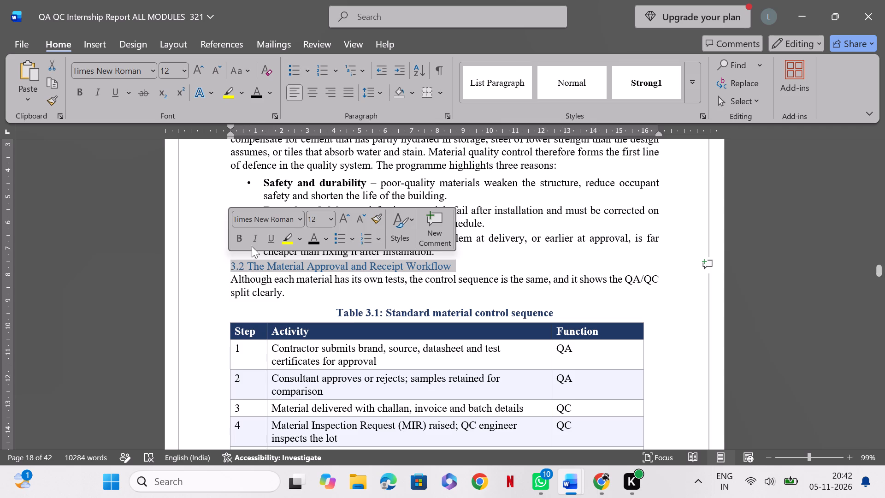
{"action": "left_click", "coordinate": [343, 225]}
Add space before the "3.2 The Material Approval and Receipt Workflow" heading paragraph.
{"action": "scroll", "coordinate": [349, 242], "scroll_direction": "down", "scroll_amount": 2}
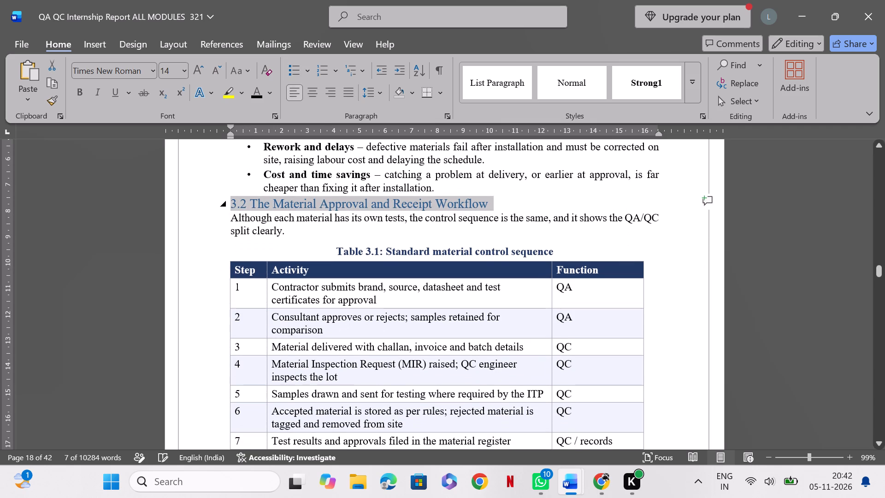
{"action": "left_click", "coordinate": [367, 92]}
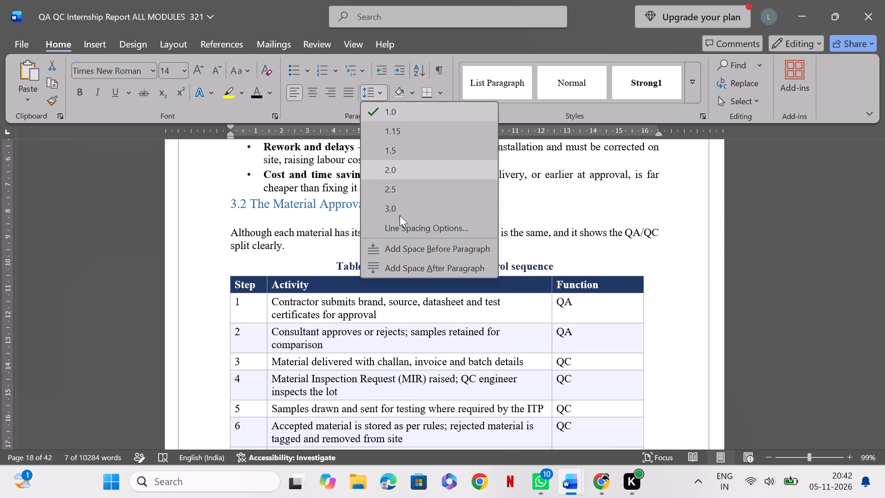
{"action": "left_click", "coordinate": [403, 244]}
{"action": "left_click", "coordinate": [439, 272]}
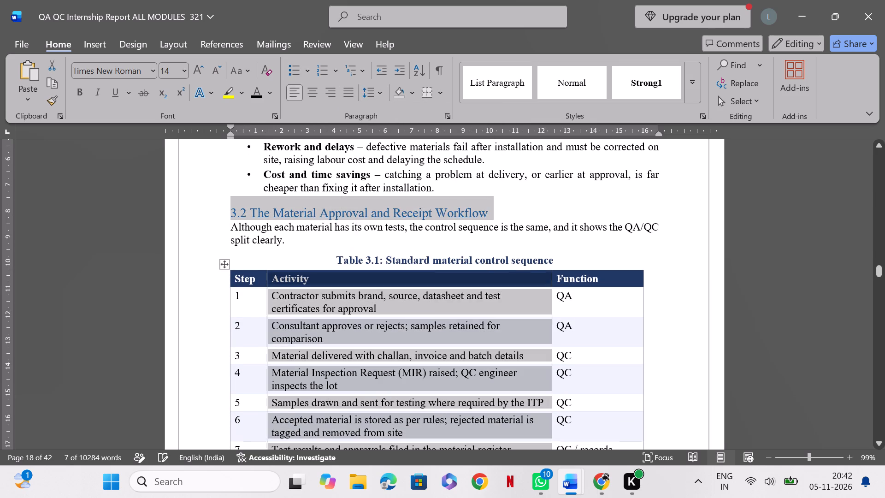
{"action": "left_click", "coordinate": [198, 208]}
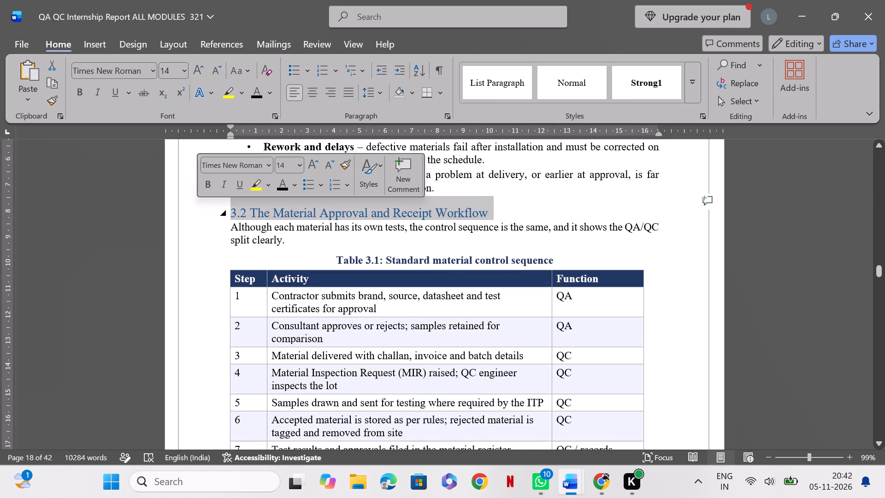
{"action": "left_click", "coordinate": [256, 231]}
Replace the blank line between Table 3.1 and the "Rejected material must physically leave the site" paragraph with spacing before that paragraph.
{"action": "scroll", "coordinate": [256, 234], "scroll_direction": "down", "scroll_amount": 1}
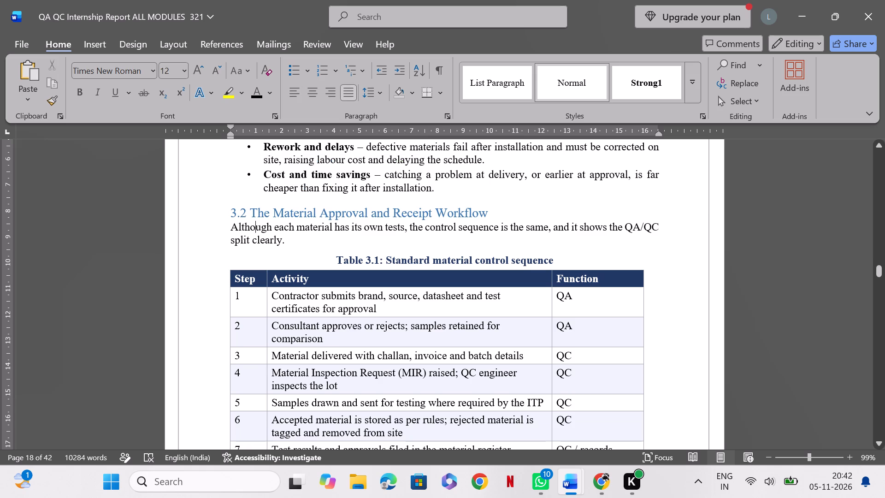
{"action": "scroll", "coordinate": [256, 234], "scroll_direction": "down", "scroll_amount": 9}
{"action": "scroll", "coordinate": [334, 229], "scroll_direction": "up", "scroll_amount": 3}
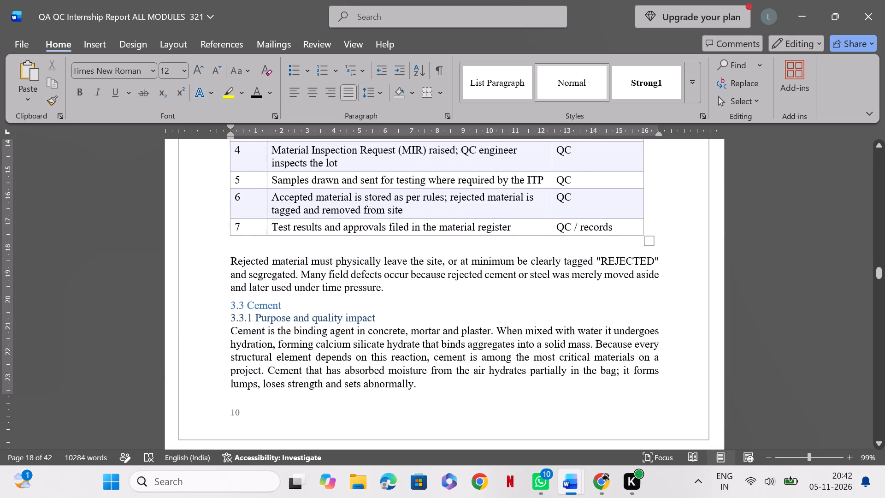
{"action": "left_click", "coordinate": [366, 260]}
{"action": "left_click", "coordinate": [347, 253]}
{"action": "key", "text": "BackSpace"}
{"action": "key", "text": "BackSpace"}
{"action": "key", "text": "Down"}
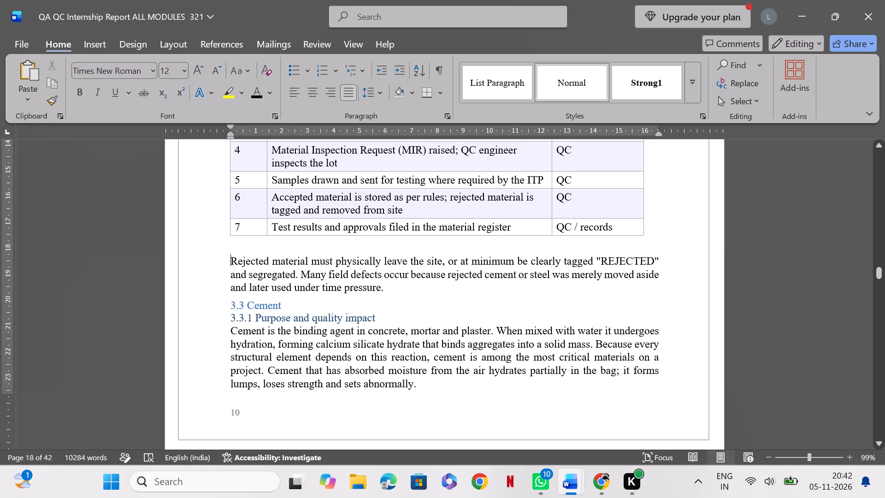
{"action": "key", "text": "BackSpace"}
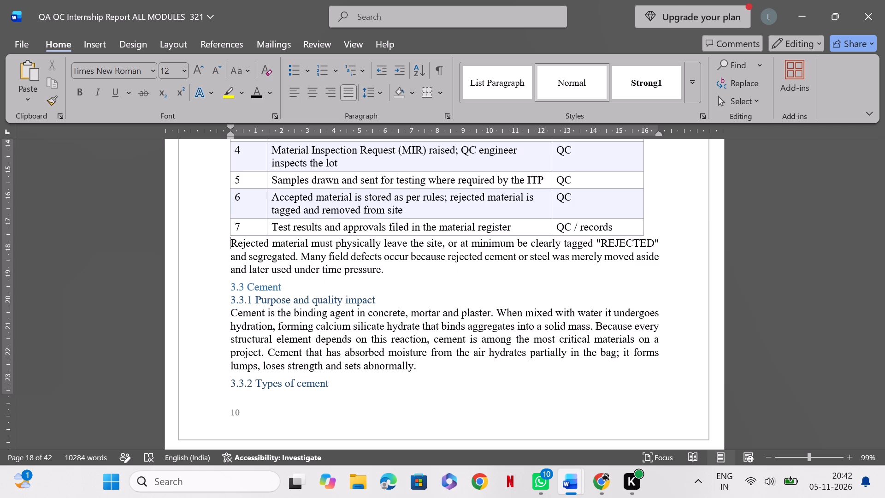
{"action": "left_click", "coordinate": [363, 86]}
{"action": "left_click", "coordinate": [397, 245]}
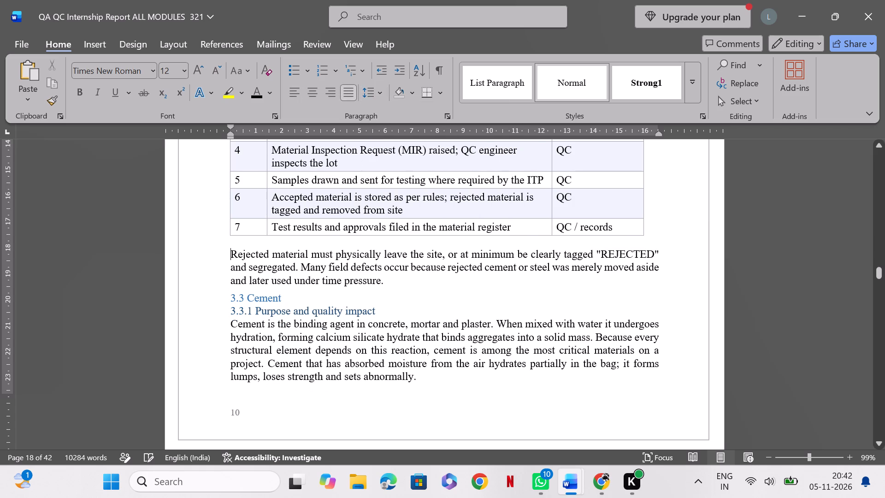
Enlarge the "3.3 Cement" heading to 14 pt.
{"action": "left_click", "coordinate": [394, 301]}
{"action": "scroll", "coordinate": [366, 310], "scroll_direction": "down", "scroll_amount": 1}
{"action": "left_click_drag", "start_coordinate": [286, 265], "coordinate": [277, 265]}
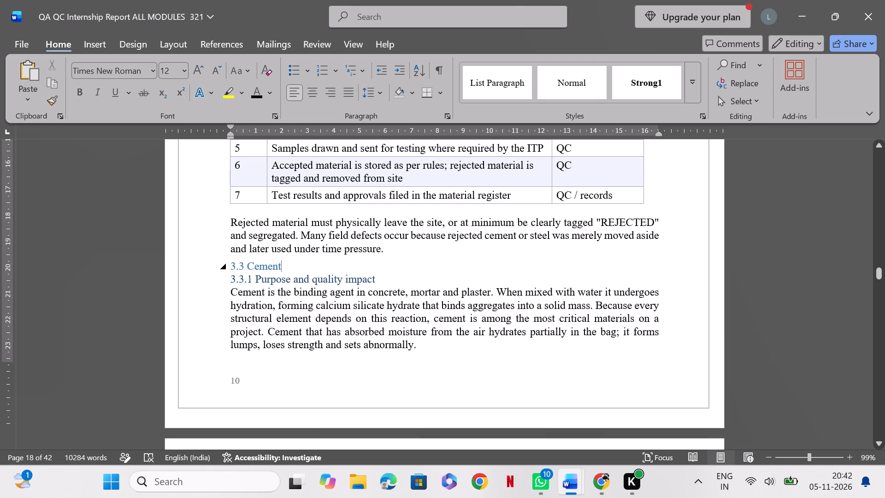
{"action": "left_click_drag", "start_coordinate": [277, 265], "coordinate": [223, 265]}
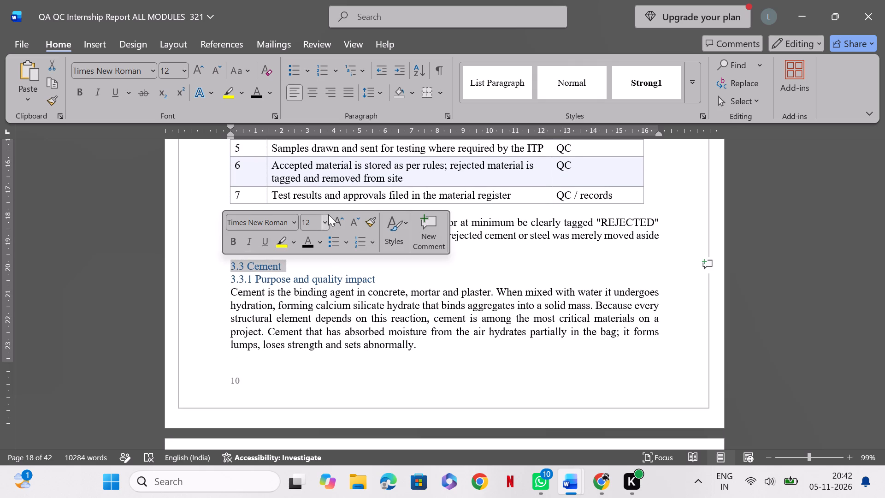
{"action": "left_click", "coordinate": [336, 222]}
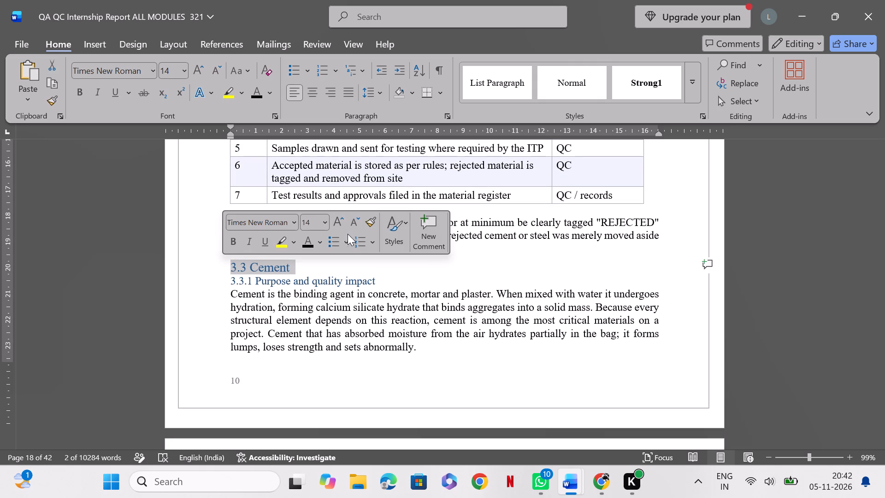
{"action": "left_click", "coordinate": [372, 277]}
Make the "3.3.1 Purpose and quality impact" subheading bold.
{"action": "scroll", "coordinate": [358, 277], "scroll_direction": "down", "scroll_amount": 1}
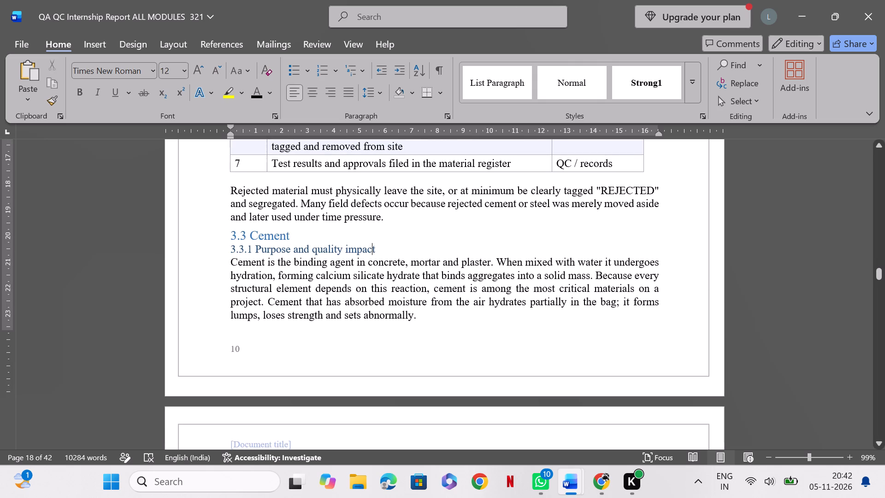
{"action": "left_click_drag", "start_coordinate": [383, 257], "coordinate": [232, 245]}
{"action": "left_click", "coordinate": [237, 245]}
{"action": "left_click_drag", "start_coordinate": [376, 247], "coordinate": [229, 250]}
{"action": "left_click", "coordinate": [237, 228]}
{"action": "left_click", "coordinate": [306, 328]}
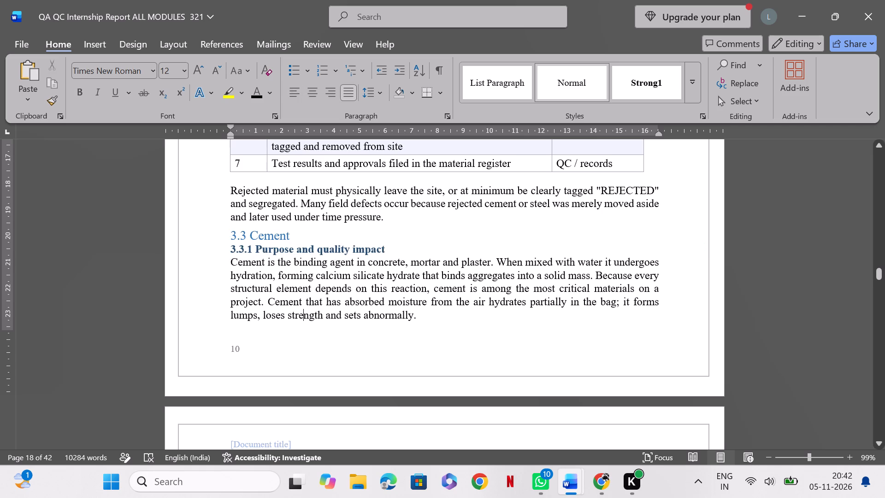
Make the "3.3.2 Types of cement" subheading bold.
{"action": "scroll", "coordinate": [305, 324], "scroll_direction": "down", "scroll_amount": 2}
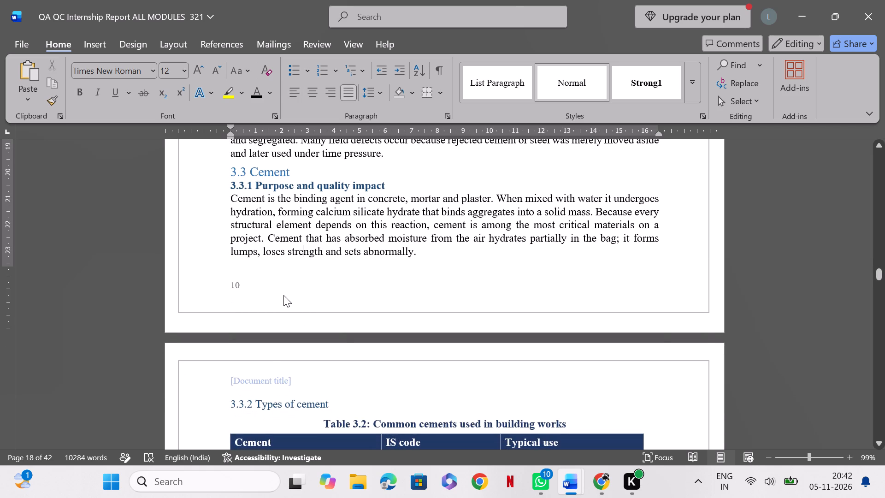
{"action": "scroll", "coordinate": [283, 295], "scroll_direction": "down", "scroll_amount": 5}
{"action": "left_click_drag", "start_coordinate": [347, 249], "coordinate": [306, 245]}
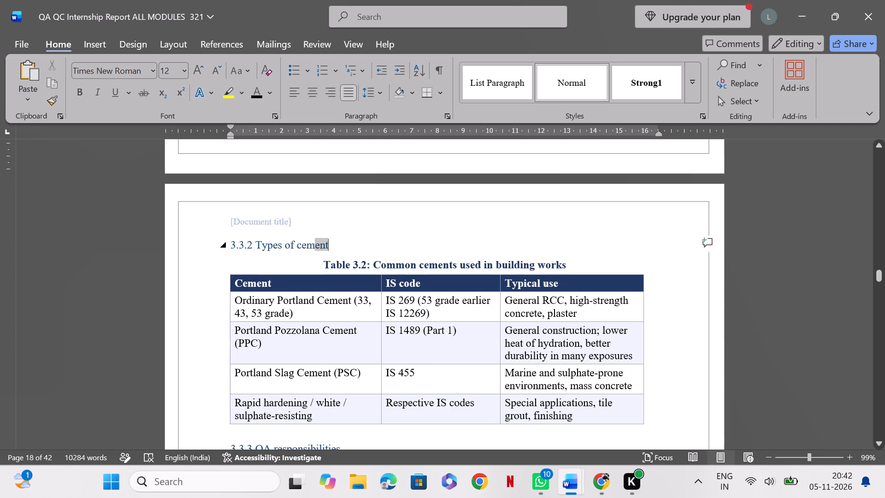
{"action": "left_click_drag", "start_coordinate": [306, 245], "coordinate": [218, 242]}
{"action": "left_click", "coordinate": [231, 220]}
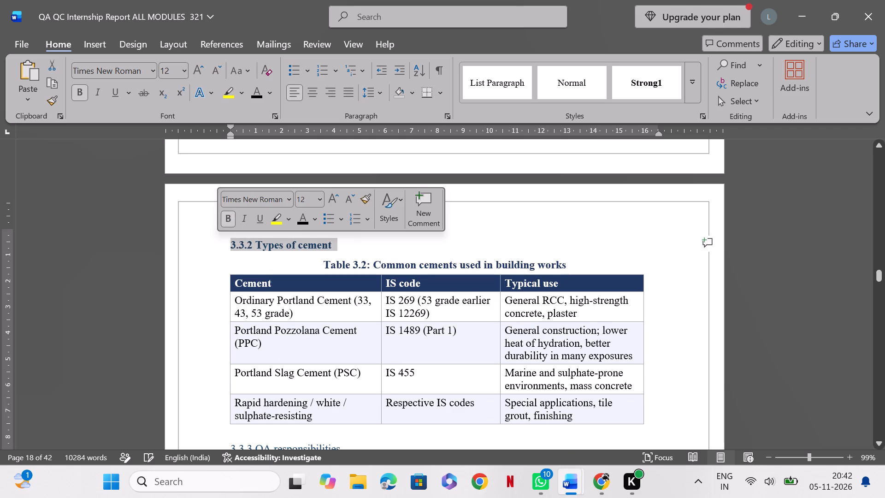
{"action": "left_click", "coordinate": [286, 310]}
Set the font size of the caption "Table 3.2: Common cements used in building works" to 10.5 pt.
{"action": "scroll", "coordinate": [308, 308], "scroll_direction": "down", "scroll_amount": 6}
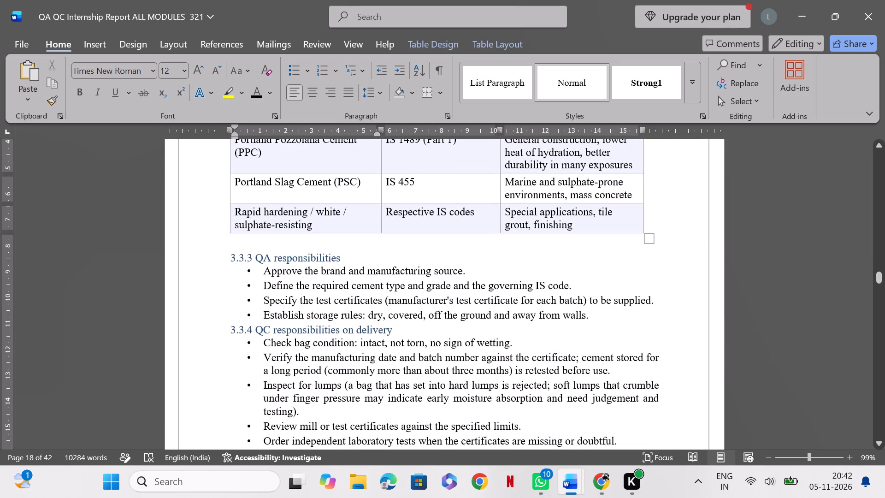
{"action": "scroll", "coordinate": [364, 276], "scroll_direction": "up", "scroll_amount": 6}
{"action": "left_click_drag", "start_coordinate": [560, 267], "coordinate": [553, 264]}
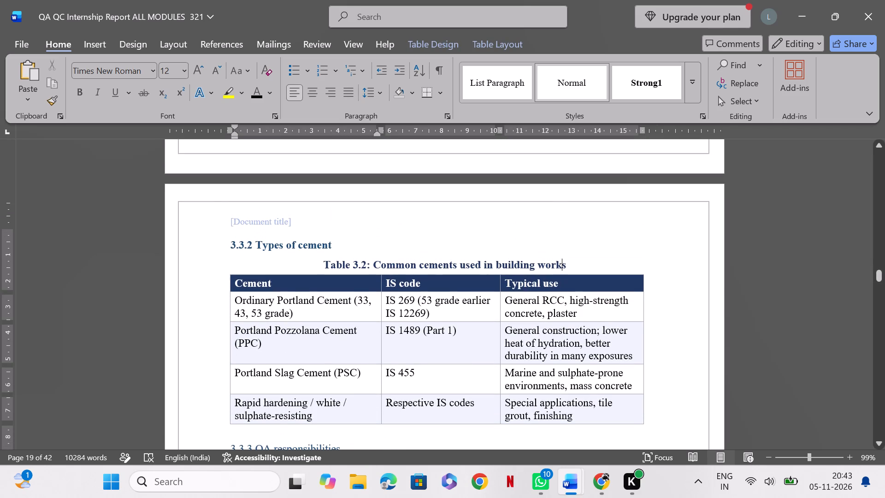
{"action": "left_click_drag", "start_coordinate": [553, 264], "coordinate": [490, 257]}
{"action": "left_click", "coordinate": [495, 257]}
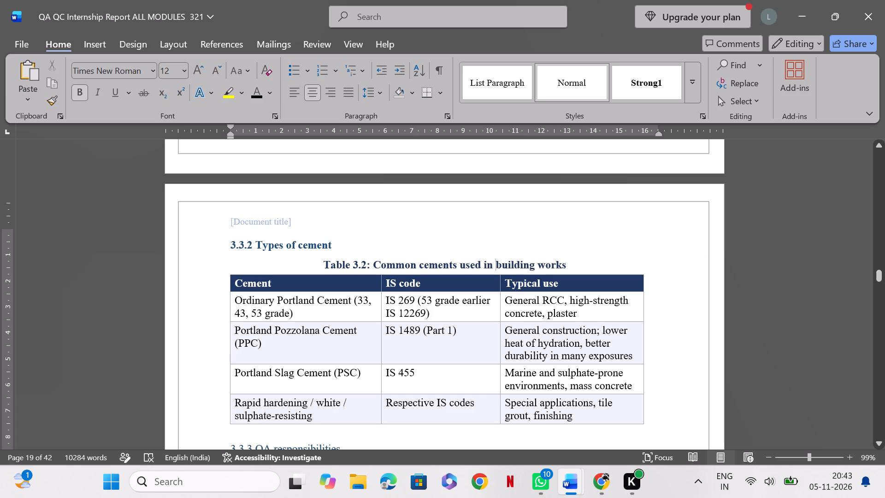
{"action": "left_click_drag", "start_coordinate": [568, 263], "coordinate": [324, 261]}
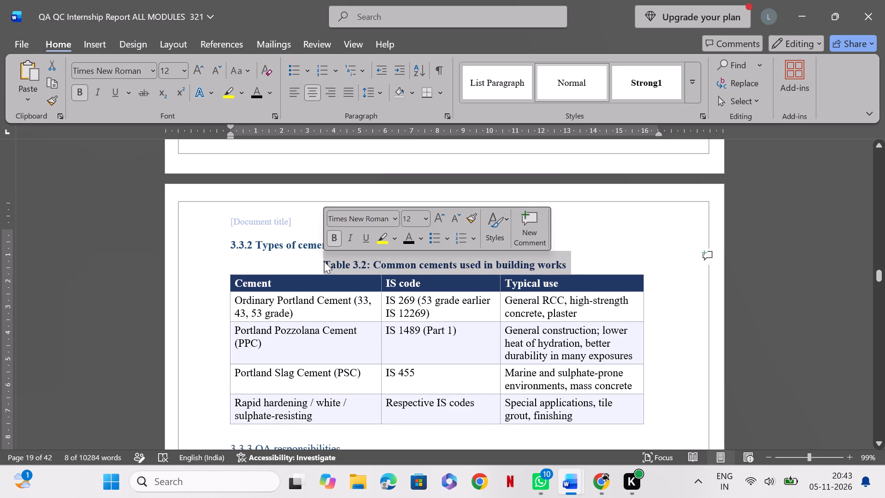
{"action": "type", "text": "10"}
{"action": "type", "text": ".5"}
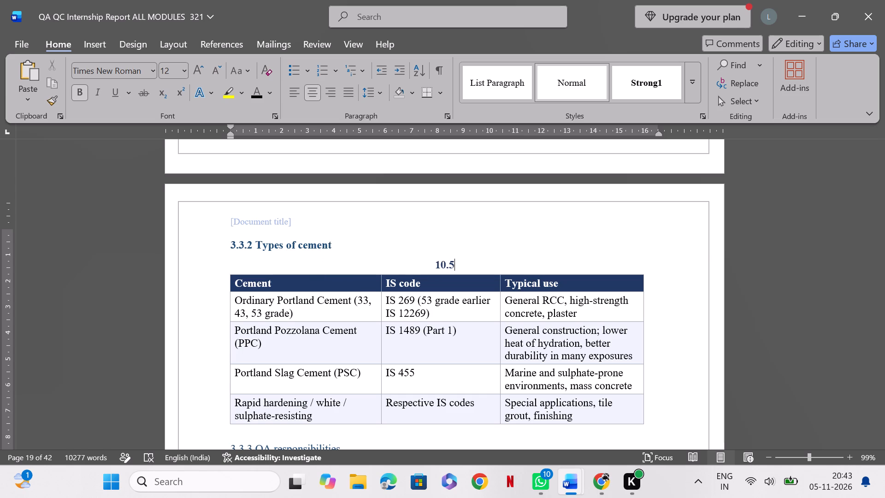
{"action": "key", "text": "ctrl+z"}
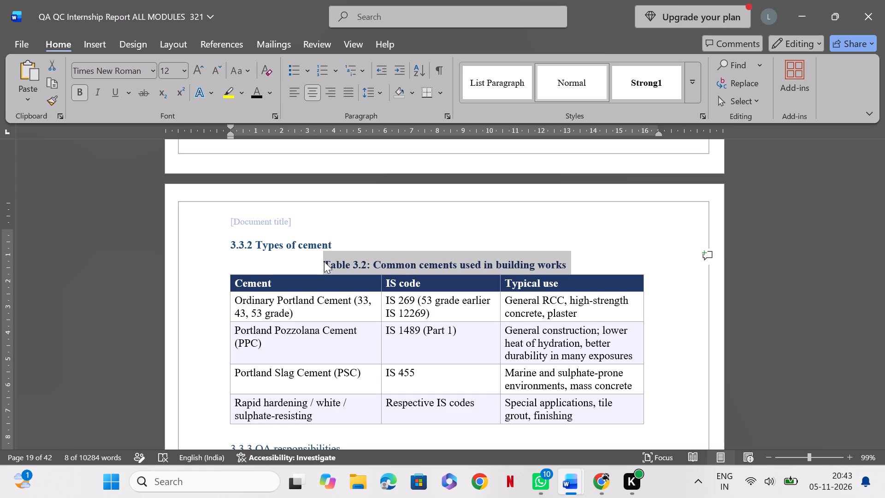
{"action": "left_click", "coordinate": [176, 70]}
{"action": "type", "text": "10.5"}
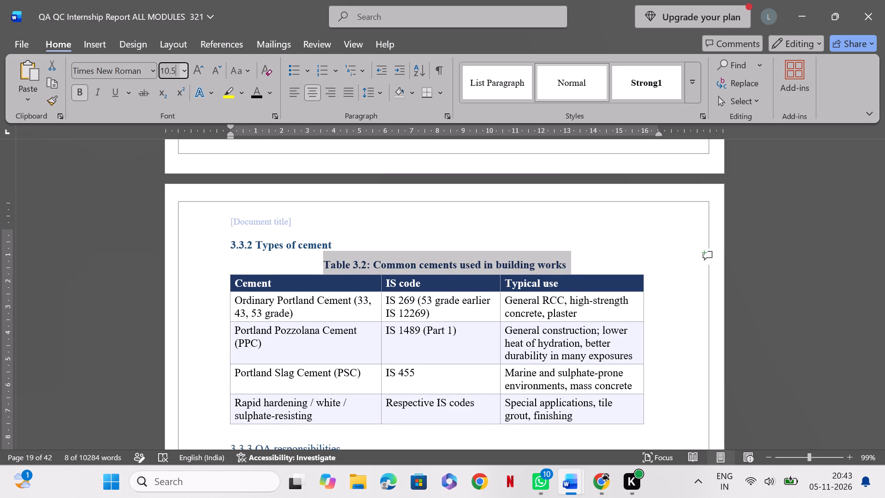
{"action": "key", "text": "Return"}
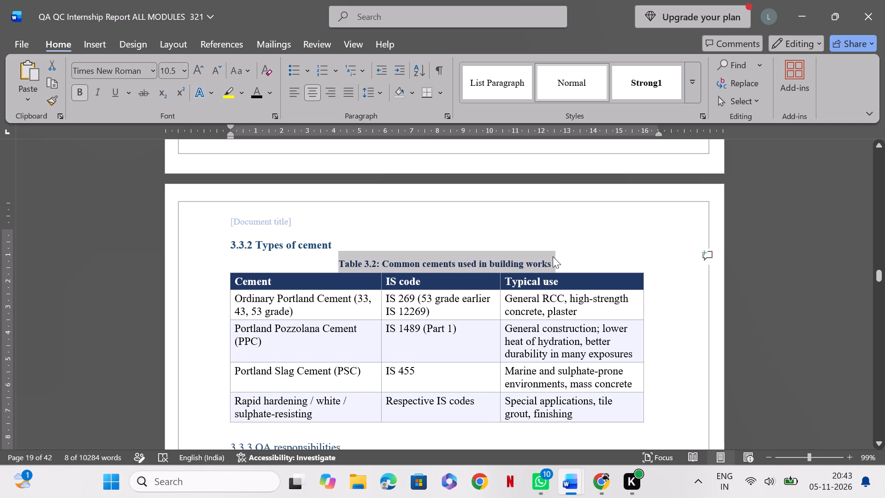
{"action": "left_click", "coordinate": [579, 252]}
Make the "3.3.3 QA responsibilities" subheading below Table 3.2 bold.
{"action": "scroll", "coordinate": [519, 270], "scroll_direction": "down", "scroll_amount": 2}
{"action": "scroll", "coordinate": [427, 196], "scroll_direction": "down", "scroll_amount": 4}
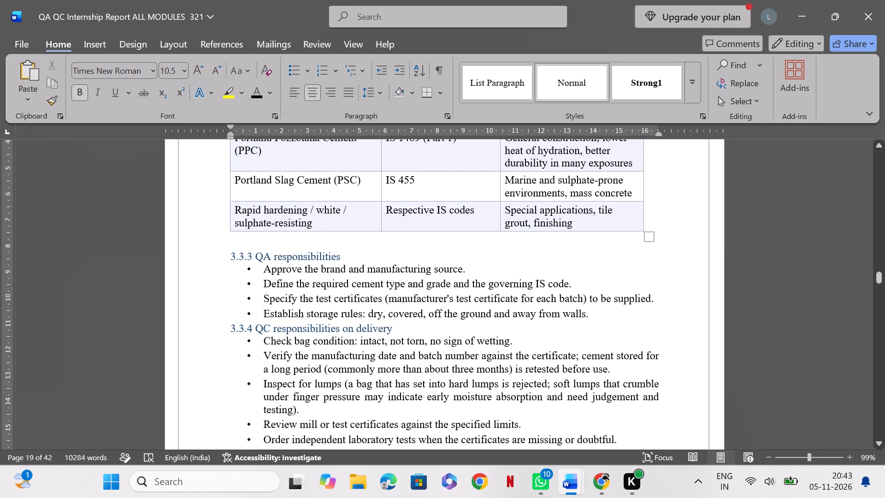
{"action": "left_click_drag", "start_coordinate": [342, 257], "coordinate": [234, 248]}
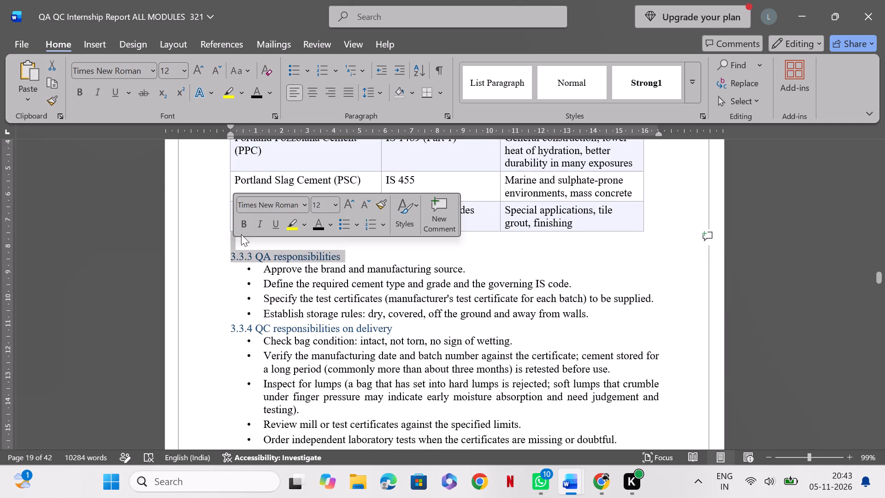
{"action": "left_click", "coordinate": [241, 231]}
{"action": "left_click", "coordinate": [260, 249]}
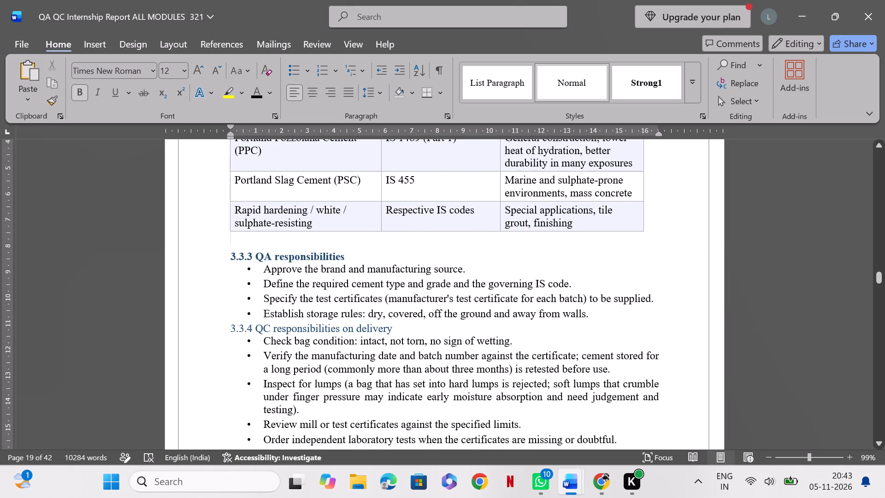
Make the "3.3.4 QC responsibilities on delivery" subheading bold.
{"action": "scroll", "coordinate": [341, 299], "scroll_direction": "down", "scroll_amount": 2}
{"action": "left_click_drag", "start_coordinate": [423, 261], "coordinate": [270, 260]}
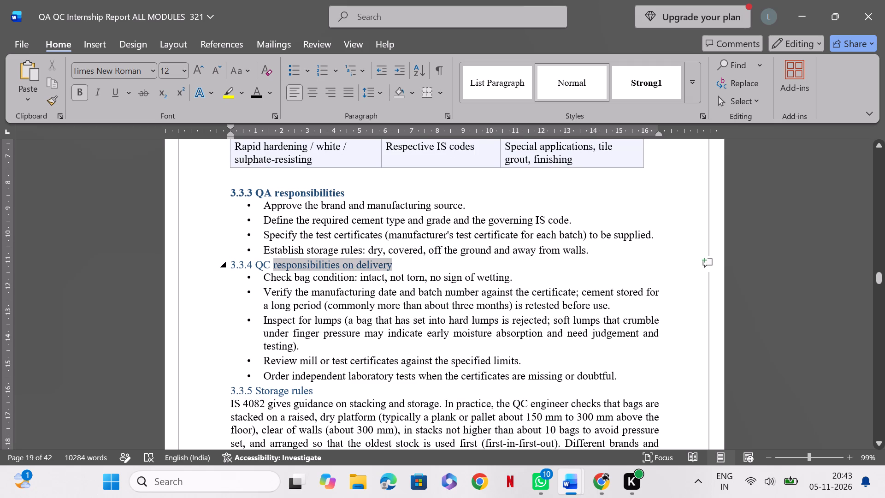
{"action": "left_click_drag", "start_coordinate": [270, 260], "coordinate": [230, 261]}
{"action": "left_click", "coordinate": [242, 246]}
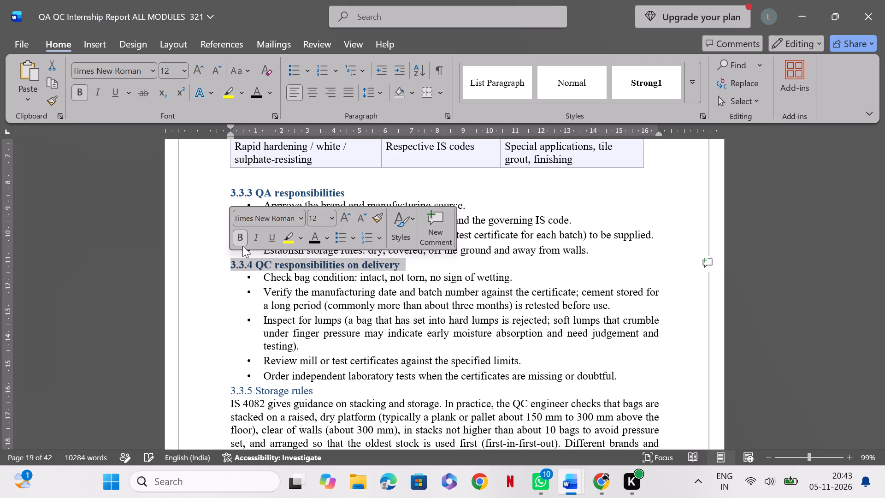
Make the "3.3.5 Storage rules" subheading bold.
{"action": "scroll", "coordinate": [245, 245], "scroll_direction": "down", "scroll_amount": 2}
{"action": "scroll", "coordinate": [301, 270], "scroll_direction": "down", "scroll_amount": 2}
{"action": "left_click_drag", "start_coordinate": [321, 266], "coordinate": [272, 265]}
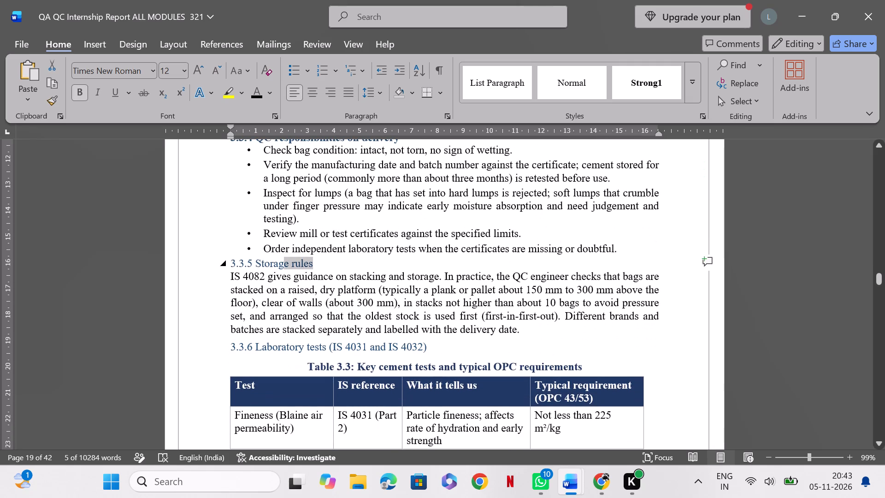
{"action": "left_click_drag", "start_coordinate": [272, 265], "coordinate": [229, 262]}
{"action": "left_click", "coordinate": [236, 243]}
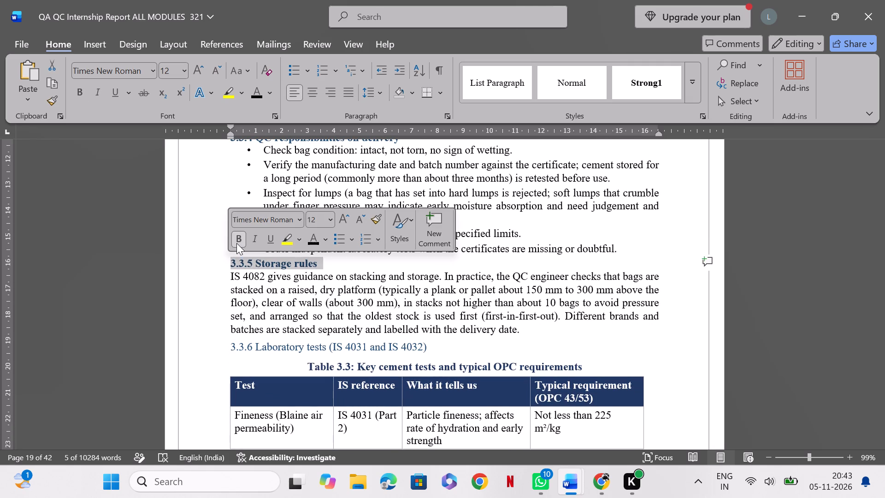
Make the "3.3.6 Laboratory tests (IS 4031 and IS 4032)" subheading bold.
{"action": "scroll", "coordinate": [236, 243], "scroll_direction": "down", "scroll_amount": 1}
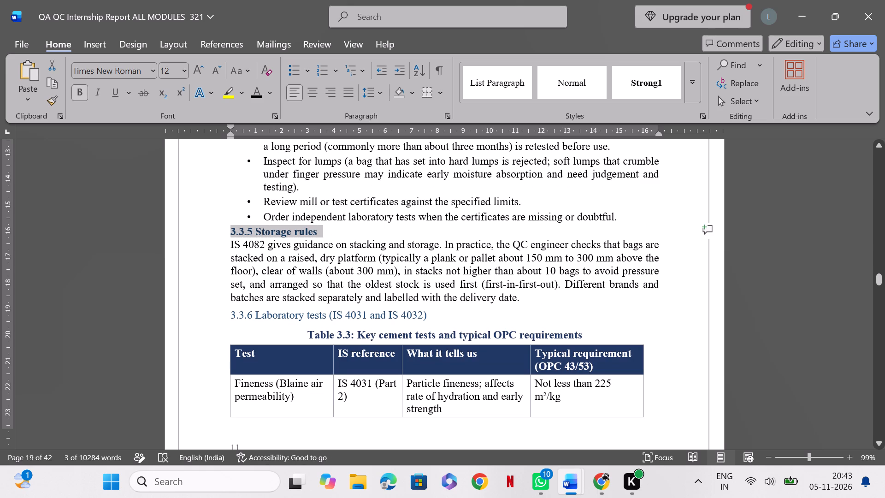
{"action": "left_click_drag", "start_coordinate": [437, 309], "coordinate": [250, 310]}
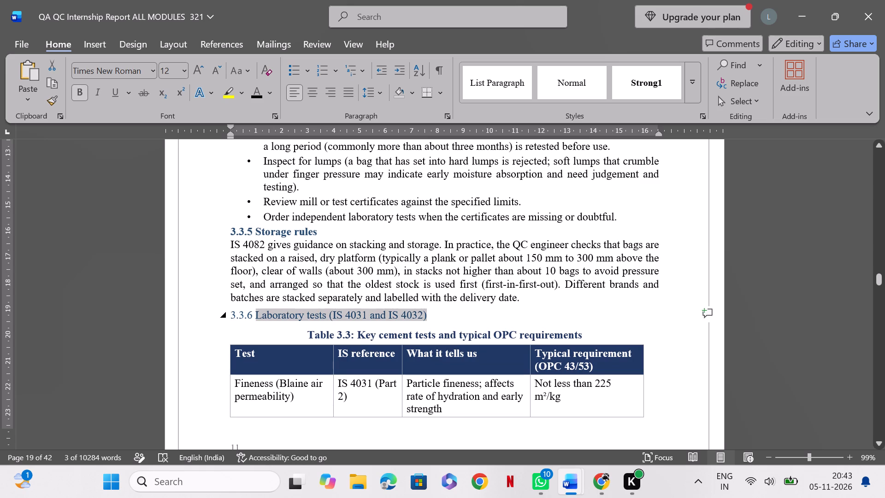
{"action": "left_click_drag", "start_coordinate": [250, 310], "coordinate": [229, 315]}
{"action": "left_click", "coordinate": [236, 293]}
{"action": "scroll", "coordinate": [236, 293], "scroll_direction": "down", "scroll_amount": 3}
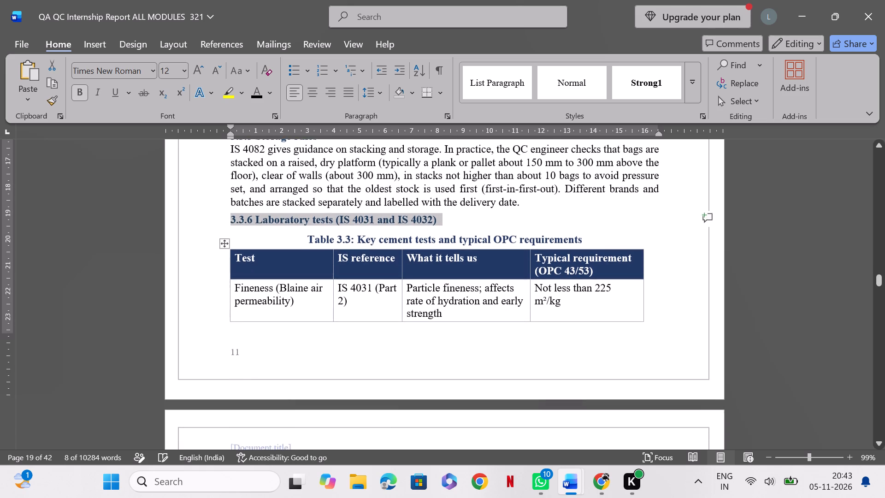
Review the heading formatting across section 3.3 Cement, back to the start of the section.
{"action": "scroll", "coordinate": [236, 293], "scroll_direction": "down", "scroll_amount": 2}
{"action": "scroll", "coordinate": [287, 280], "scroll_direction": "up", "scroll_amount": 6}
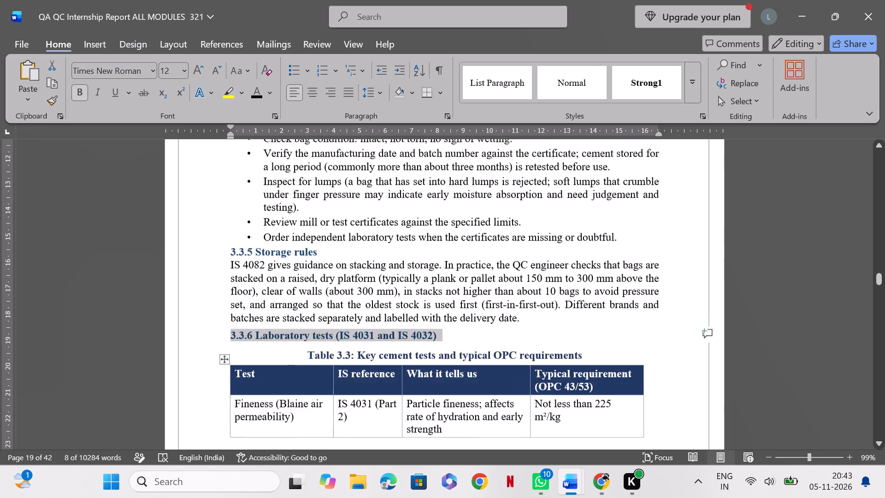
{"action": "scroll", "coordinate": [289, 280], "scroll_direction": "up", "scroll_amount": 11}
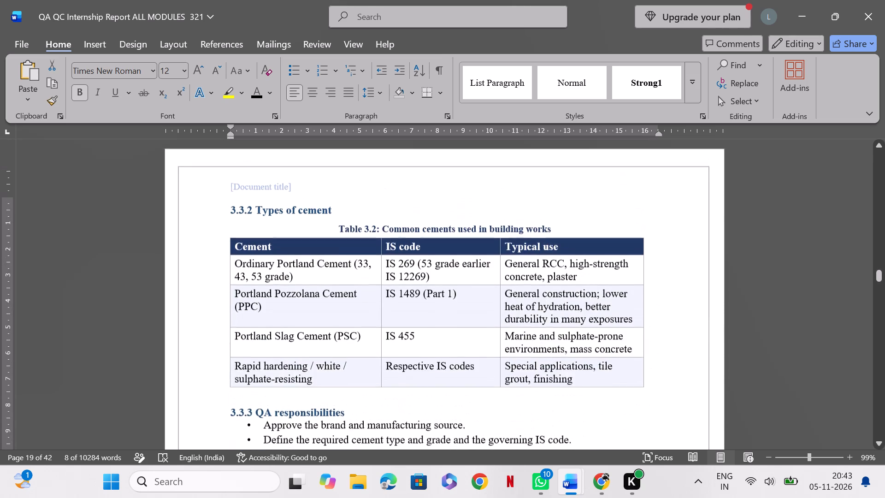
{"action": "scroll", "coordinate": [289, 280], "scroll_direction": "up", "scroll_amount": 6}
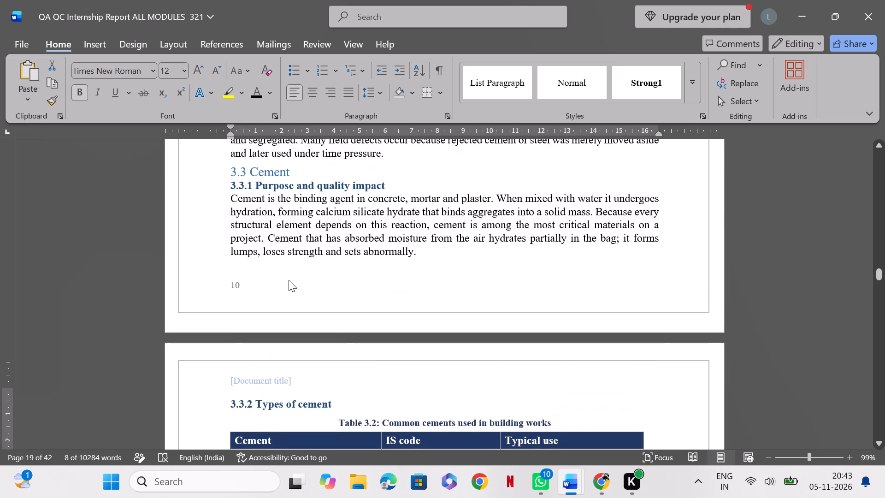
Increase the "3.4 Aggregates" section heading to 14 pt.
{"action": "scroll", "coordinate": [289, 280], "scroll_direction": "down", "scroll_amount": 20}
{"action": "scroll", "coordinate": [289, 280], "scroll_direction": "down", "scroll_amount": 4}
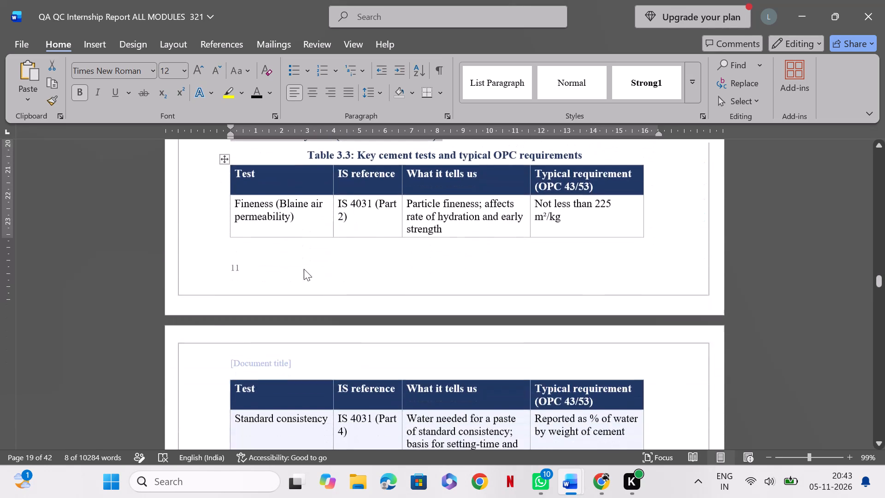
{"action": "scroll", "coordinate": [304, 269], "scroll_direction": "down", "scroll_amount": 14}
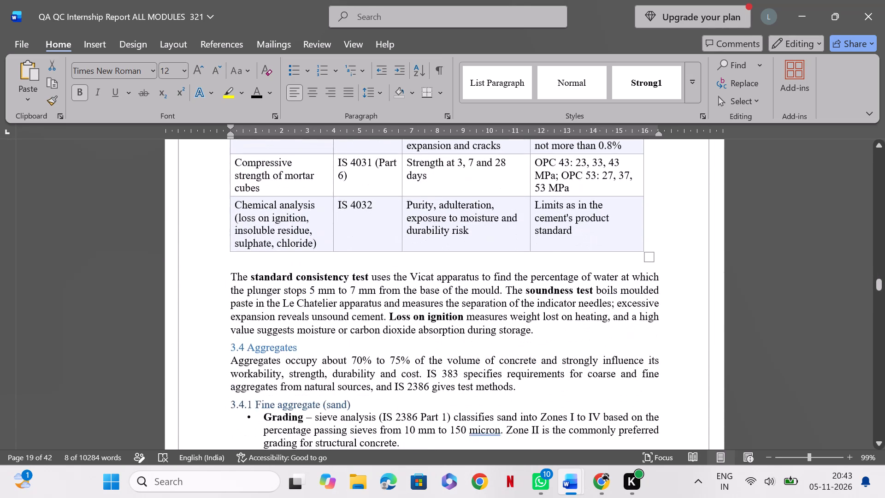
{"action": "scroll", "coordinate": [302, 267], "scroll_direction": "down", "scroll_amount": 1}
{"action": "left_click_drag", "start_coordinate": [307, 258], "coordinate": [236, 254]}
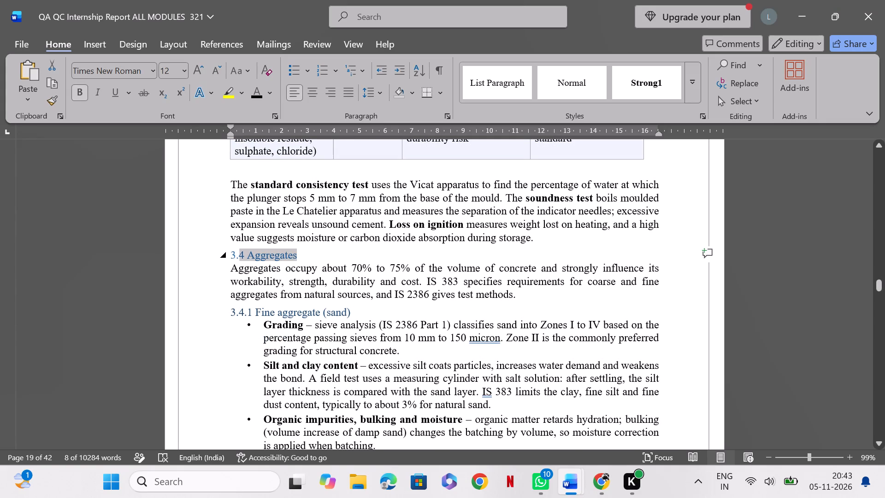
{"action": "left_click_drag", "start_coordinate": [236, 254], "coordinate": [225, 255]}
{"action": "left_click", "coordinate": [344, 210]}
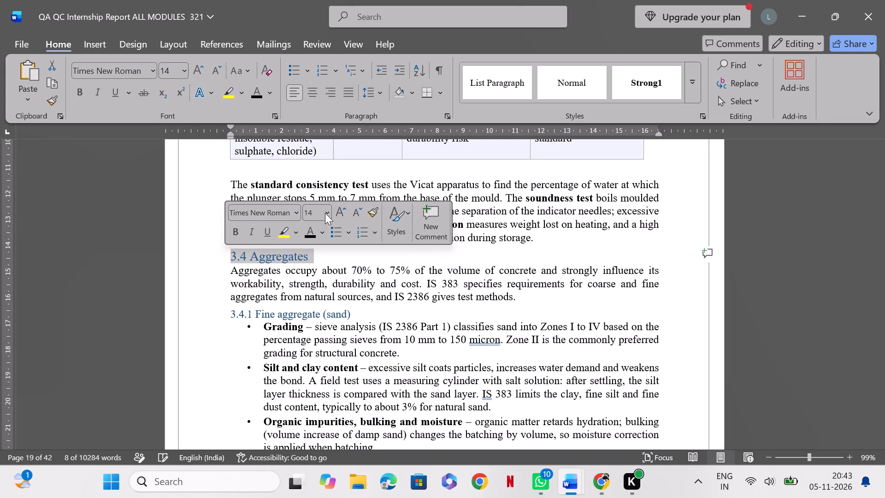
Make the "3.4.1 Fine aggregate (sand)" subheading bold.
{"action": "left_click_drag", "start_coordinate": [371, 312], "coordinate": [236, 312]}
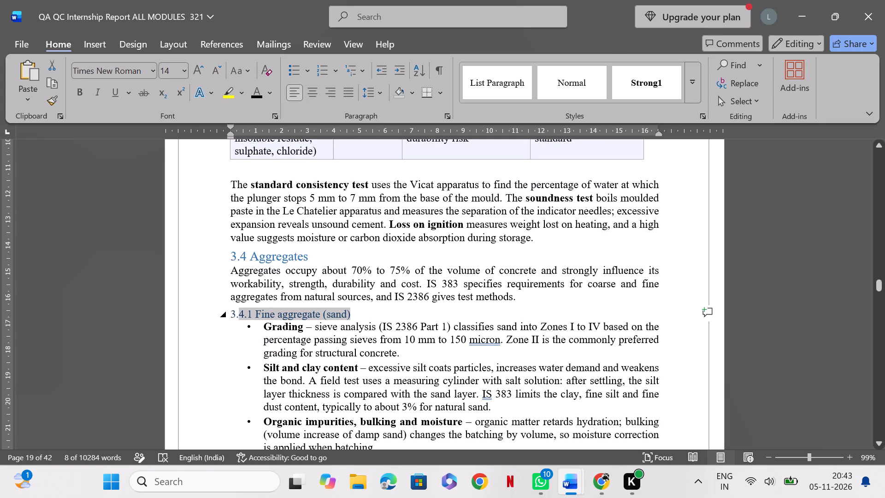
{"action": "left_click_drag", "start_coordinate": [236, 312], "coordinate": [231, 313]}
{"action": "left_click", "coordinate": [243, 295]}
Make the "3.4.2 Coarse aggregate" subheading bold.
{"action": "scroll", "coordinate": [244, 296], "scroll_direction": "down", "scroll_amount": 6}
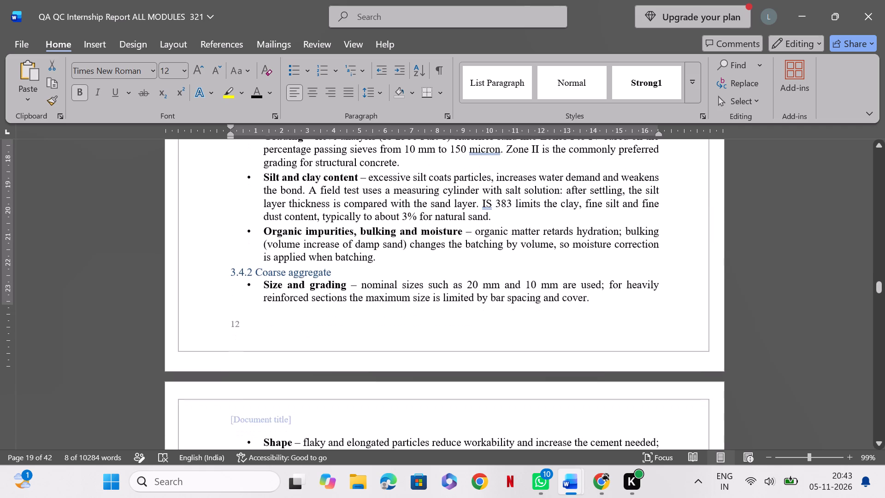
{"action": "left_click_drag", "start_coordinate": [344, 269], "coordinate": [225, 272]}
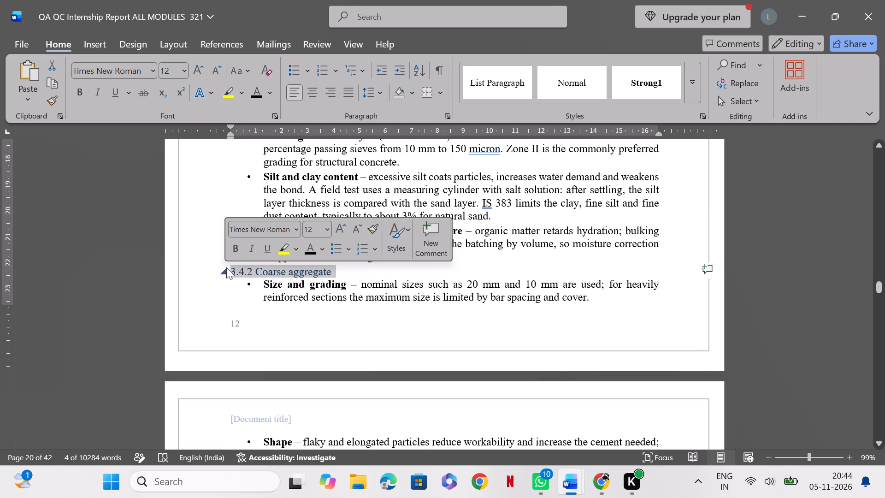
{"action": "left_click", "coordinate": [233, 253]}
Make the "3.4.3 Storage of aggregates" subheading below Table 3.4 bold.
{"action": "scroll", "coordinate": [233, 256], "scroll_direction": "down", "scroll_amount": 10}
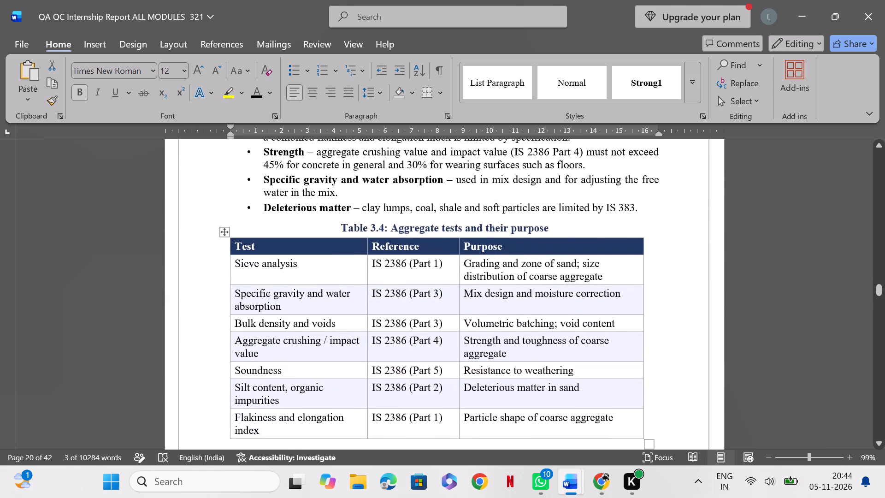
{"action": "scroll", "coordinate": [254, 259], "scroll_direction": "down", "scroll_amount": 9}
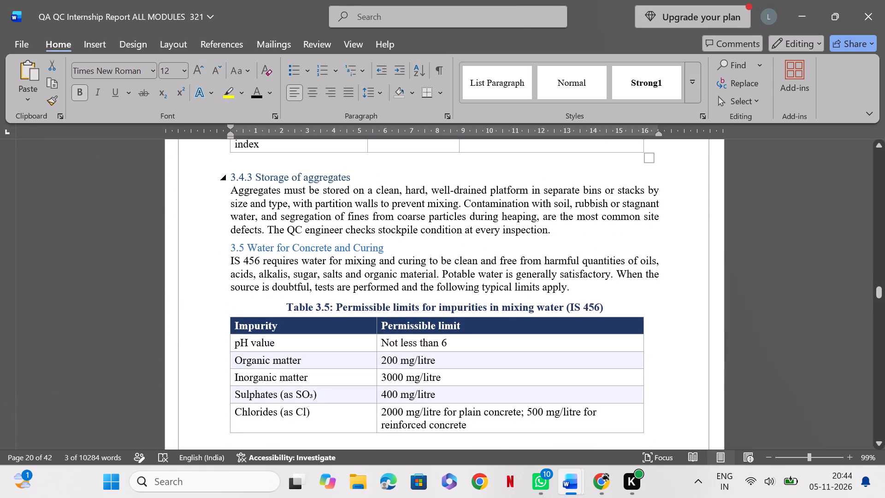
{"action": "left_click_drag", "start_coordinate": [361, 177], "coordinate": [230, 178]}
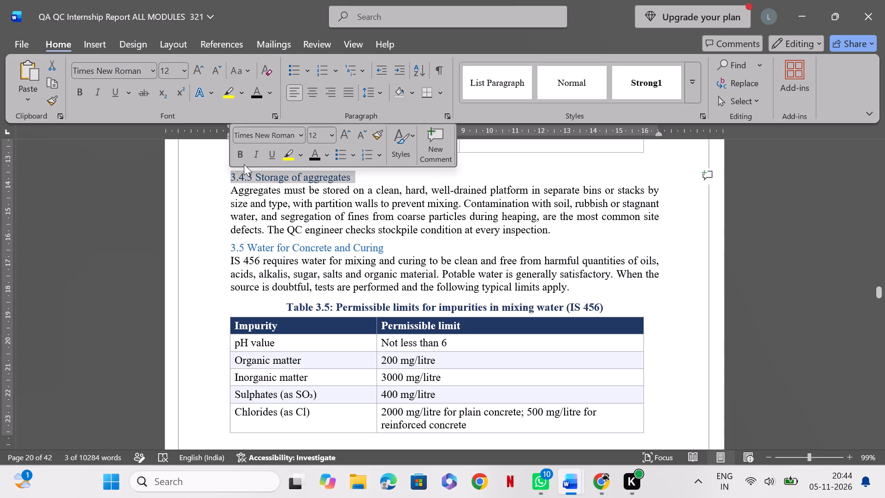
{"action": "left_click", "coordinate": [244, 159]}
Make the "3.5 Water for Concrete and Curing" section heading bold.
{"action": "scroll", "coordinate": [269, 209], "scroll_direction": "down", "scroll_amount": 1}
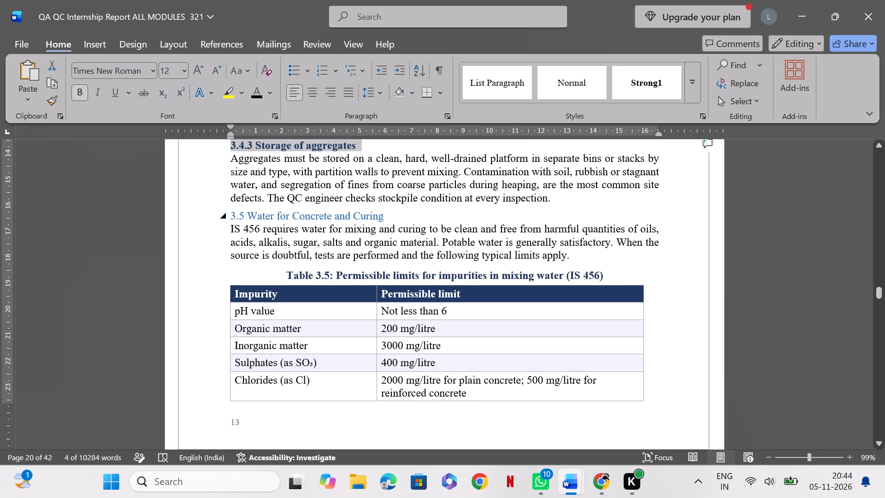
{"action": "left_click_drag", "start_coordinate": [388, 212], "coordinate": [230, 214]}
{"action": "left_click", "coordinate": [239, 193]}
Make the "3.6 Reinforcement Steel" section heading bold.
{"action": "scroll", "coordinate": [245, 203], "scroll_direction": "down", "scroll_amount": 2}
{"action": "scroll", "coordinate": [287, 203], "scroll_direction": "down", "scroll_amount": 3}
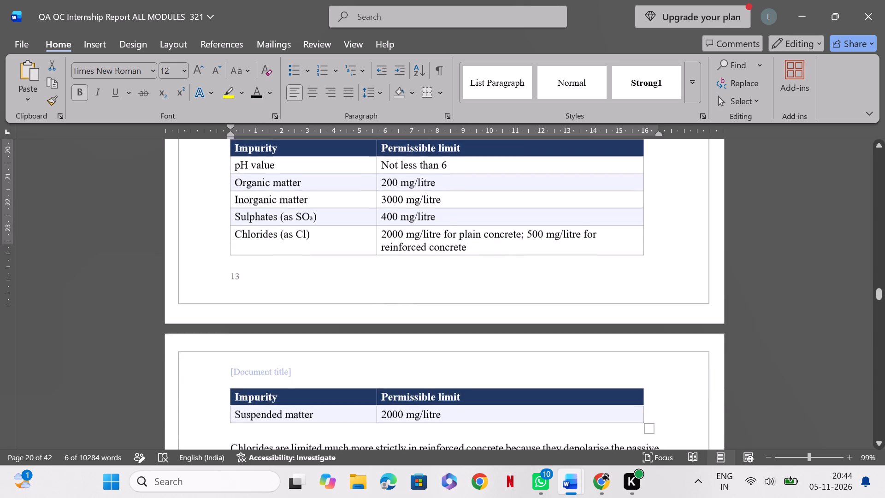
{"action": "scroll", "coordinate": [287, 204], "scroll_direction": "down", "scroll_amount": 7}
{"action": "left_click_drag", "start_coordinate": [345, 252], "coordinate": [227, 254]}
{"action": "left_click", "coordinate": [236, 228]}
Increase the "3.6 Reinforcement Steel" section heading to 14 pt.
{"action": "scroll", "coordinate": [236, 231], "scroll_direction": "down", "scroll_amount": 3}
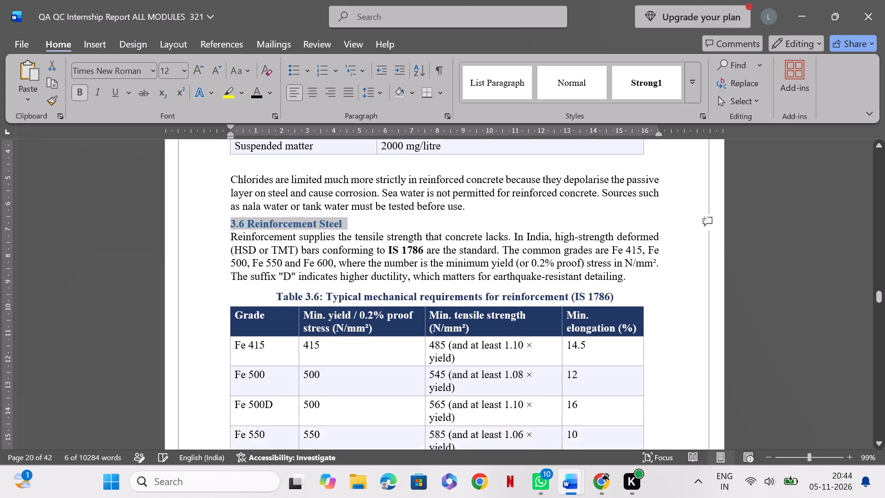
{"action": "scroll", "coordinate": [236, 231], "scroll_direction": "down", "scroll_amount": 1}
{"action": "scroll", "coordinate": [236, 231], "scroll_direction": "up", "scroll_amount": 9}
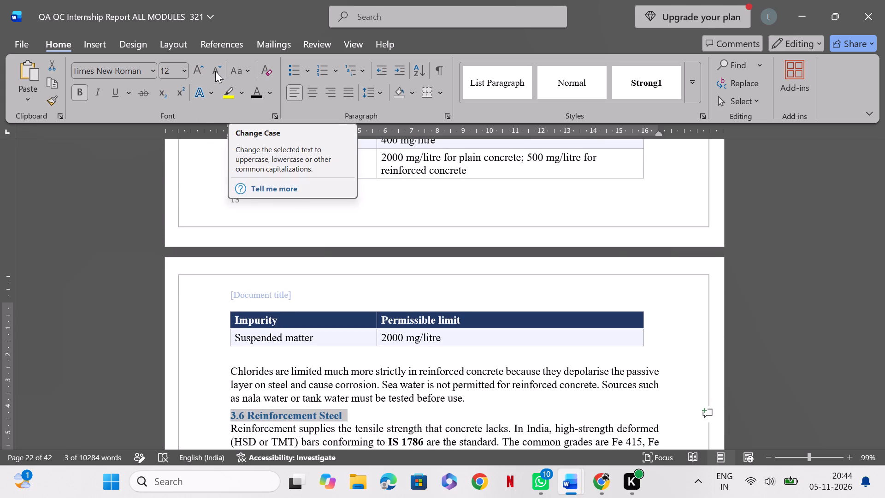
{"action": "left_click", "coordinate": [201, 70]}
Remove bold from the "3.5 Water for Concrete and Curing" section heading and increase it to 14 pt.
{"action": "scroll", "coordinate": [318, 247], "scroll_direction": "up", "scroll_amount": 9}
{"action": "left_click_drag", "start_coordinate": [400, 275], "coordinate": [281, 264]}
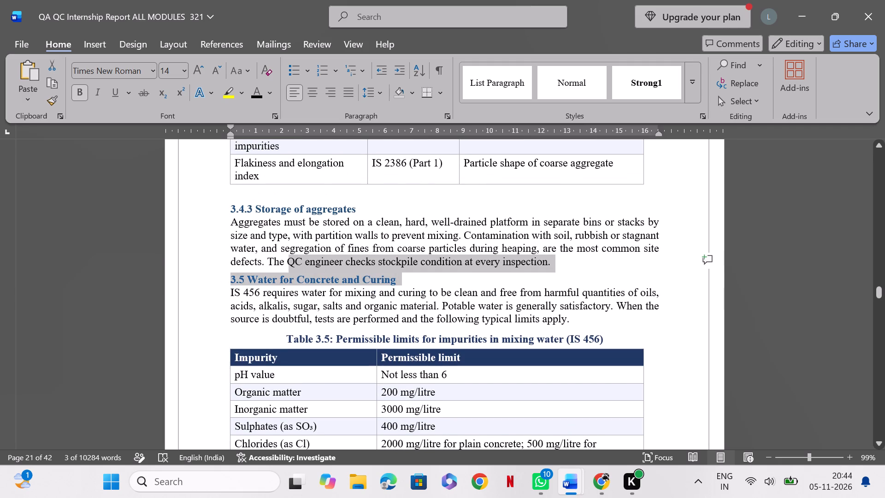
{"action": "left_click_drag", "start_coordinate": [281, 264], "coordinate": [228, 279]}
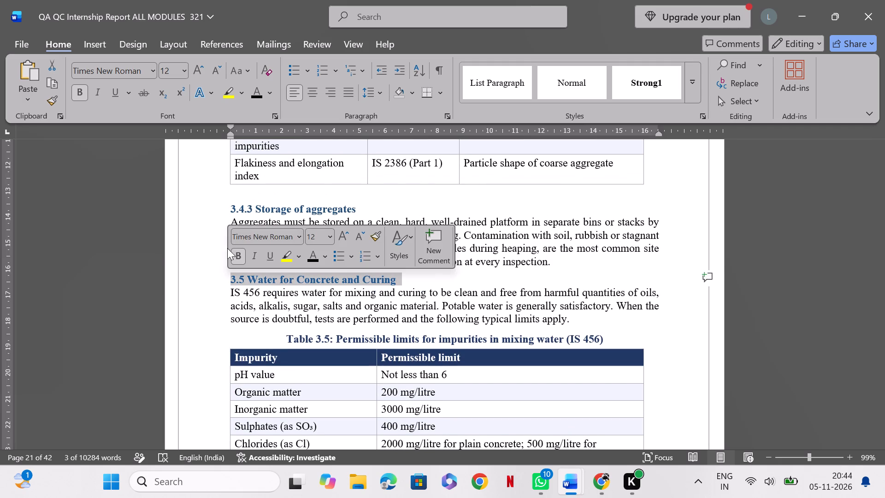
{"action": "left_click", "coordinate": [236, 253]}
{"action": "left_click", "coordinate": [349, 236]}
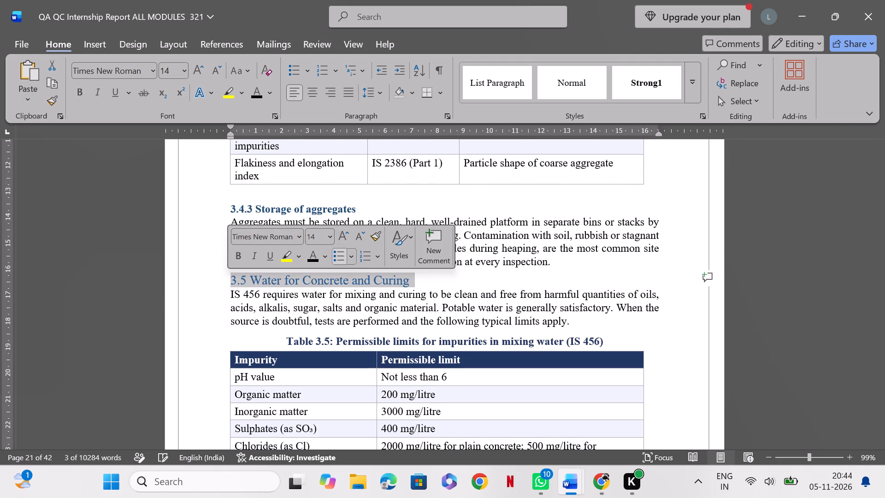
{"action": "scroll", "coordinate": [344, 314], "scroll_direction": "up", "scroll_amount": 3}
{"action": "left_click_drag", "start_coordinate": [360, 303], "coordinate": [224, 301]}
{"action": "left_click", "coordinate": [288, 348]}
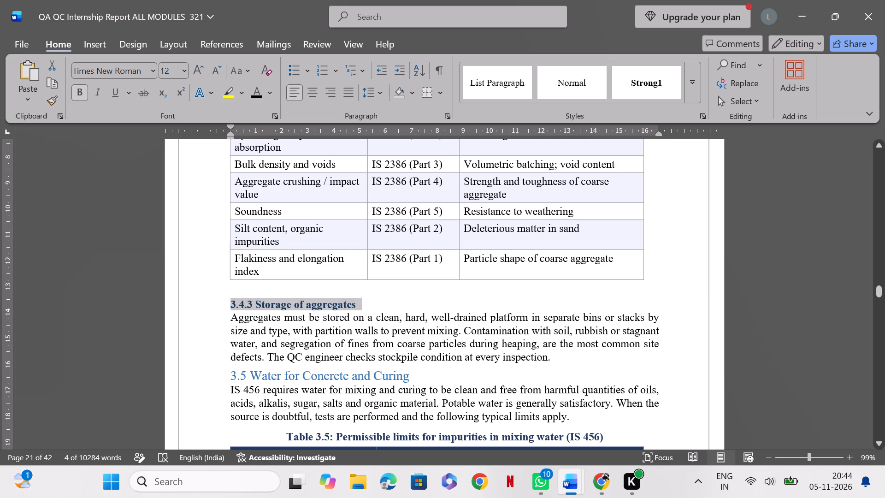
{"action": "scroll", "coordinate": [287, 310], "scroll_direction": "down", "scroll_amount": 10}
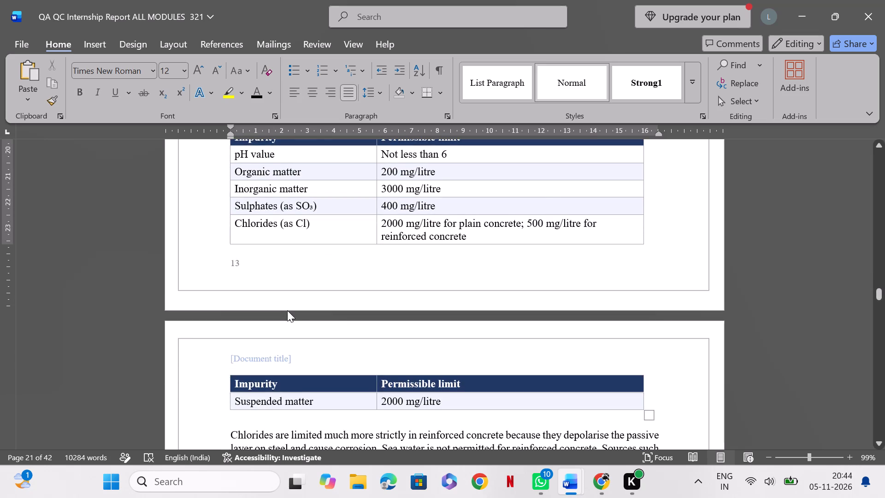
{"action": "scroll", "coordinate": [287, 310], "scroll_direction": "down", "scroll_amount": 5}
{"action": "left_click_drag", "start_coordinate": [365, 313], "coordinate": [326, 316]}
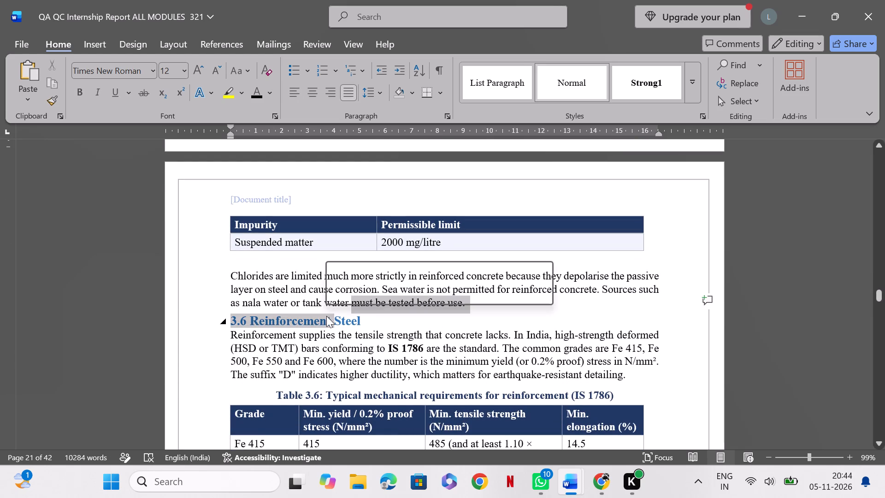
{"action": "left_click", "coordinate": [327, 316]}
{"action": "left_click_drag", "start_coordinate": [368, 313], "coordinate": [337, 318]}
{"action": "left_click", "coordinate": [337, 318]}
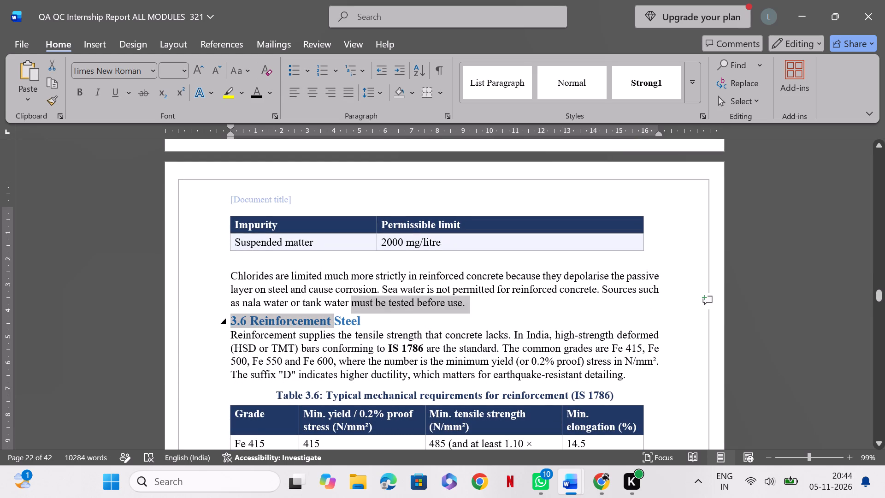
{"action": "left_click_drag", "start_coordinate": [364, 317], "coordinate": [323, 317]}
Make the "3.6.1 Receipt checks" subheading below Table 3.6 bold.
{"action": "scroll", "coordinate": [323, 317], "scroll_direction": "down", "scroll_amount": 6}
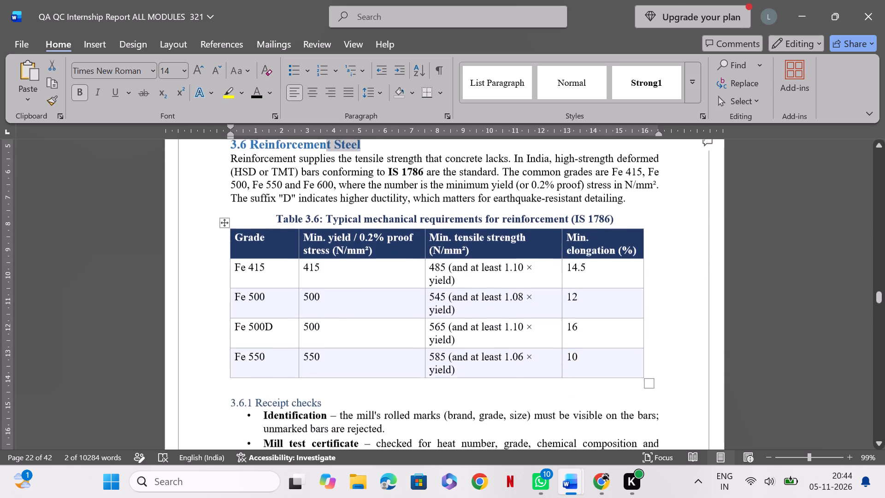
{"action": "scroll", "coordinate": [323, 317], "scroll_direction": "down", "scroll_amount": 4}
{"action": "left_click_drag", "start_coordinate": [325, 259], "coordinate": [274, 259]}
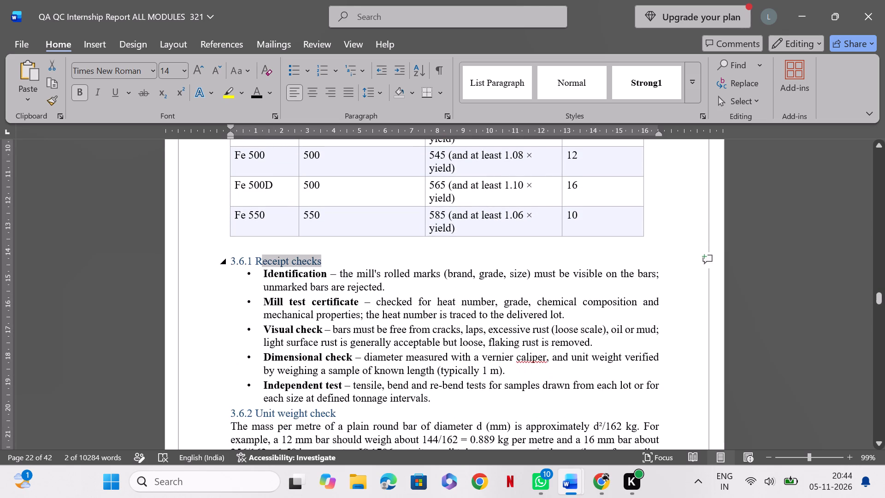
{"action": "left_click_drag", "start_coordinate": [274, 259], "coordinate": [226, 259]}
{"action": "left_click", "coordinate": [235, 242]}
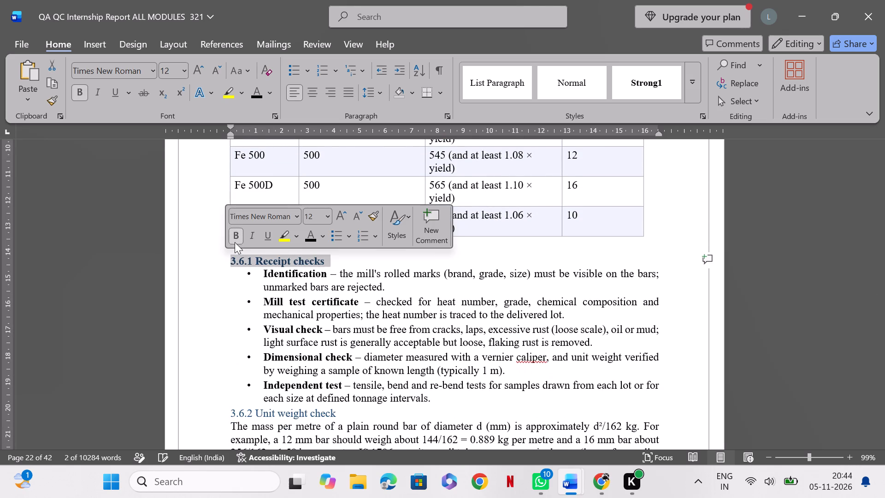
Make the "3.6.2 Unit weight check" subheading bold.
{"action": "scroll", "coordinate": [253, 269], "scroll_direction": "up", "scroll_amount": 6}
{"action": "scroll", "coordinate": [253, 269], "scroll_direction": "down", "scroll_amount": 6}
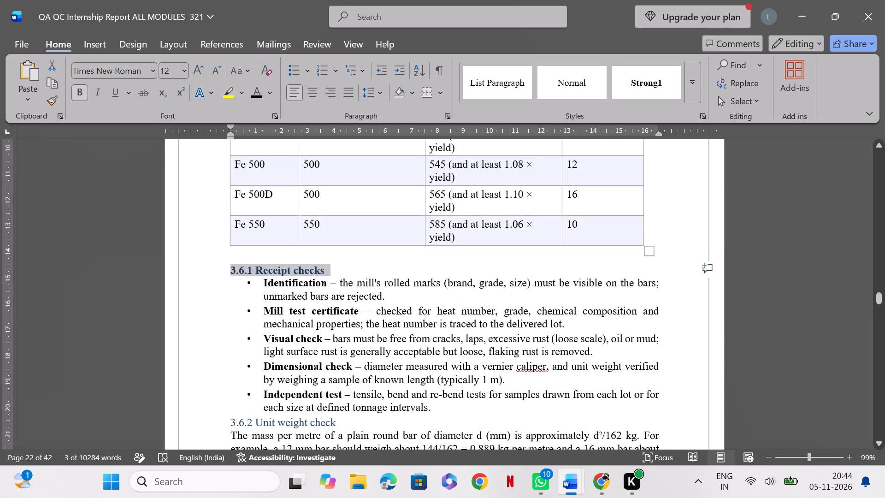
{"action": "scroll", "coordinate": [253, 269], "scroll_direction": "down", "scroll_amount": 5}
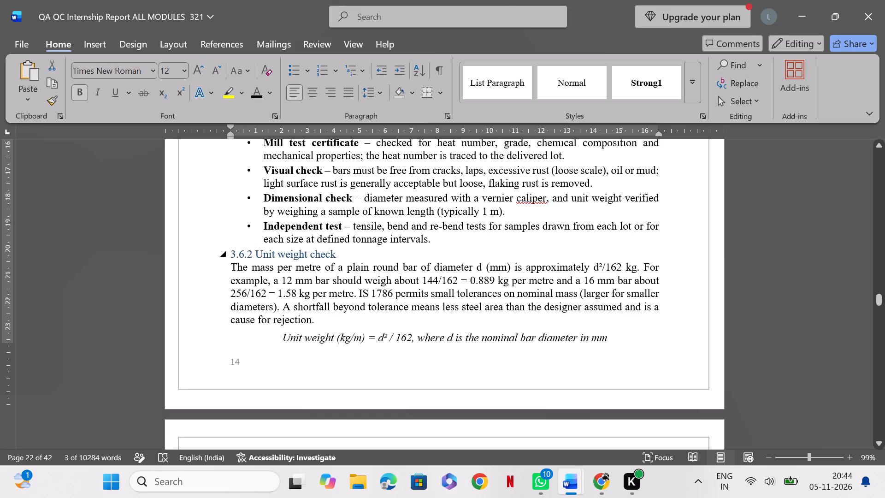
{"action": "left_click_drag", "start_coordinate": [334, 254], "coordinate": [232, 253]}
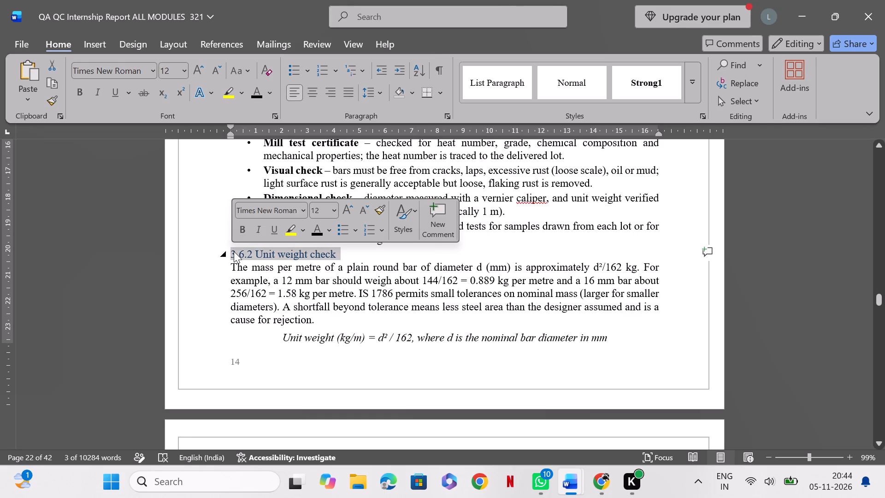
{"action": "left_click", "coordinate": [239, 234]}
Make the "3.6.3 Storage and handling" subheading bold.
{"action": "scroll", "coordinate": [271, 275], "scroll_direction": "down", "scroll_amount": 6}
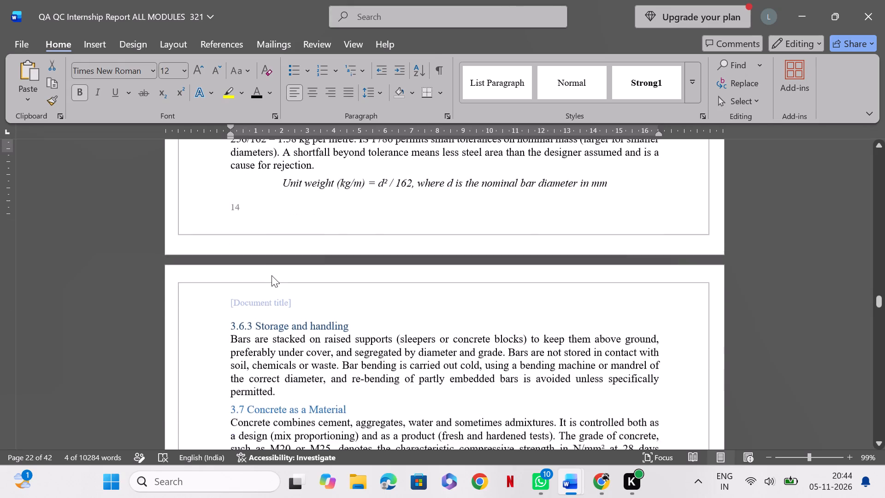
{"action": "left_click_drag", "start_coordinate": [357, 287], "coordinate": [225, 280]}
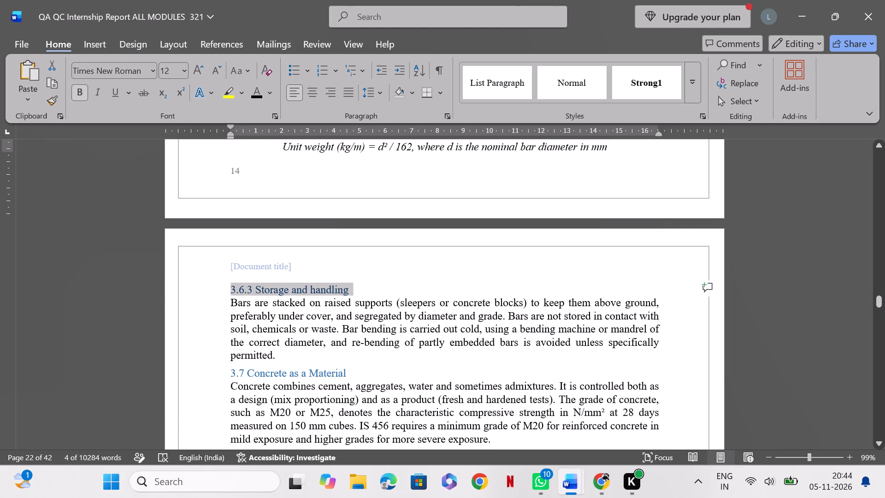
{"action": "left_click_drag", "start_coordinate": [225, 280], "coordinate": [224, 280]}
{"action": "left_click", "coordinate": [240, 257]}
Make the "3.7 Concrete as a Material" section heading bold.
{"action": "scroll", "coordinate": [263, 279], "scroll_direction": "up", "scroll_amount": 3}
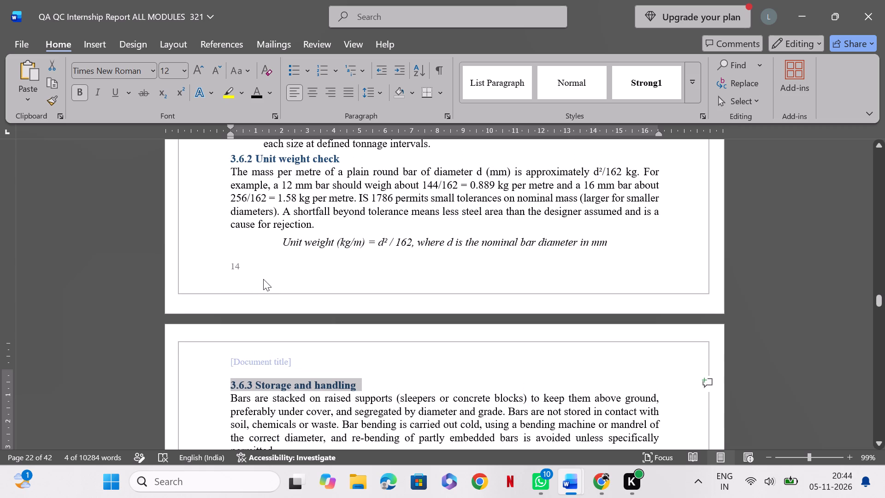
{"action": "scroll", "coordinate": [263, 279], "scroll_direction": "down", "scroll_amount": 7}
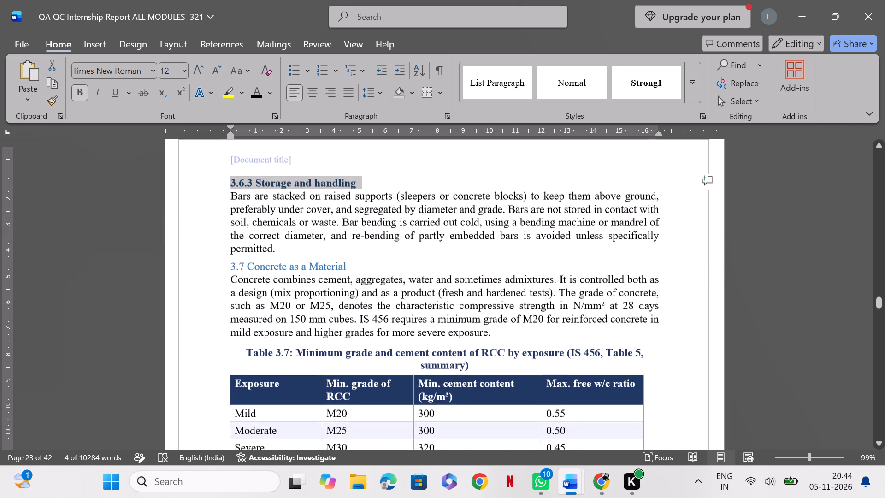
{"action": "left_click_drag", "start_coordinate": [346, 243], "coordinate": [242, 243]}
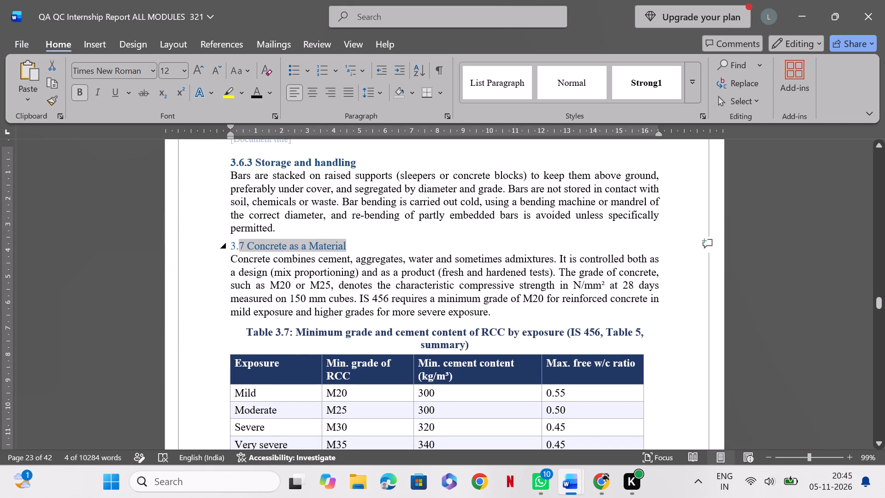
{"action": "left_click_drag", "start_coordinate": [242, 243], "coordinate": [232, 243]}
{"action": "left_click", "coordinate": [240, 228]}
Make the "3.7.1 Admixtures" subheading below Table 3.7 bold.
{"action": "scroll", "coordinate": [240, 228], "scroll_direction": "down", "scroll_amount": 4}
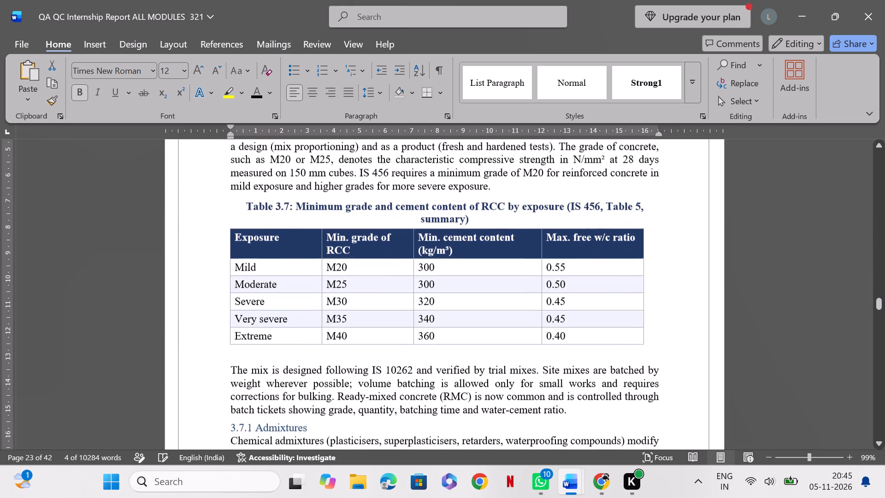
{"action": "scroll", "coordinate": [345, 227], "scroll_direction": "up", "scroll_amount": 3}
{"action": "scroll", "coordinate": [313, 231], "scroll_direction": "down", "scroll_amount": 5}
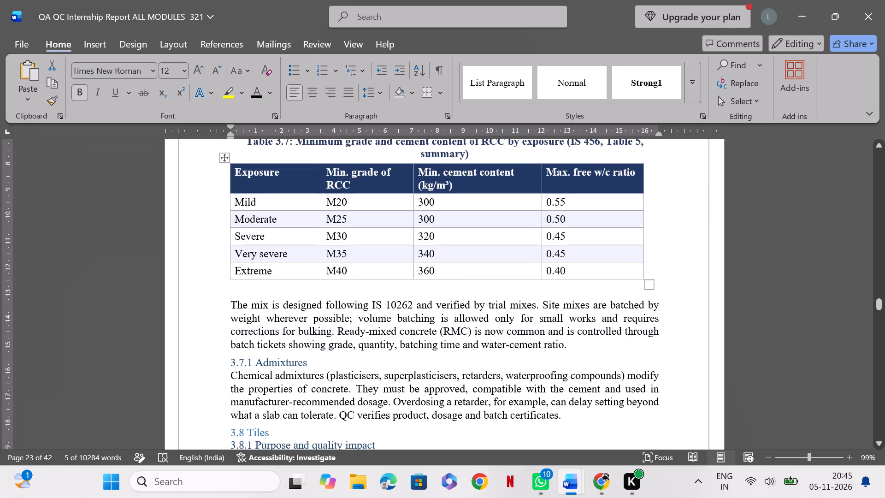
{"action": "scroll", "coordinate": [312, 231], "scroll_direction": "down", "scroll_amount": 5}
{"action": "left_click_drag", "start_coordinate": [314, 206], "coordinate": [300, 202]}
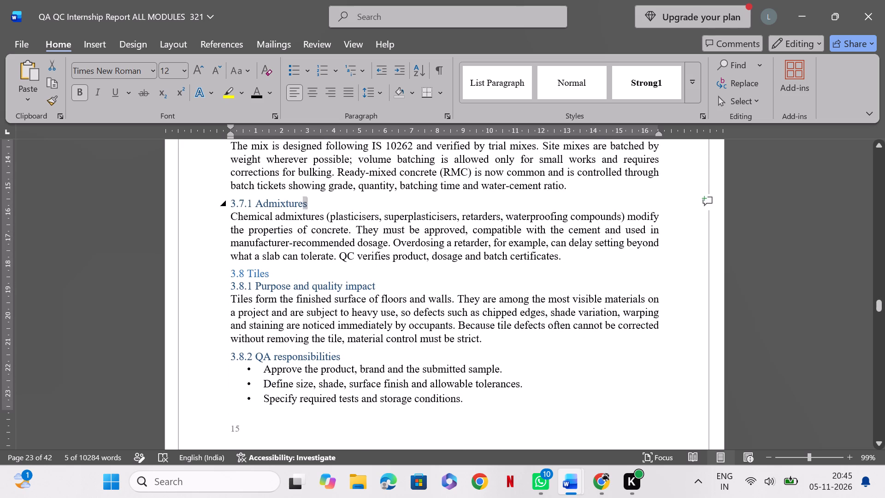
{"action": "left_click_drag", "start_coordinate": [300, 202], "coordinate": [226, 202]}
{"action": "left_click", "coordinate": [231, 182]}
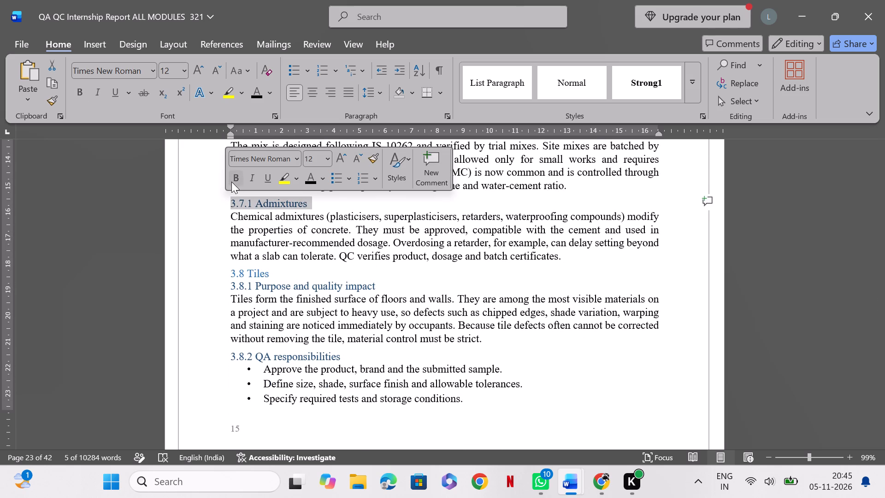
Increase the "3.8 Tiles" section heading to 14 pt and leave it without bold.
{"action": "left_click_drag", "start_coordinate": [282, 269], "coordinate": [228, 269]}
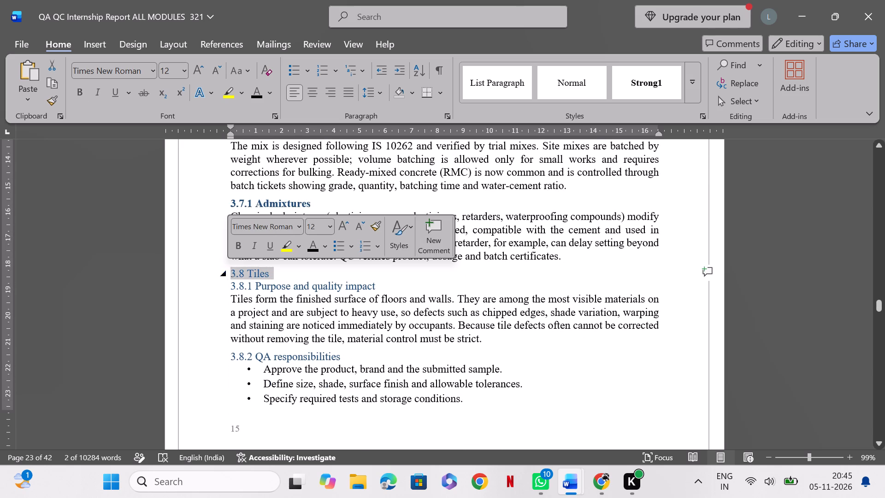
{"action": "left_click", "coordinate": [236, 250]}
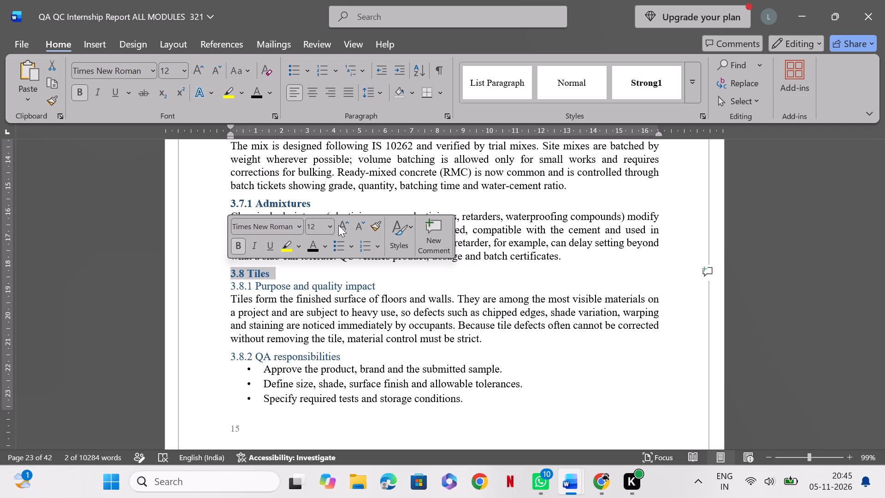
{"action": "left_click", "coordinate": [338, 225]}
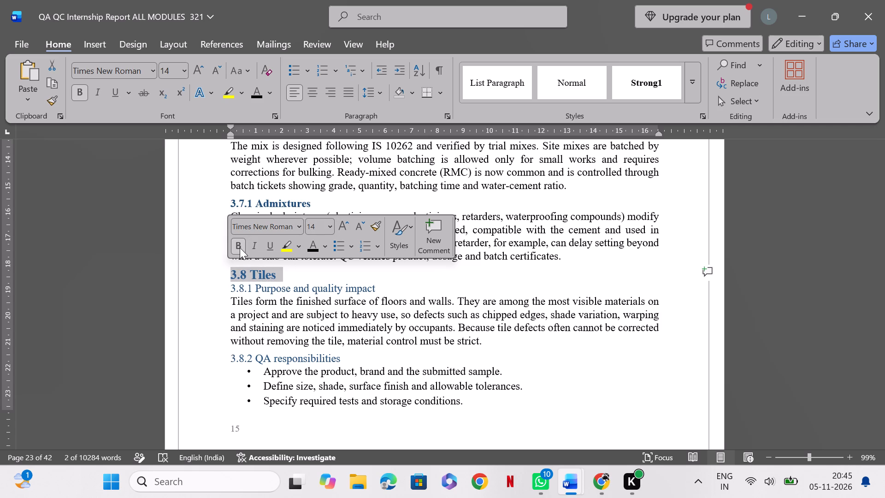
{"action": "left_click", "coordinate": [240, 248]}
Make the "3.8.1 Purpose and quality impact" subheading bold.
{"action": "left_click_drag", "start_coordinate": [382, 290], "coordinate": [240, 282]}
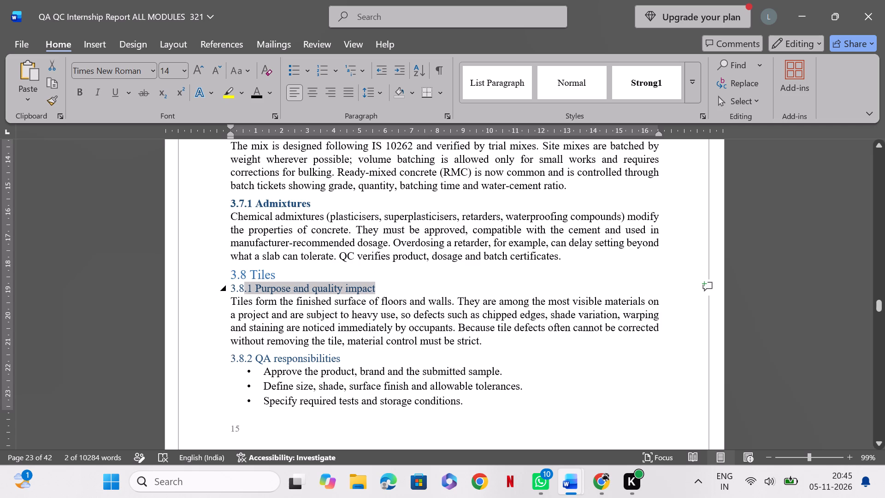
{"action": "left_click_drag", "start_coordinate": [240, 282], "coordinate": [230, 282]}
{"action": "left_click", "coordinate": [236, 266]}
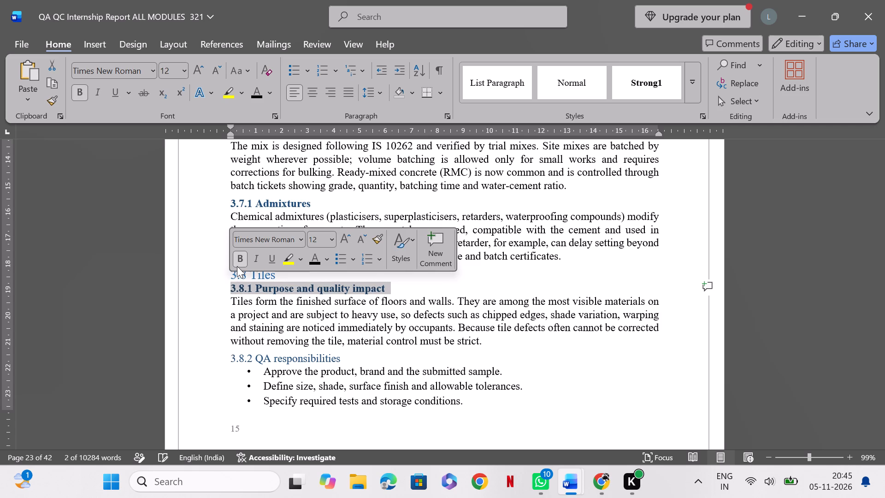
Make the "3.8.2 QA responsibilities" subheading bold.
{"action": "left_click_drag", "start_coordinate": [343, 358], "coordinate": [228, 352]}
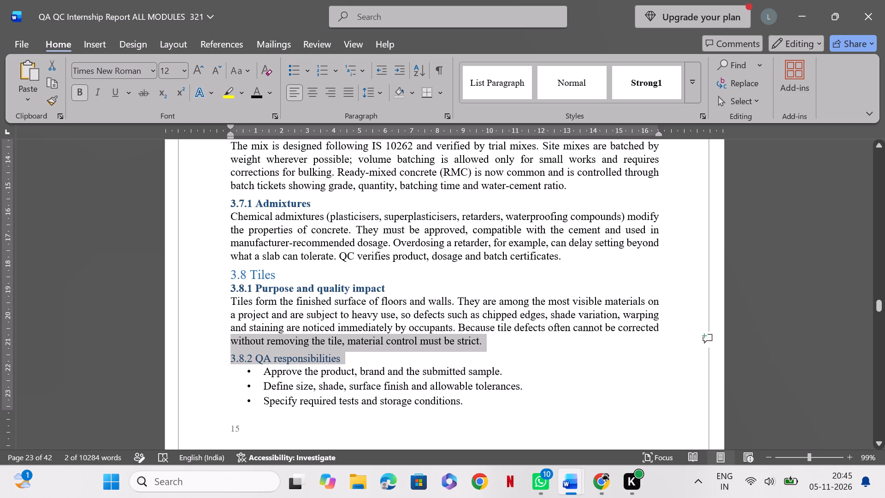
{"action": "left_click_drag", "start_coordinate": [228, 352], "coordinate": [227, 356]}
{"action": "left_click", "coordinate": [230, 334]}
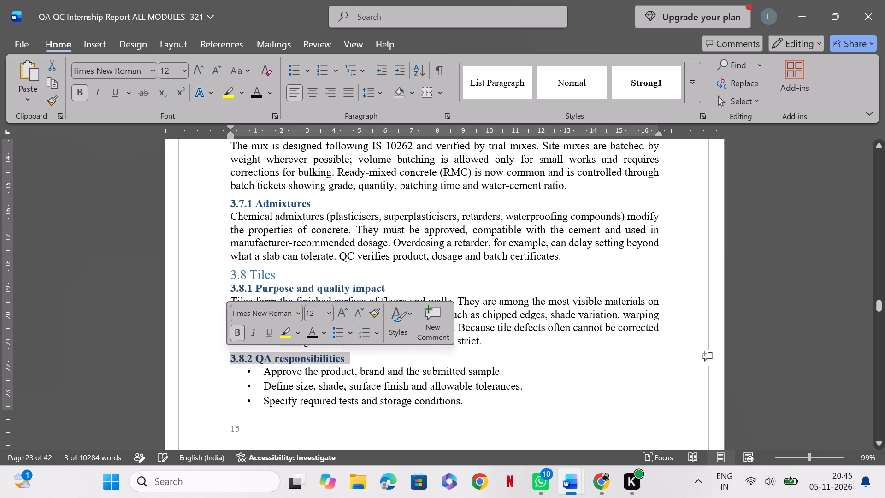
Increase the "3.7 Concrete as a Material" section heading to 14 pt and remove its bold.
{"action": "scroll", "coordinate": [378, 305], "scroll_direction": "up", "scroll_amount": 4}
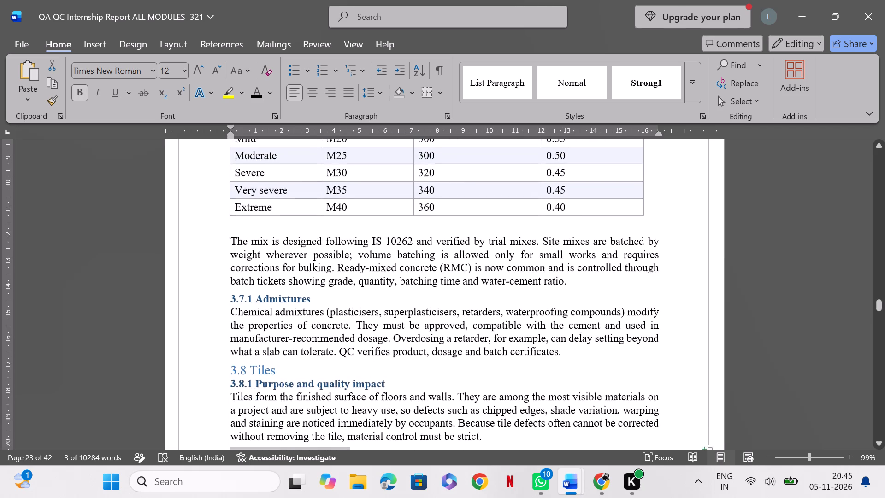
{"action": "scroll", "coordinate": [370, 301], "scroll_direction": "up", "scroll_amount": 8}
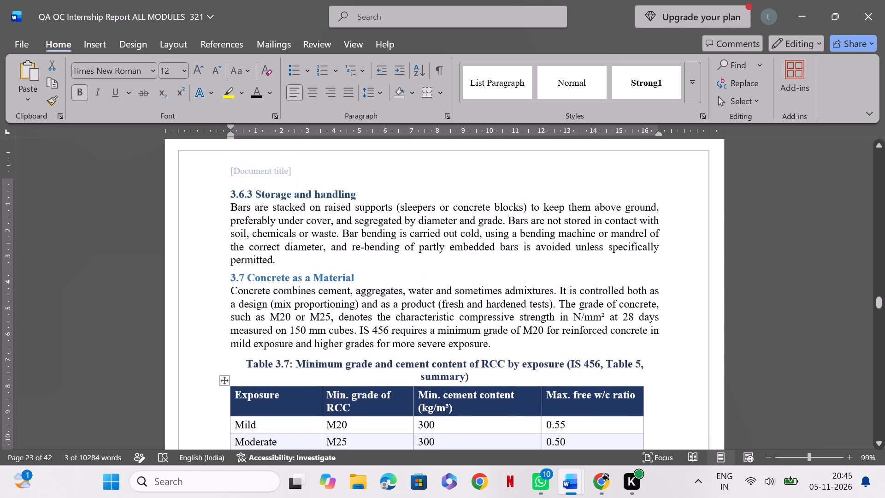
{"action": "left_click_drag", "start_coordinate": [370, 277], "coordinate": [248, 276]}
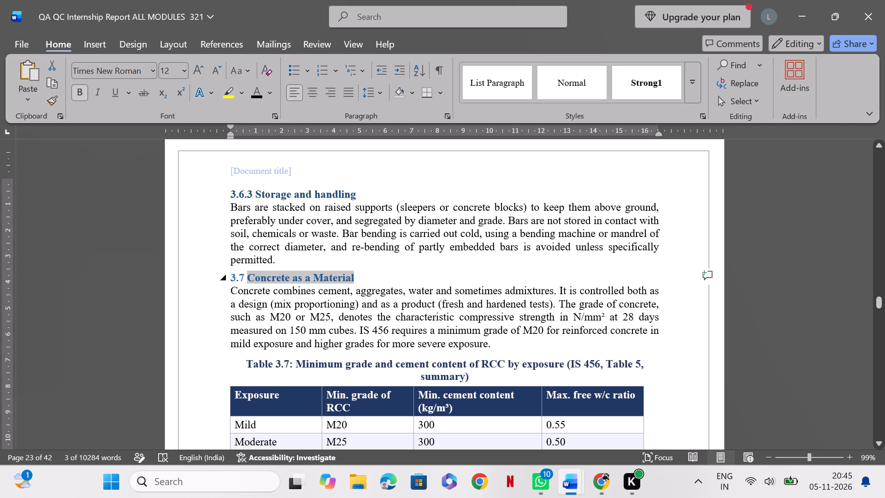
{"action": "left_click_drag", "start_coordinate": [248, 276], "coordinate": [228, 276]}
{"action": "left_click", "coordinate": [340, 233]}
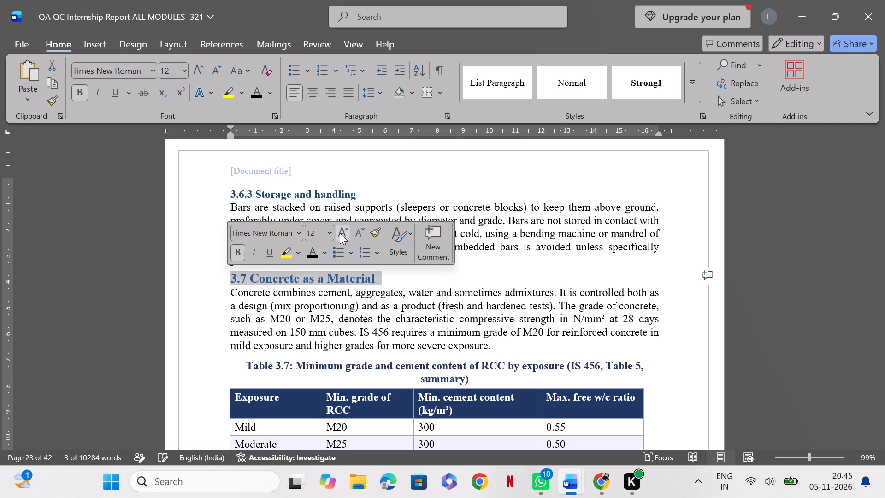
{"action": "left_click", "coordinate": [236, 249]}
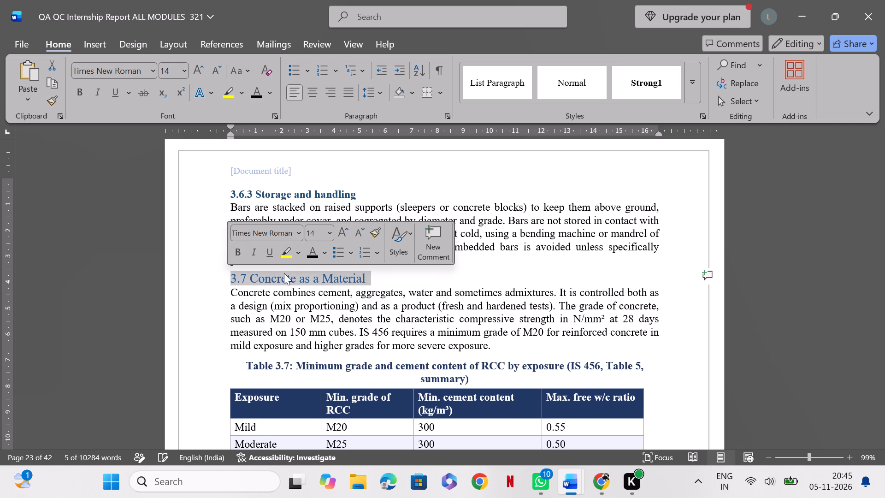
{"action": "left_click", "coordinate": [335, 325]}
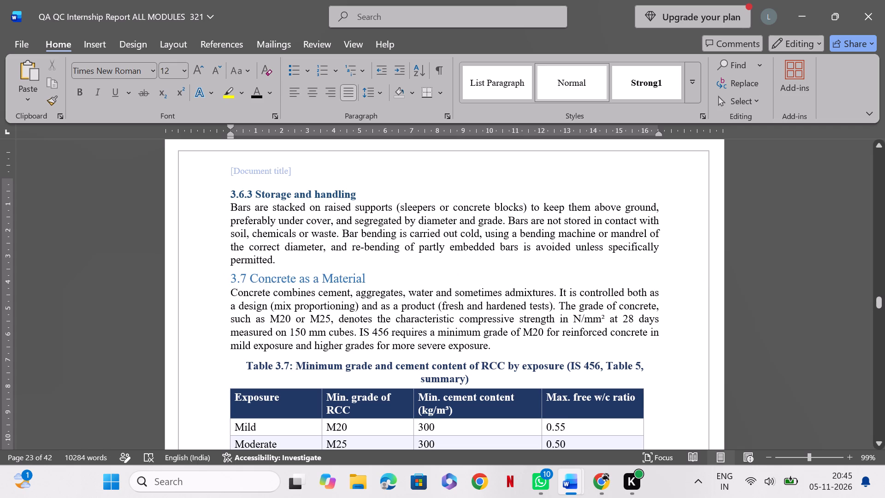
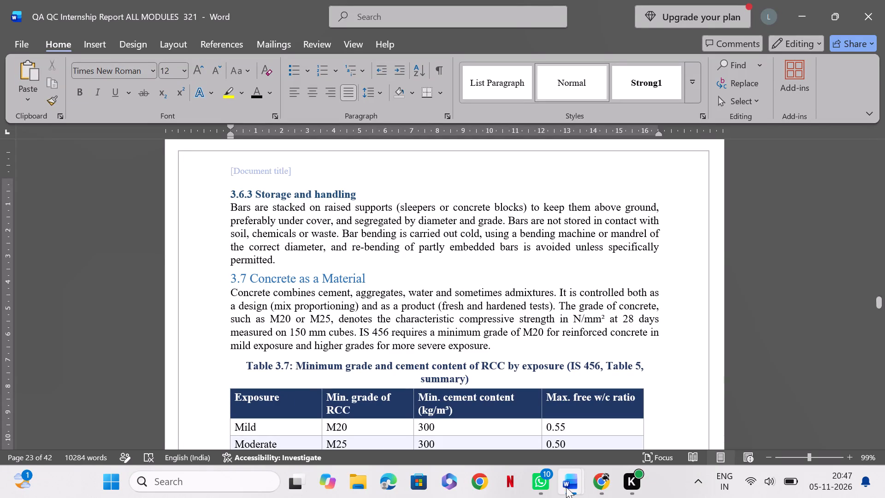
Switch to Chrome and pause the YouTube song video.
{"action": "left_click", "coordinate": [605, 476]}
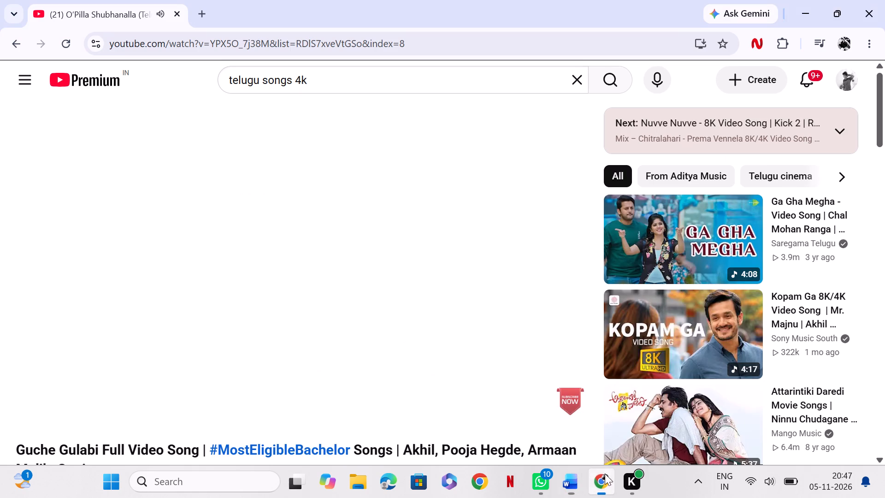
{"action": "key", "text": "space"}
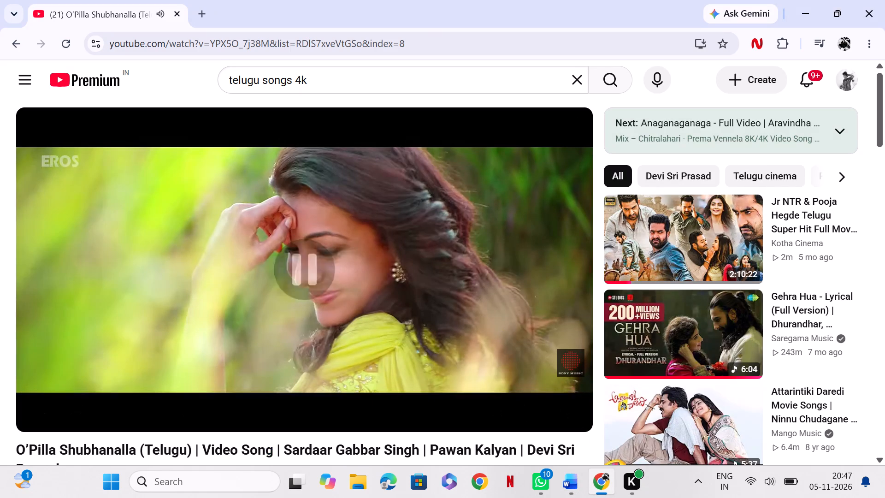
Switch to Word and bring up the Final_CENA_Compliant_Construction_QA_QC_Report document.
{"action": "left_click", "coordinate": [569, 478]}
{"action": "left_click", "coordinate": [522, 399]}
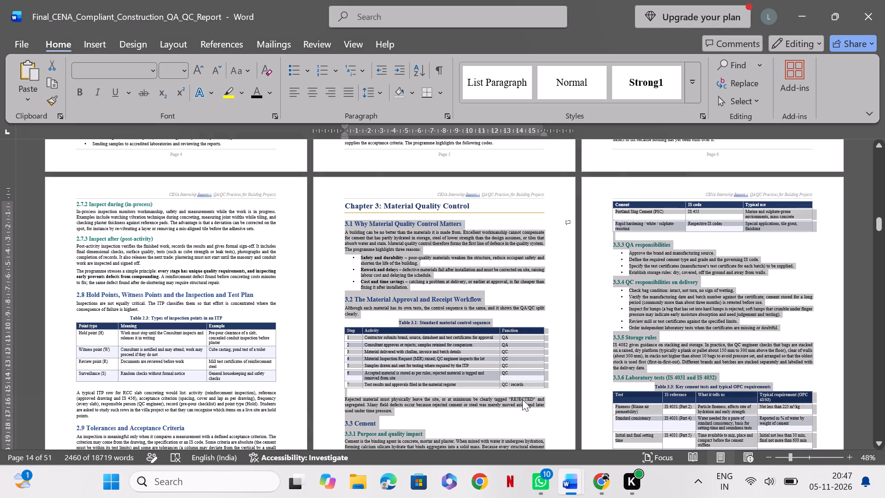